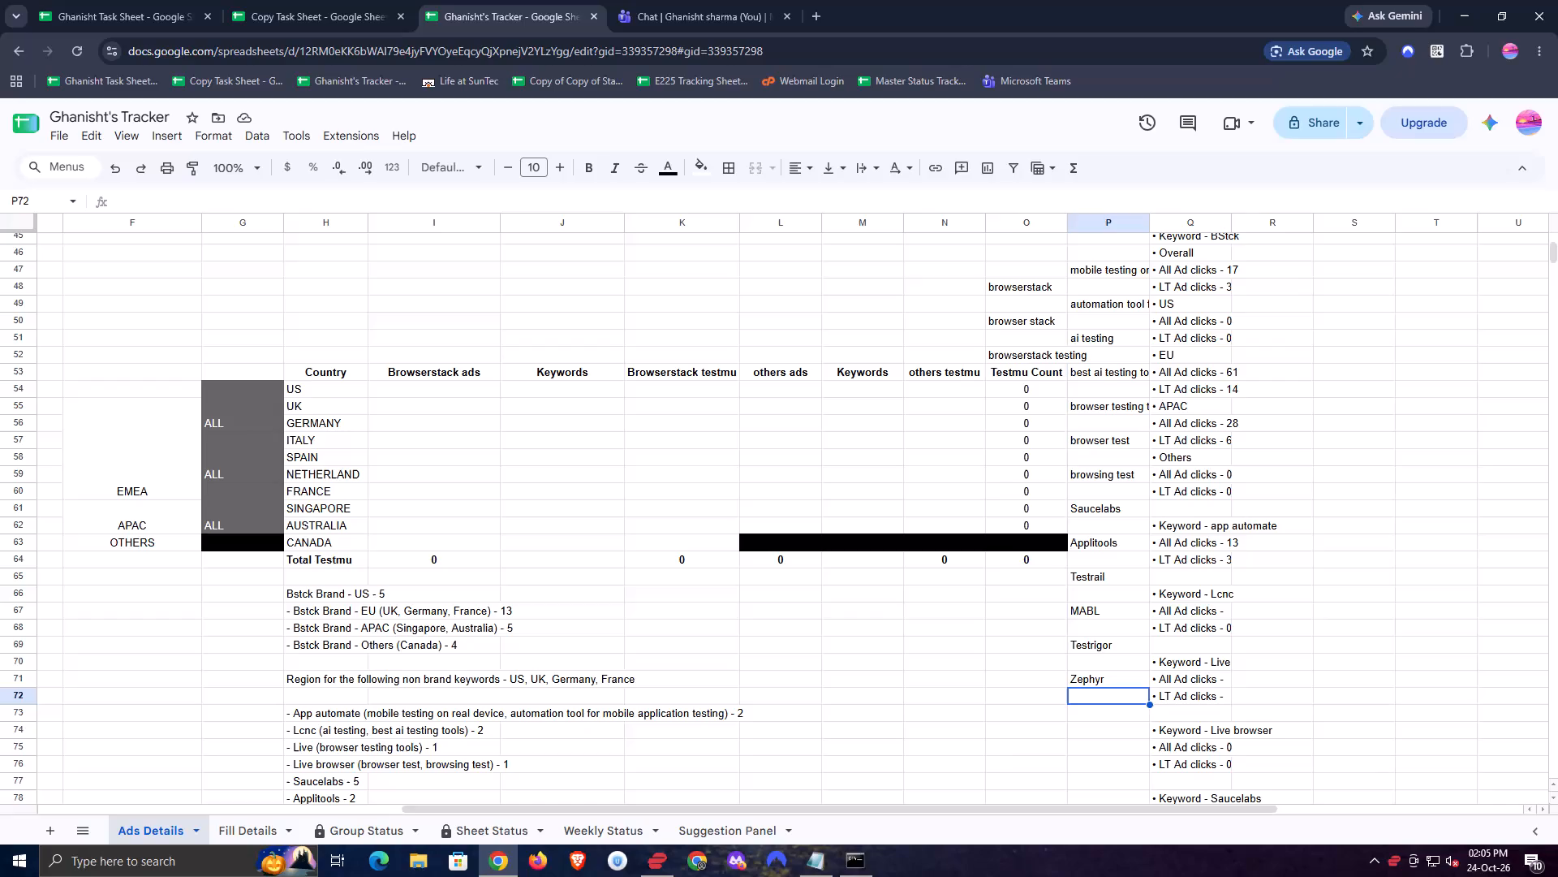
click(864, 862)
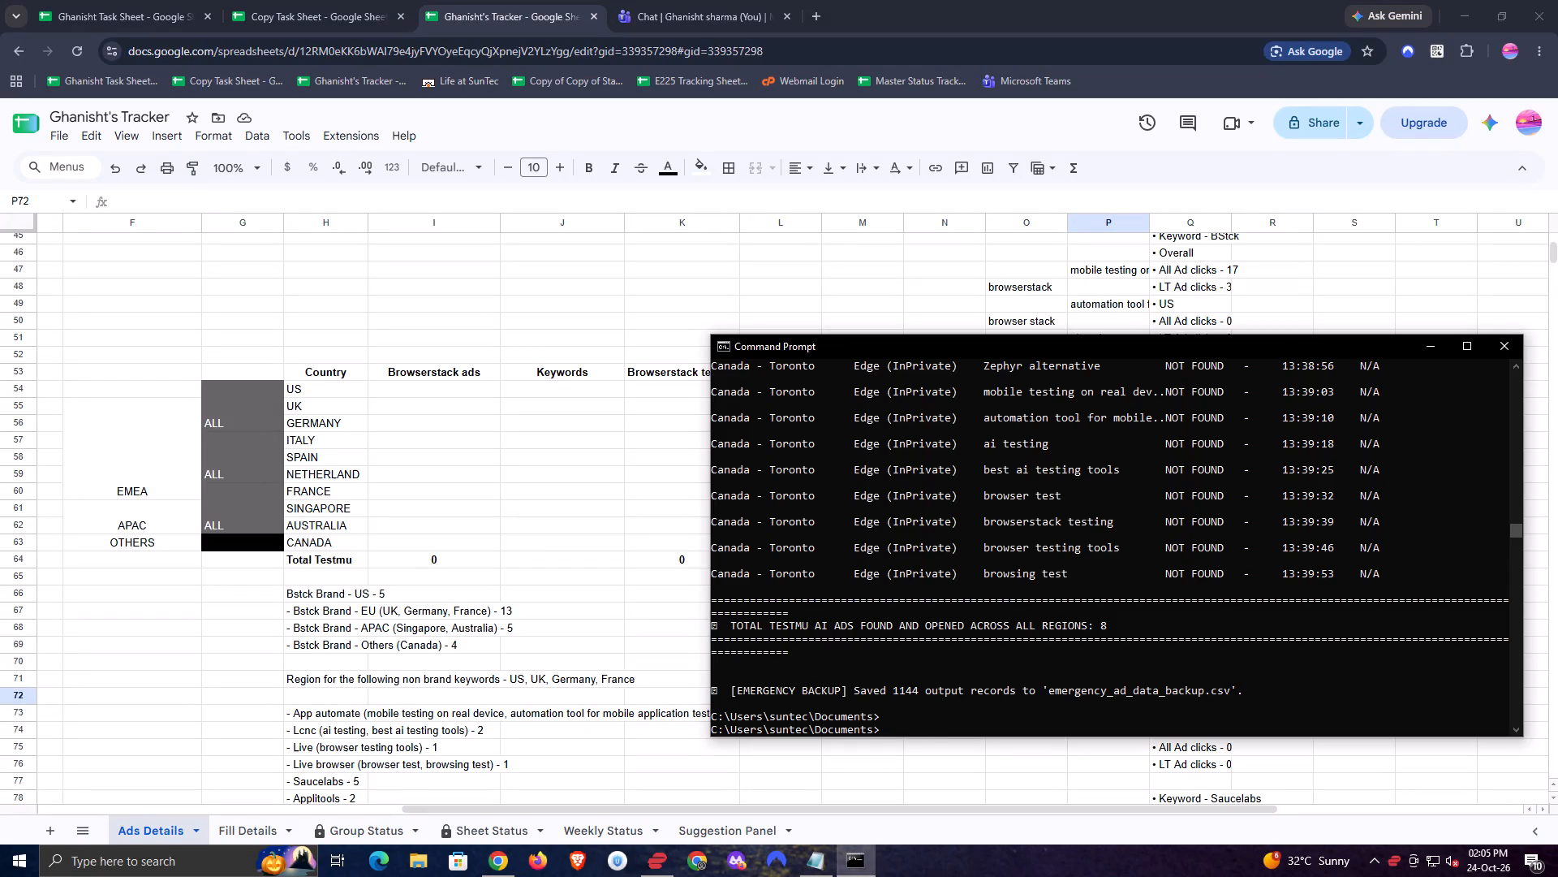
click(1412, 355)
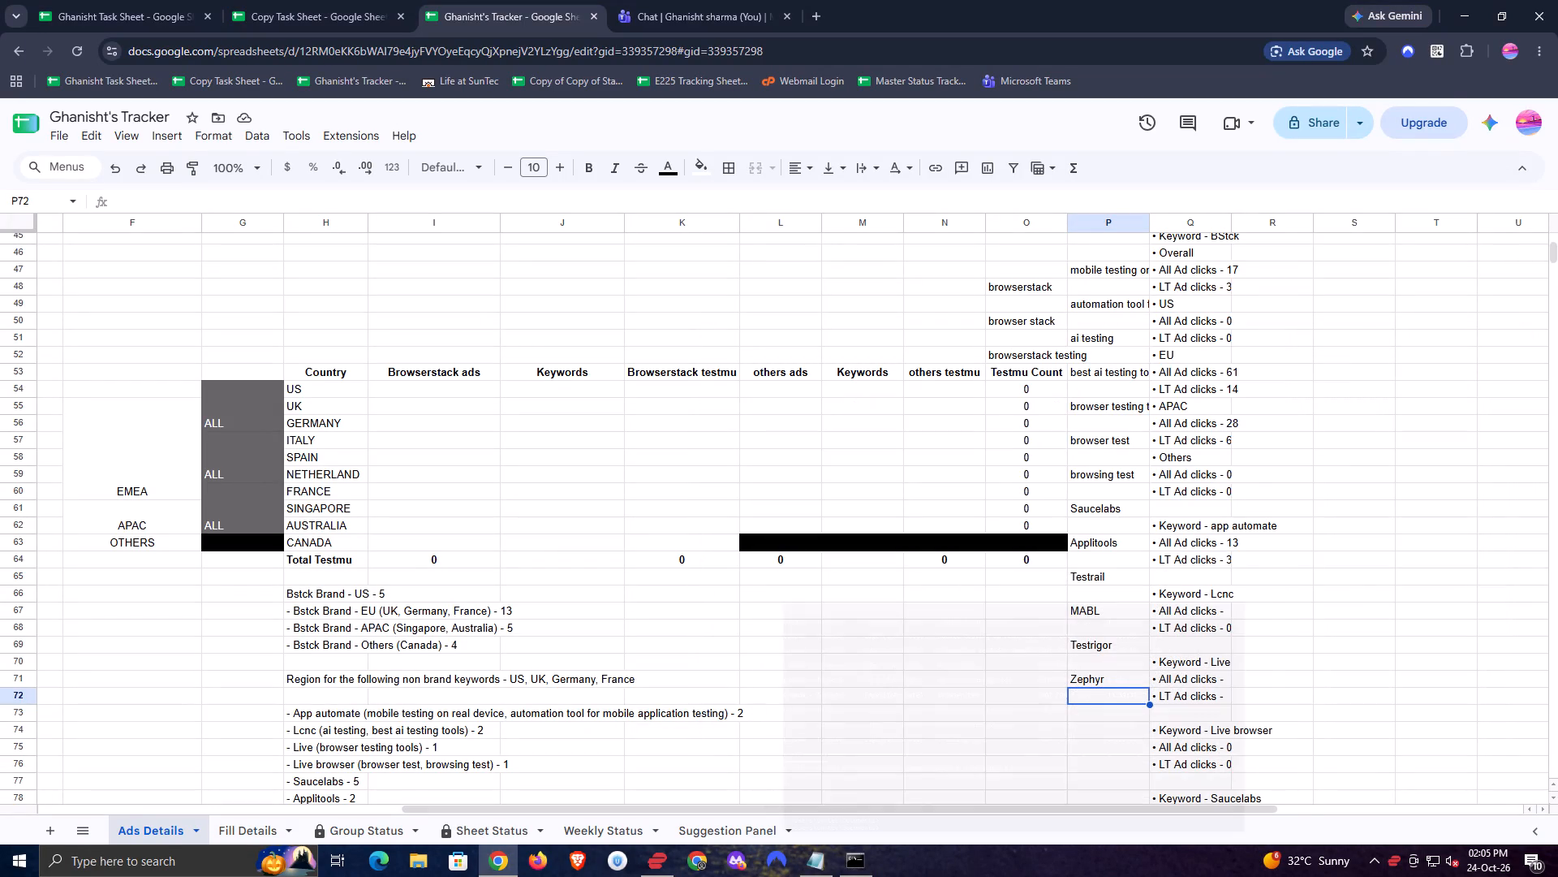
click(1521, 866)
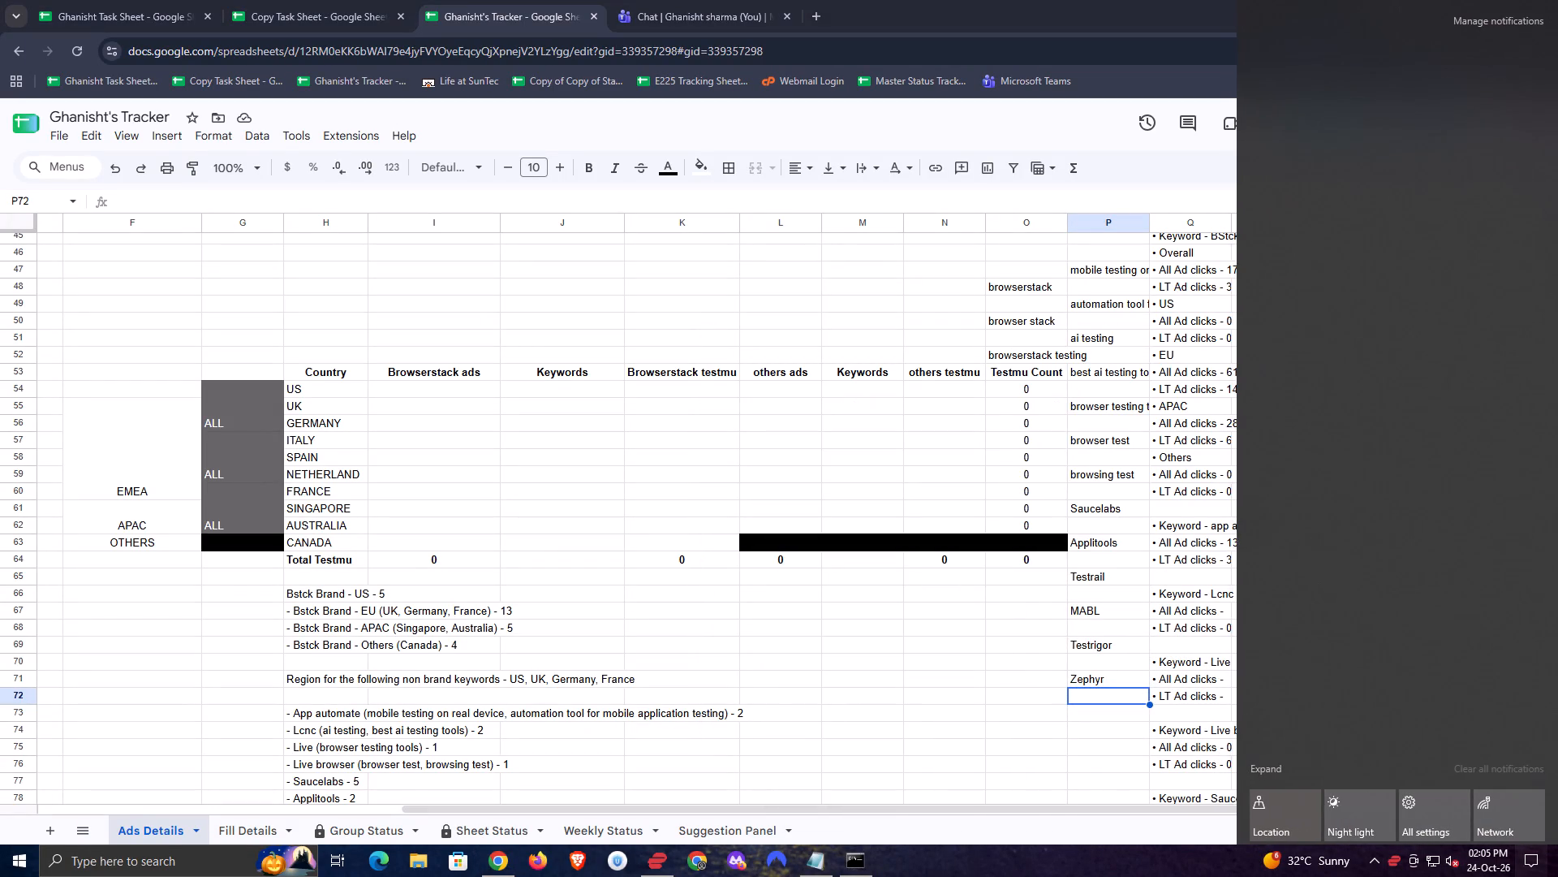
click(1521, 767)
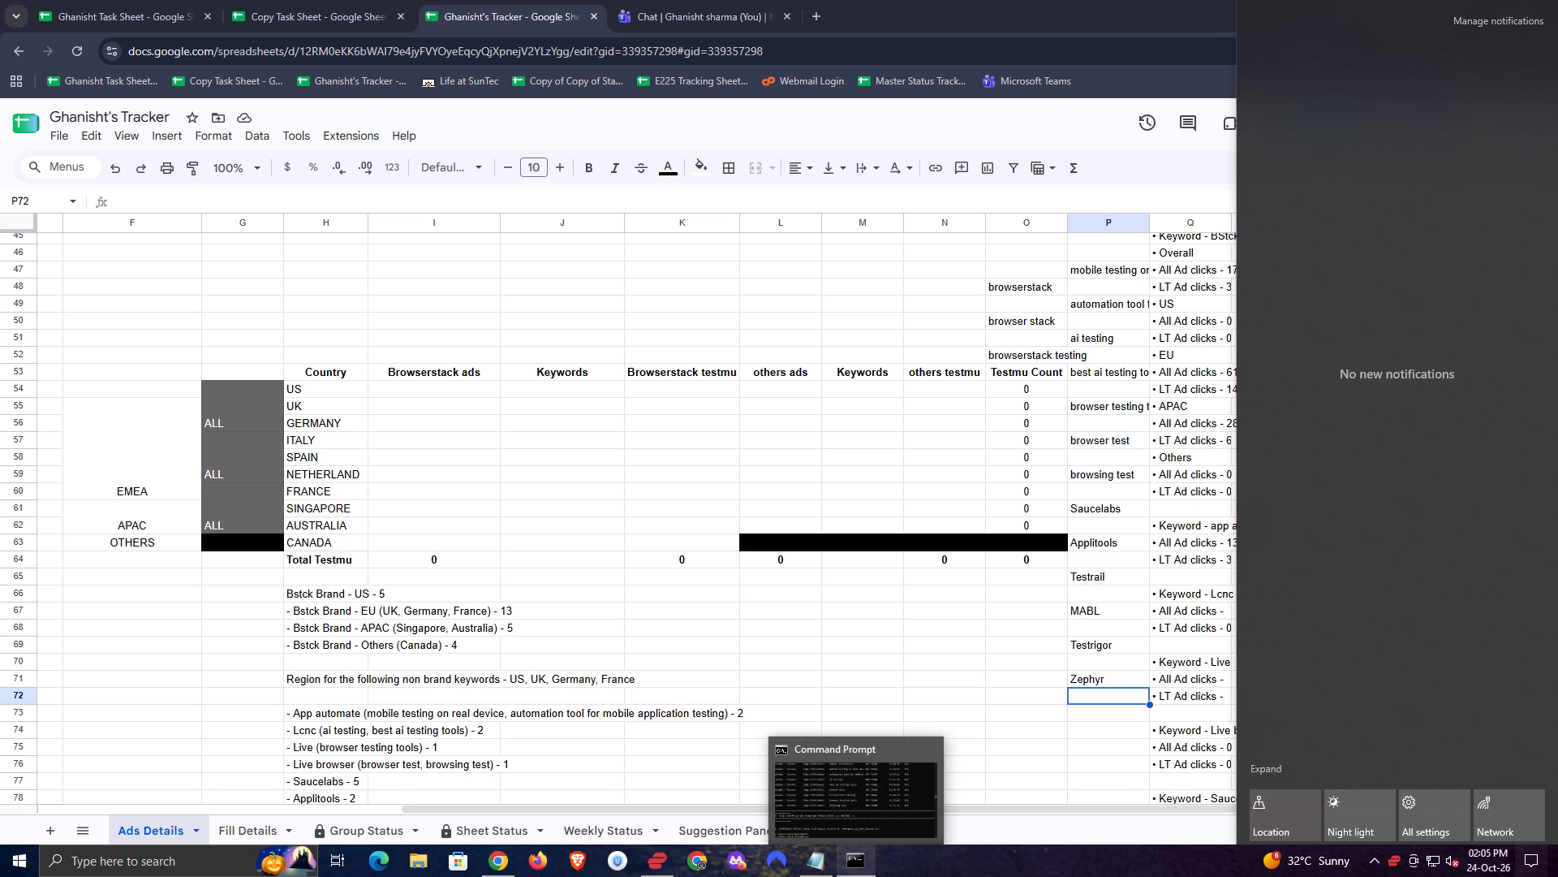
Copy the found keyword "browser stack" from the Canada - Toronto Command Prompt results into Canada's Browserstack Keywords cell, J63.
click(862, 810)
scroll(1011, 581, up, 3)
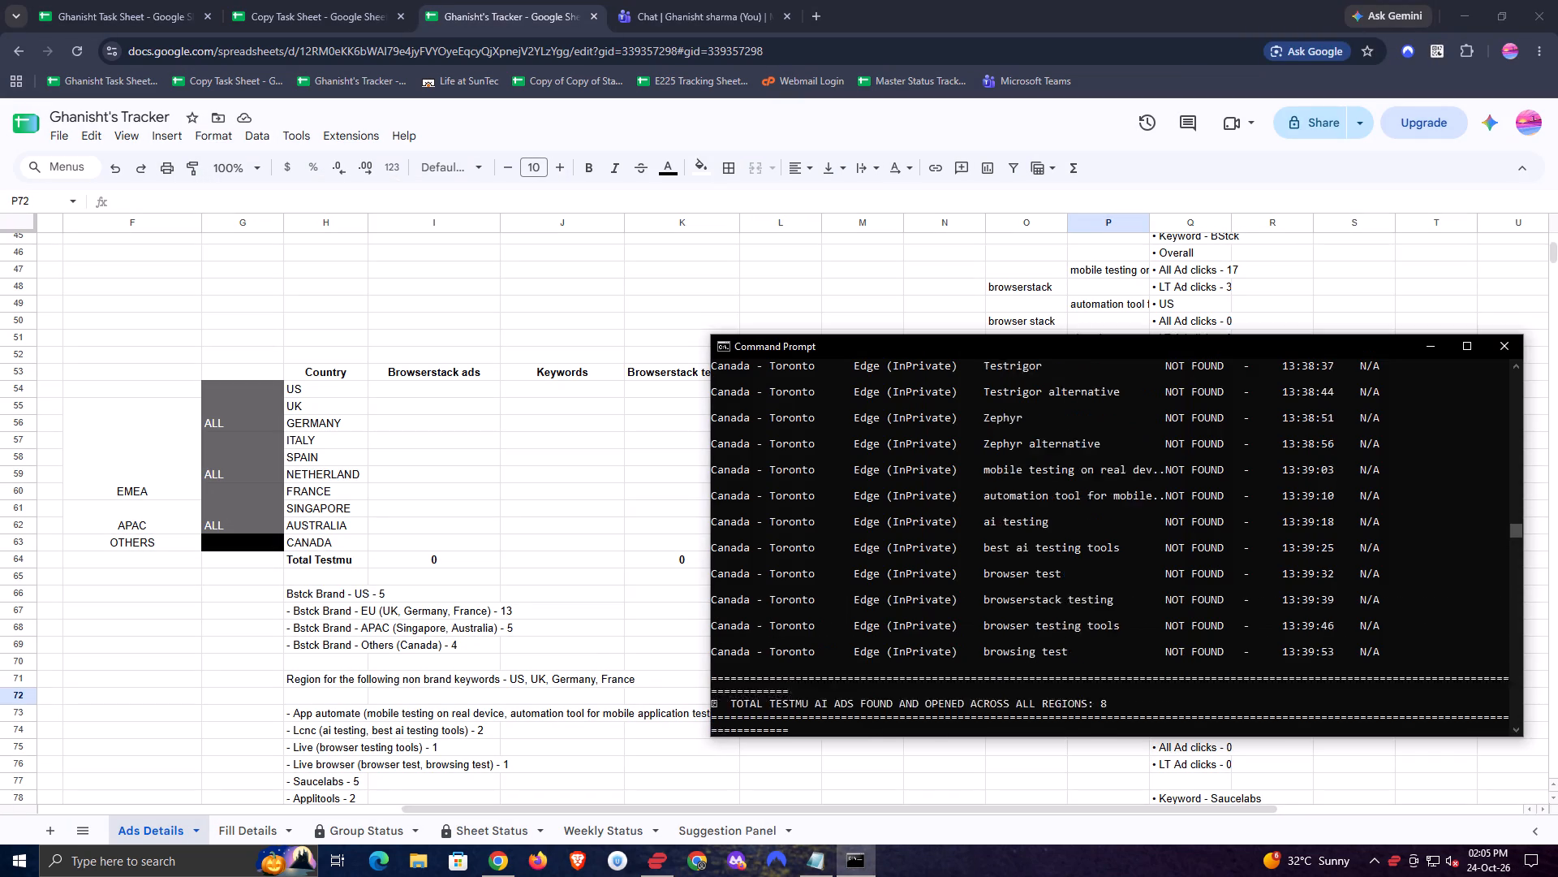
scroll(1012, 581, up, 1)
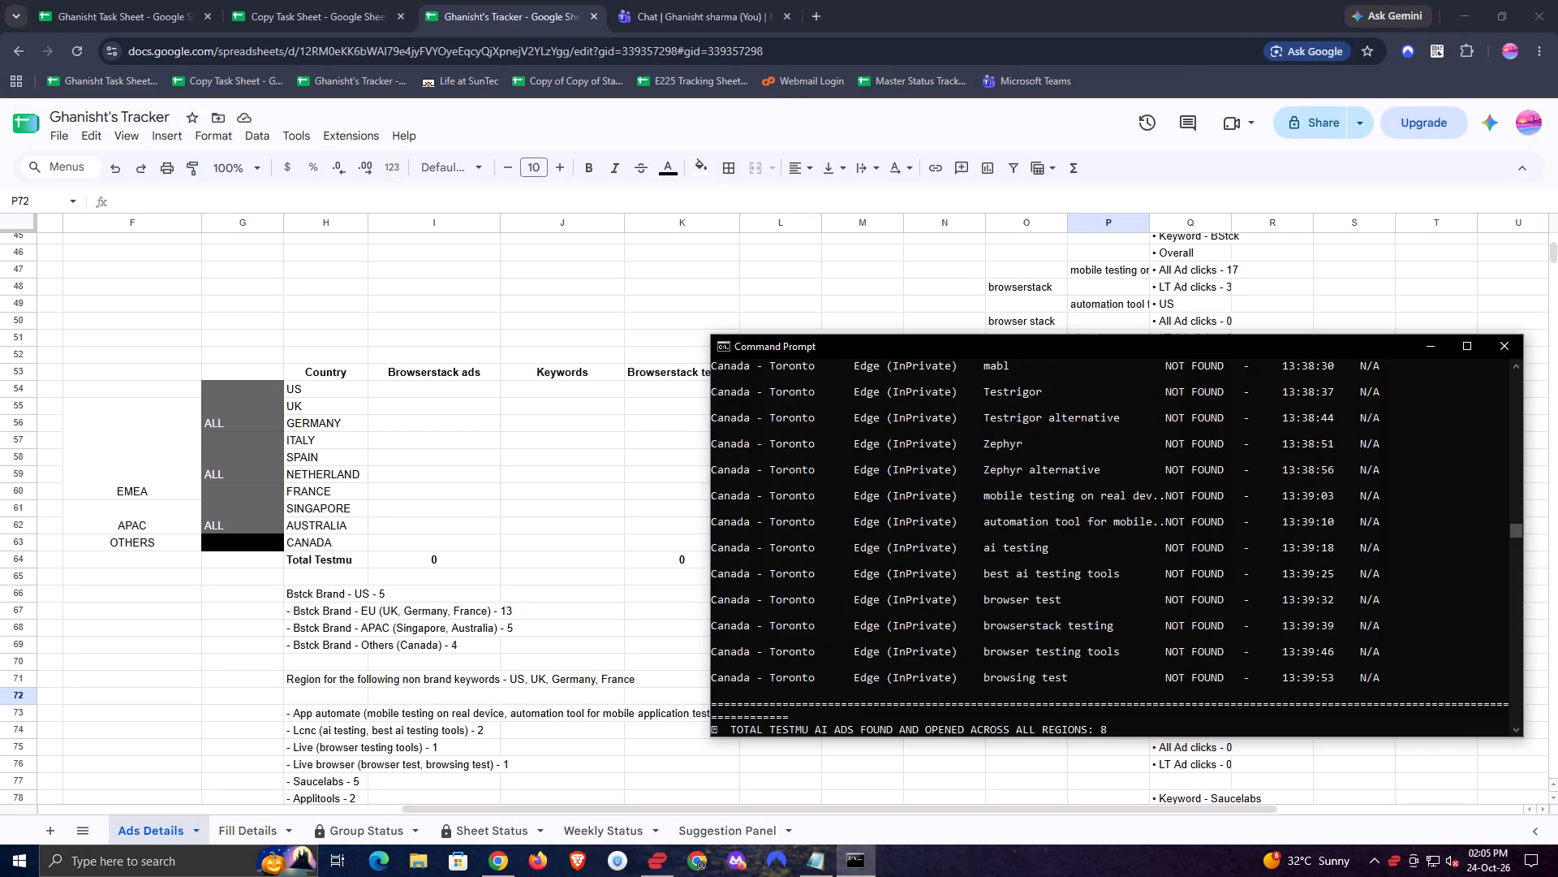
drag(707, 512, 550, 544)
scroll(825, 542, up, 5)
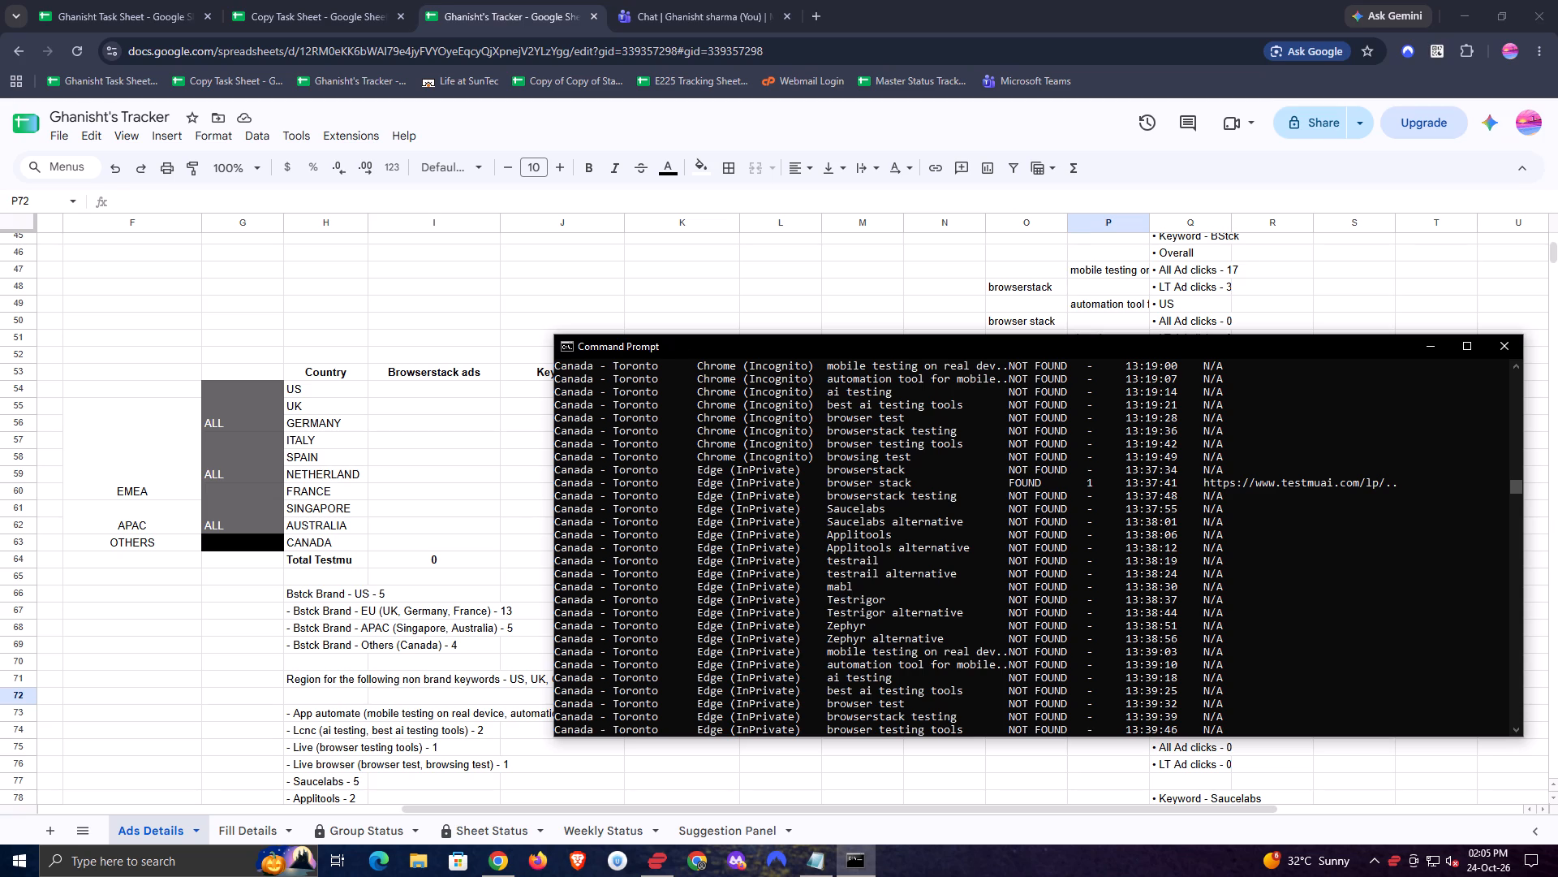
drag(827, 486, 906, 482)
key(ctrl+c)
click(538, 500)
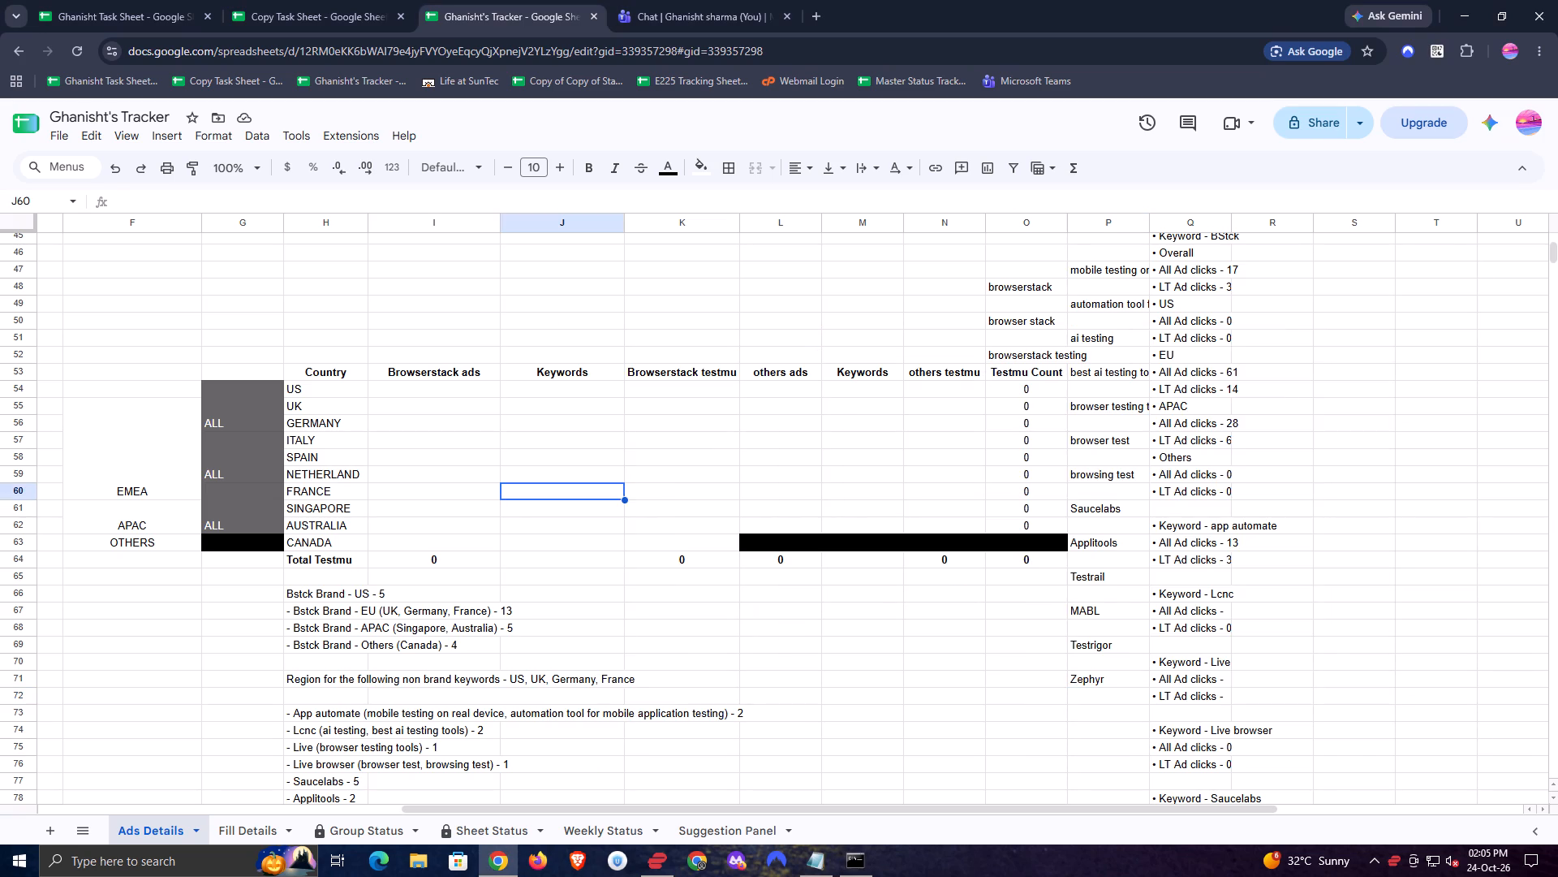
click(528, 549)
key(ctrl+v)
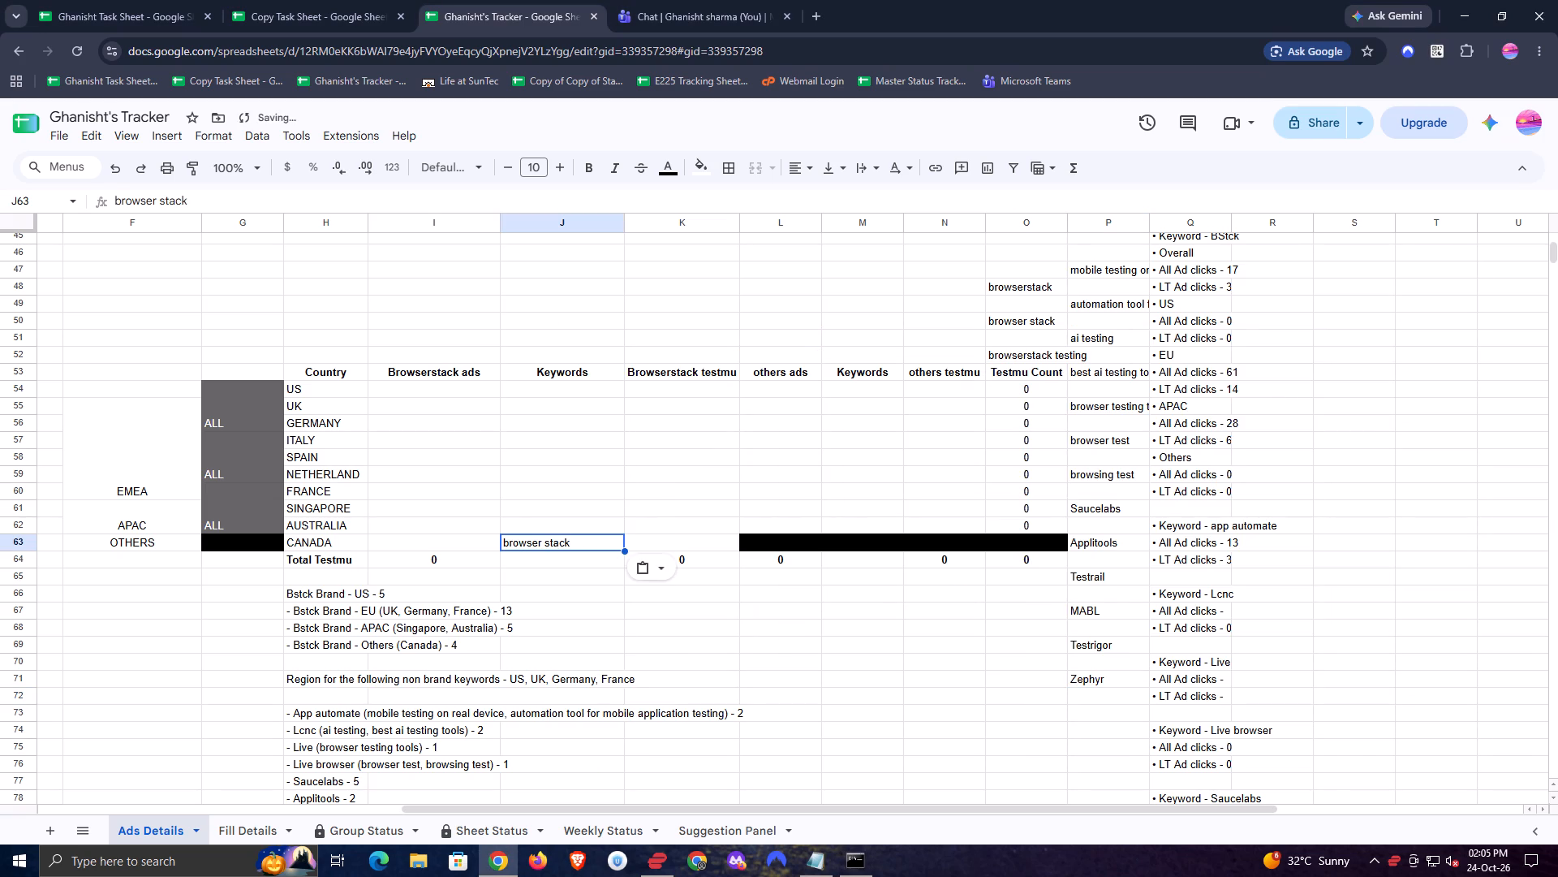
Copy the found keyword "browserstack" from the Australia - Sydney Command Prompt results into Australia's Browserstack Keywords cell, J62.
click(841, 870)
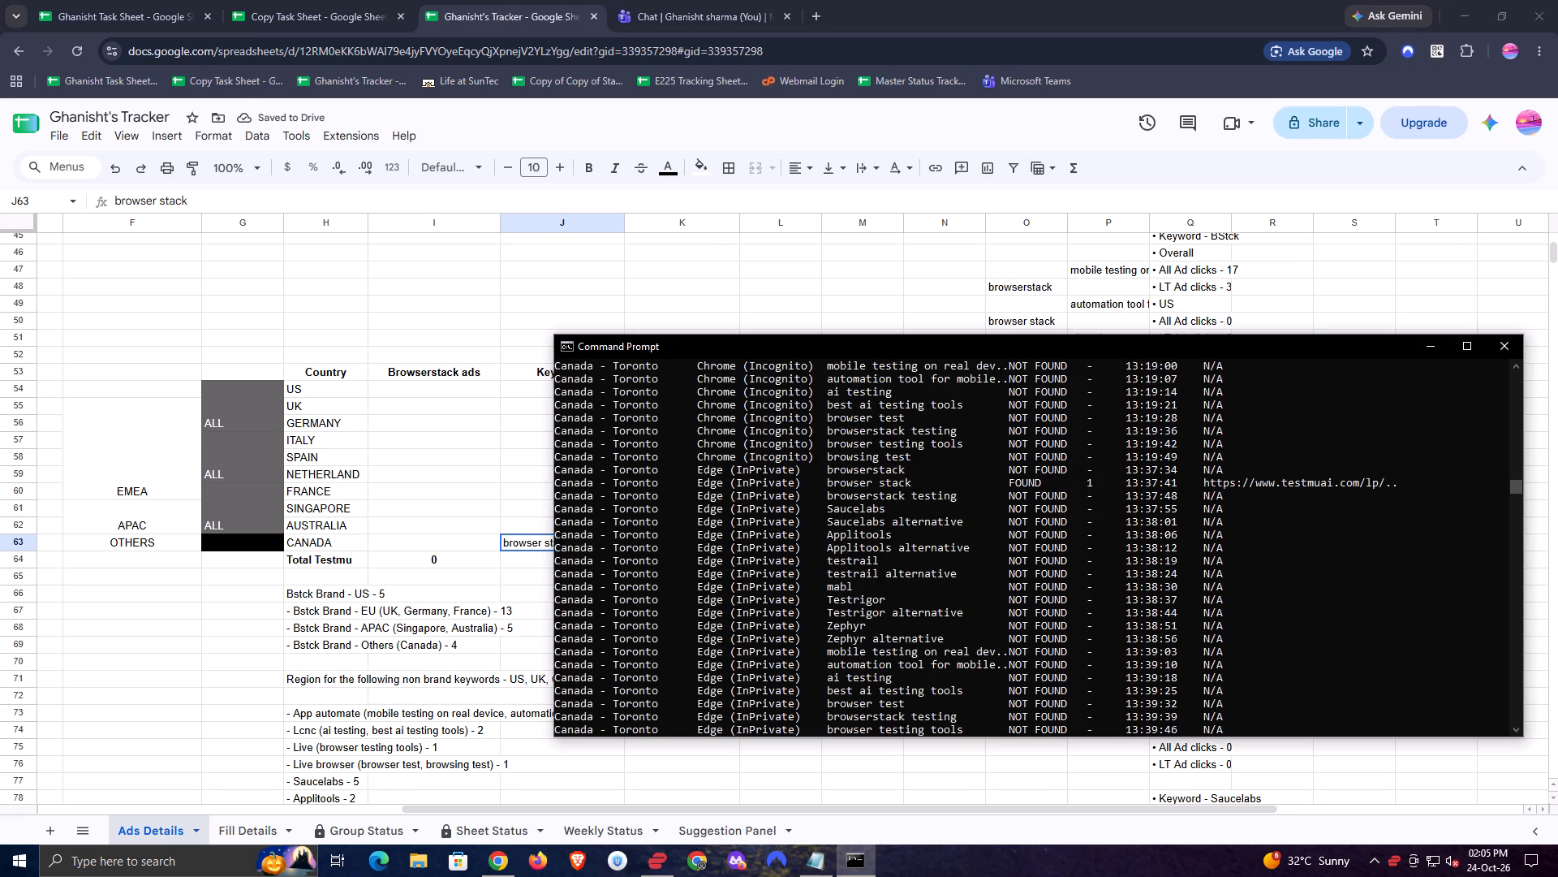
scroll(963, 526, up, 16)
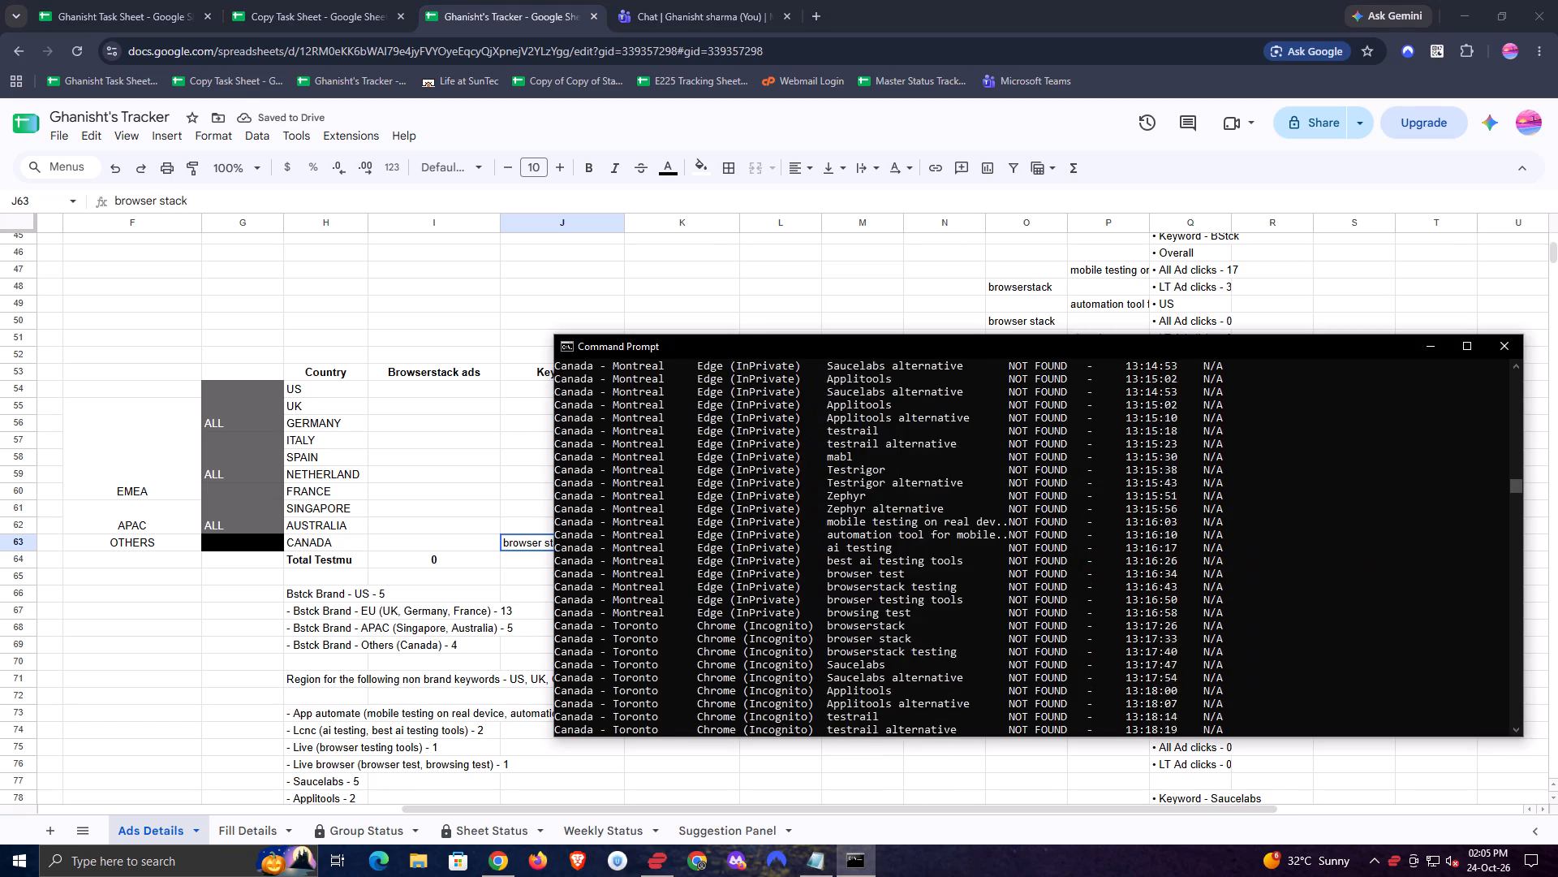
scroll(958, 536, up, 11)
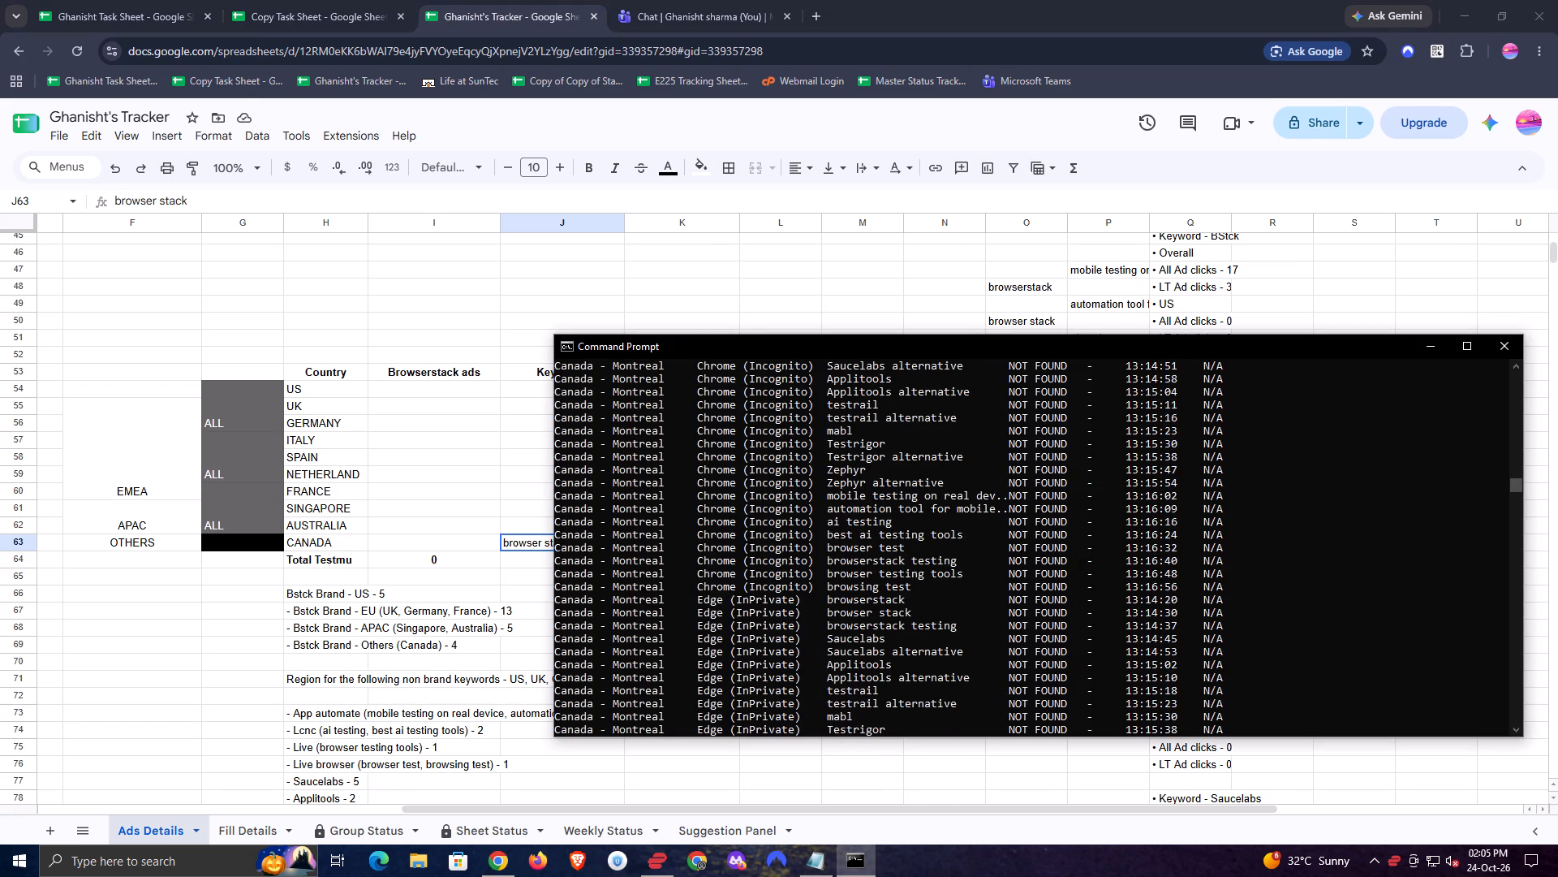
scroll(936, 495, up, 10)
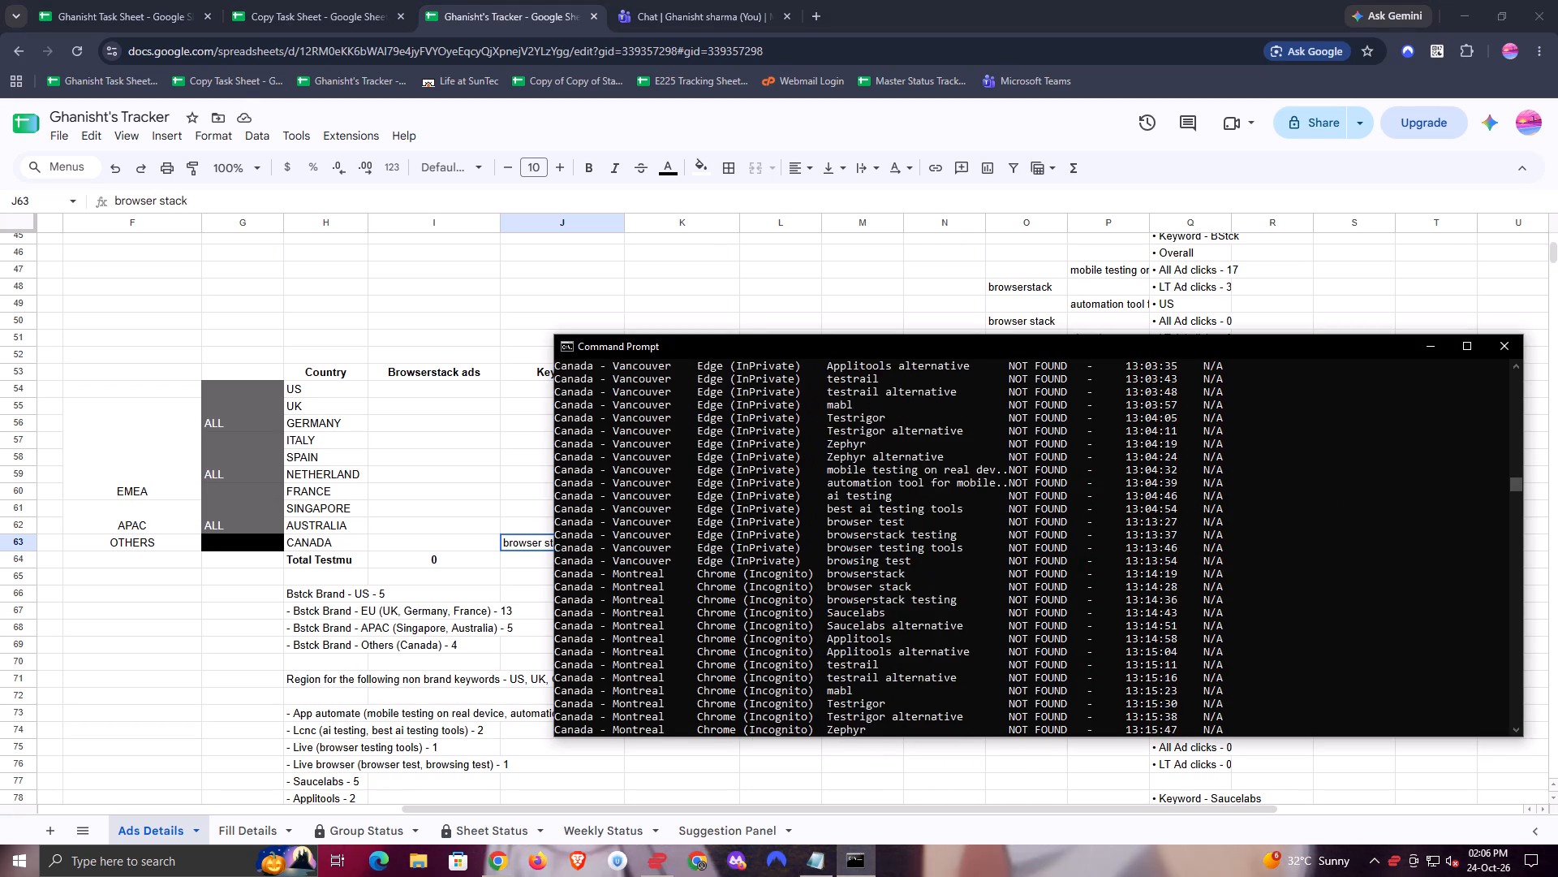
scroll(956, 518, up, 18)
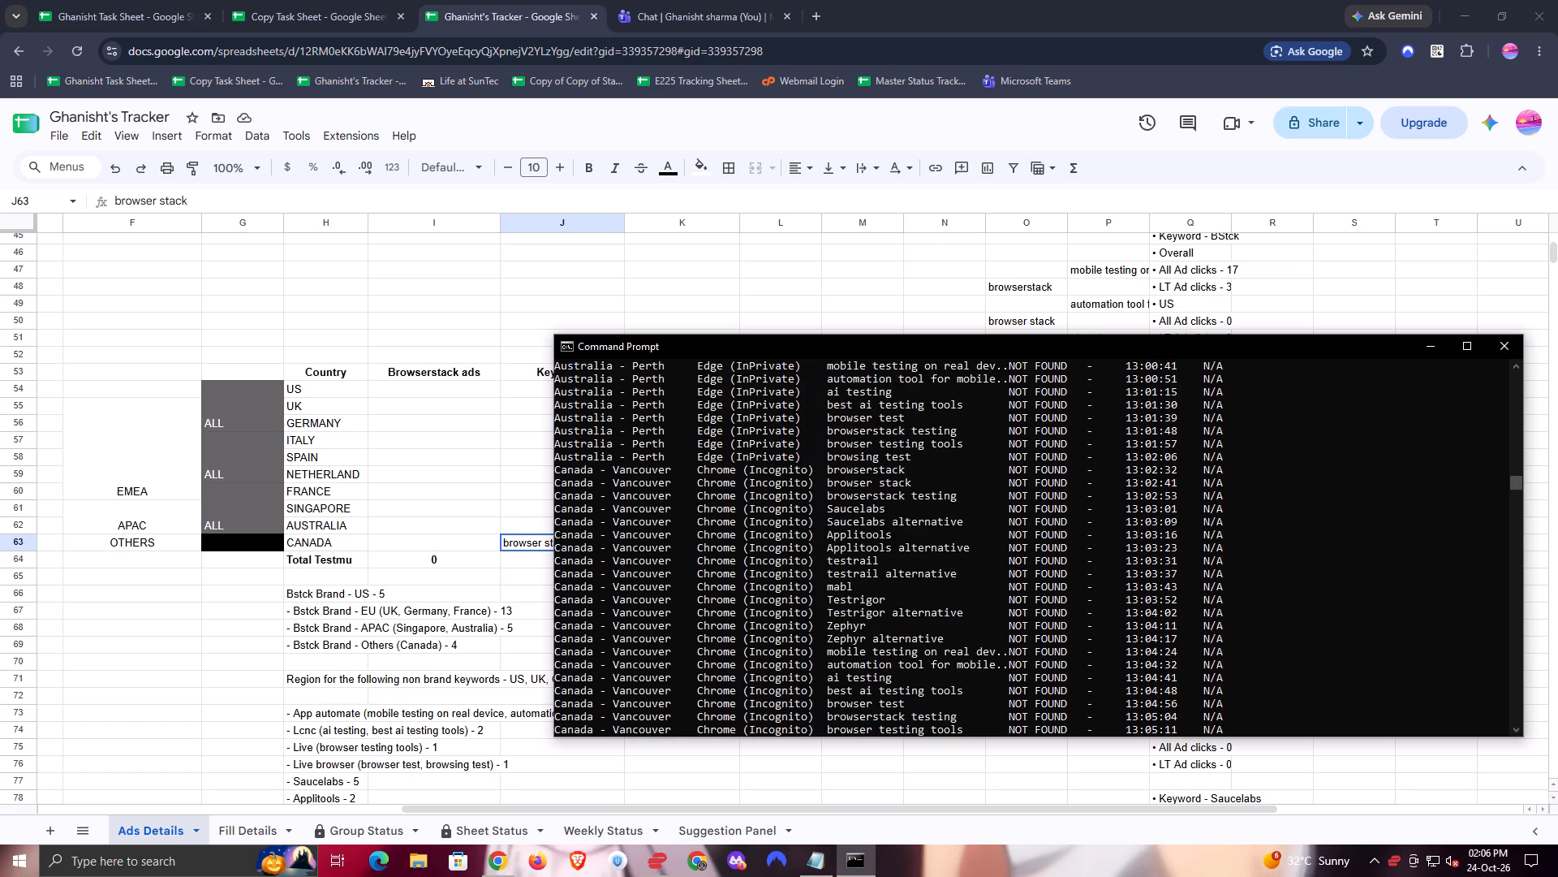
scroll(966, 521, up, 20)
scroll(966, 521, up, 10)
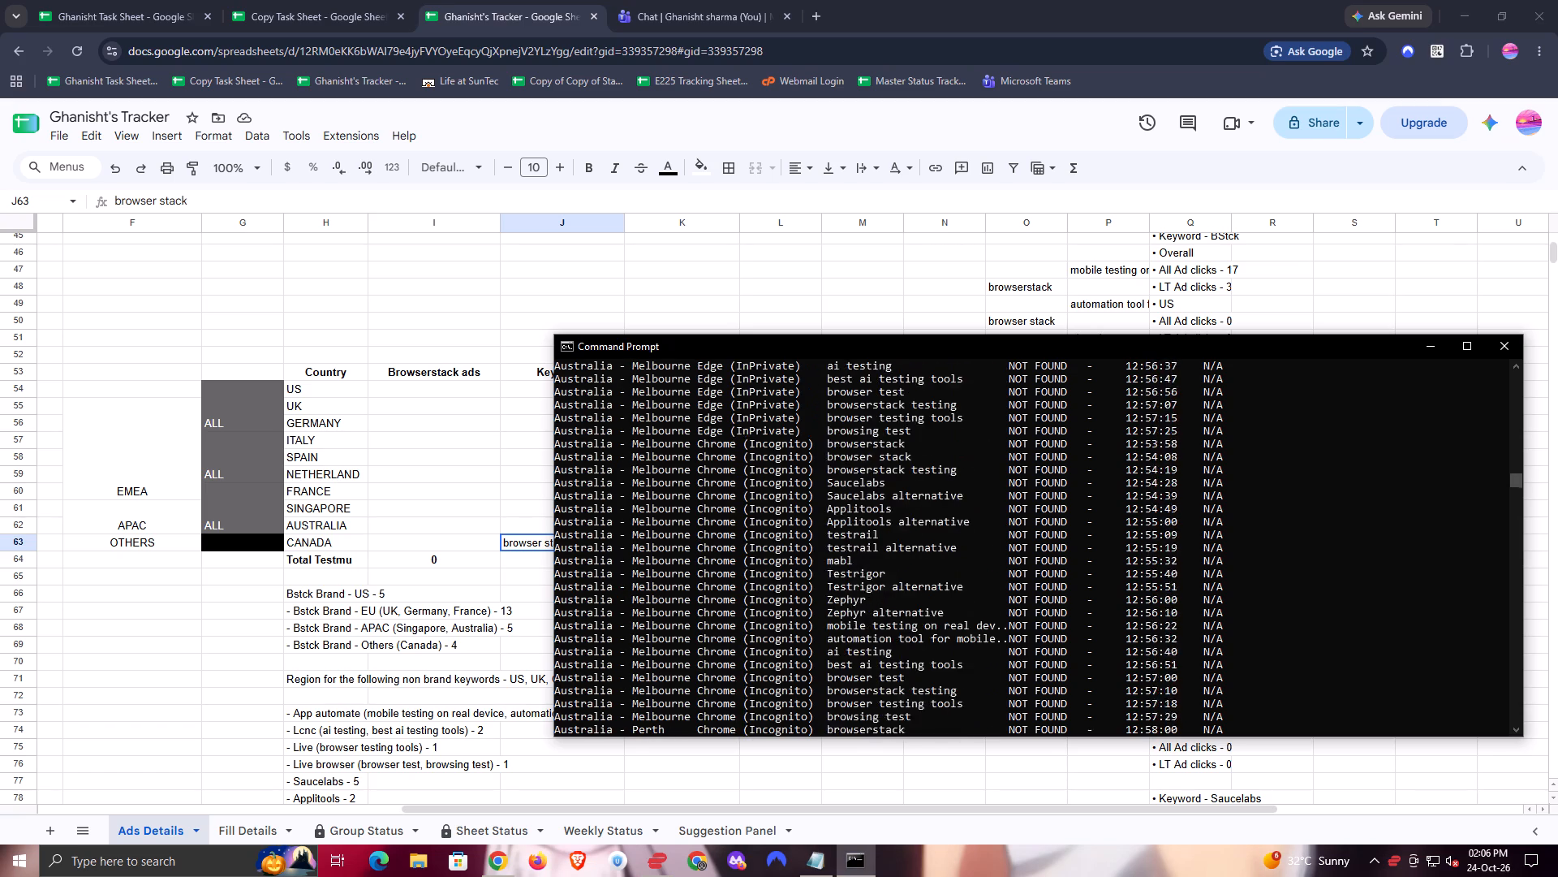
scroll(971, 520, up, 20)
scroll(971, 520, up, 8)
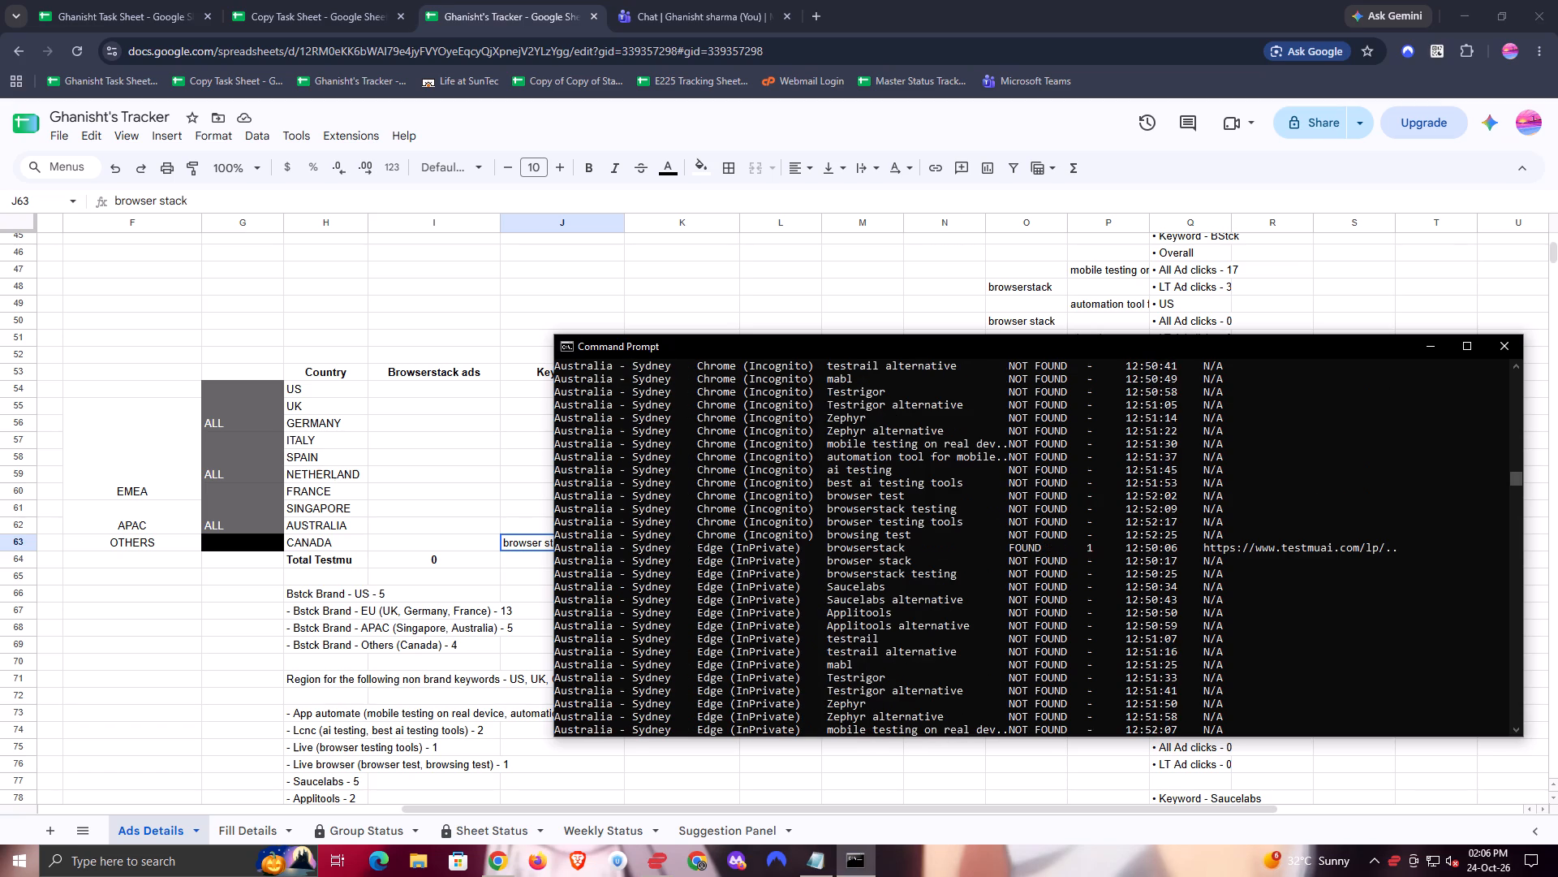
drag(828, 551, 874, 552)
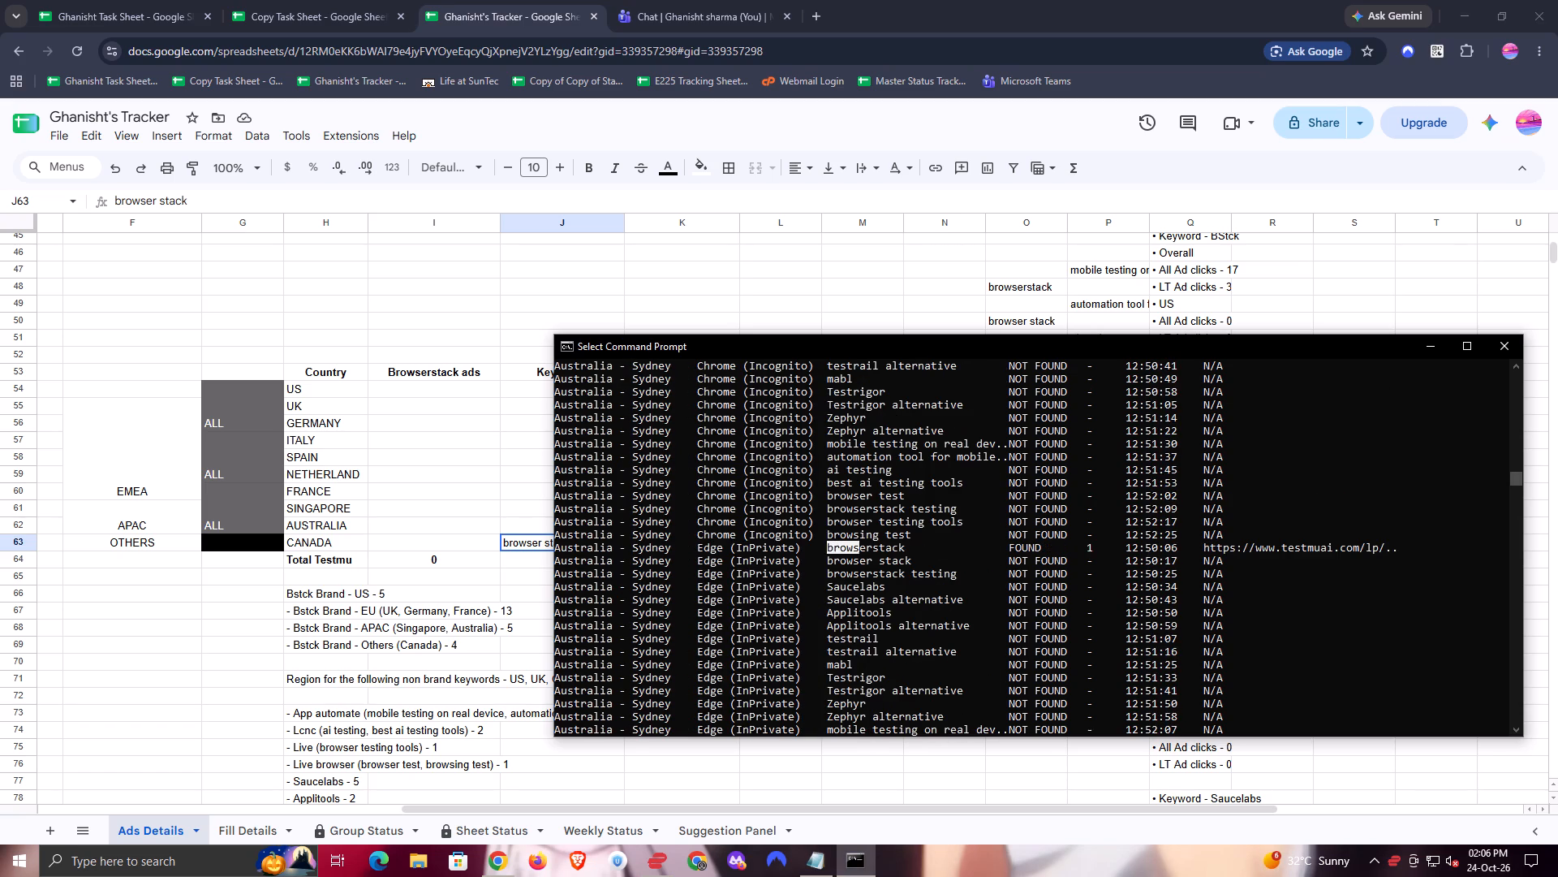
drag(874, 552, 907, 552)
key(ctrl+c)
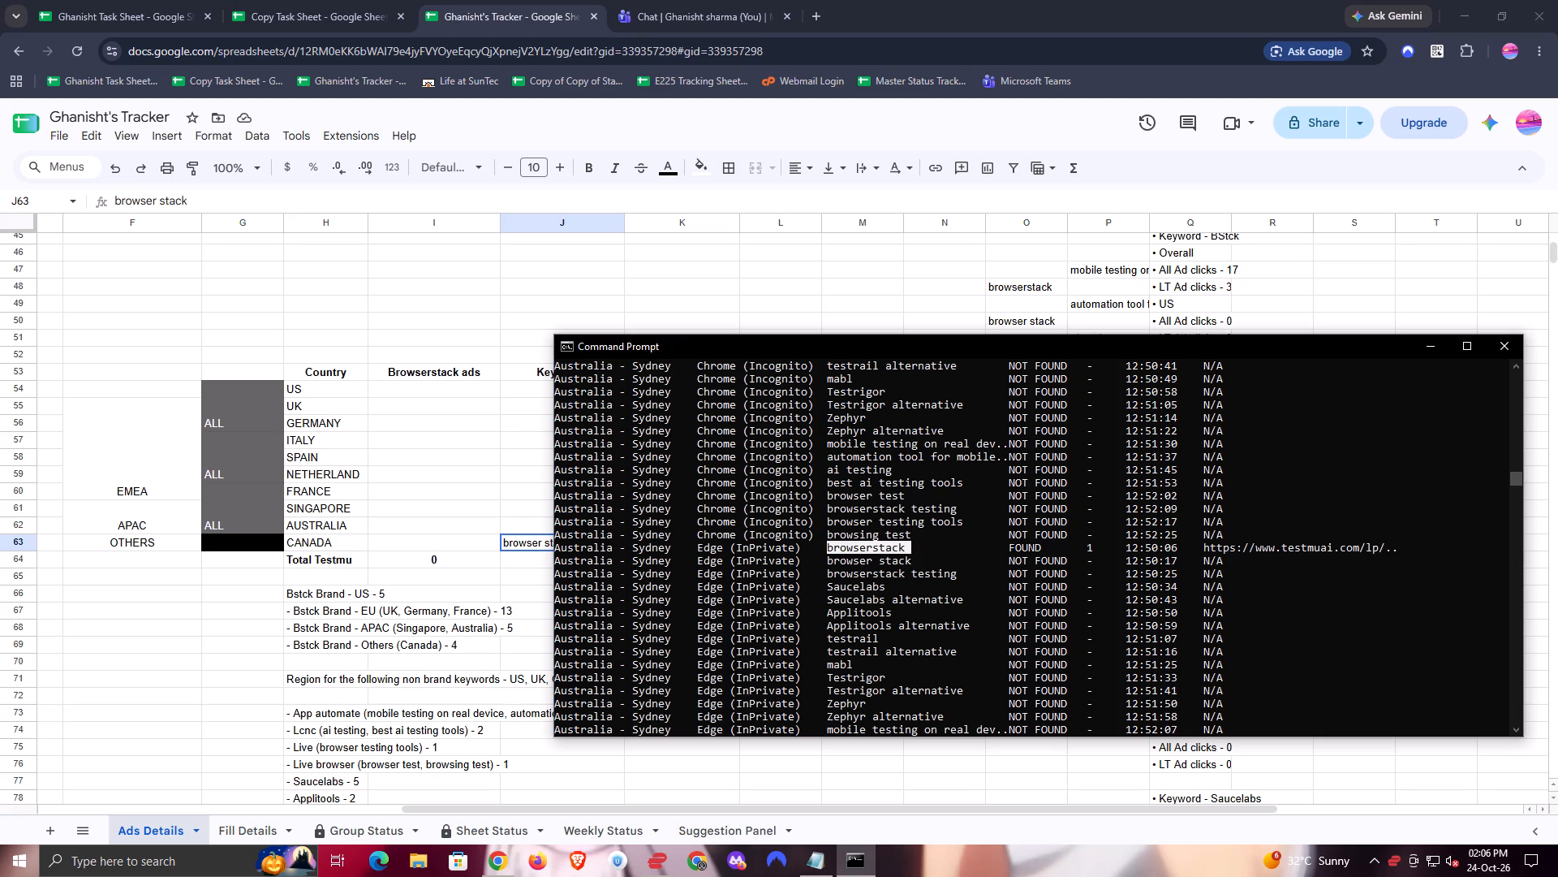
drag(488, 479, 497, 482)
click(550, 537)
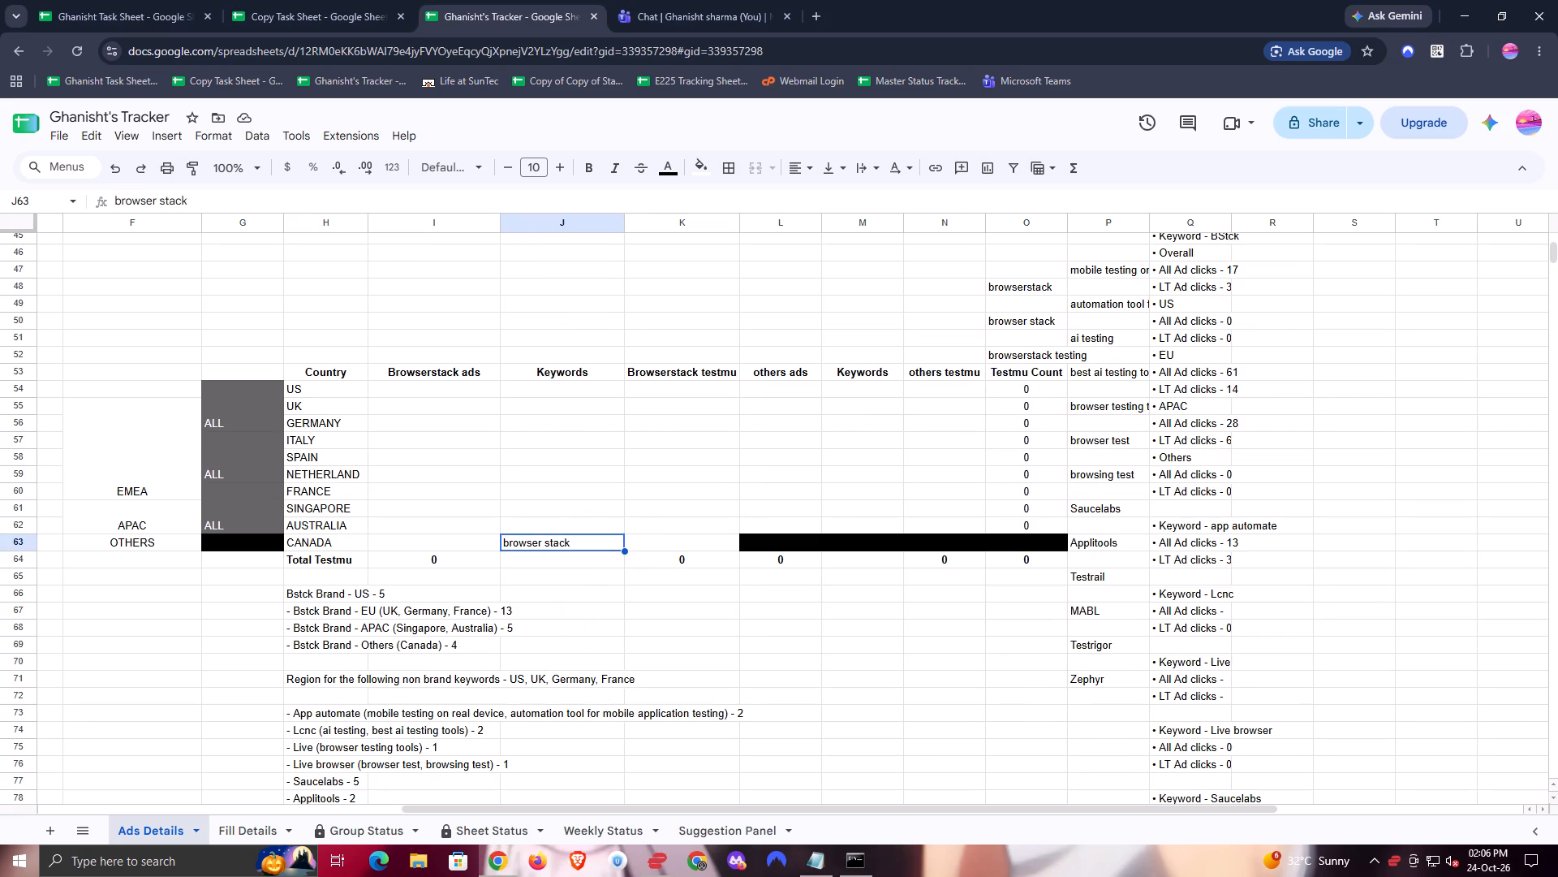
click(558, 525)
key(ctrl+v)
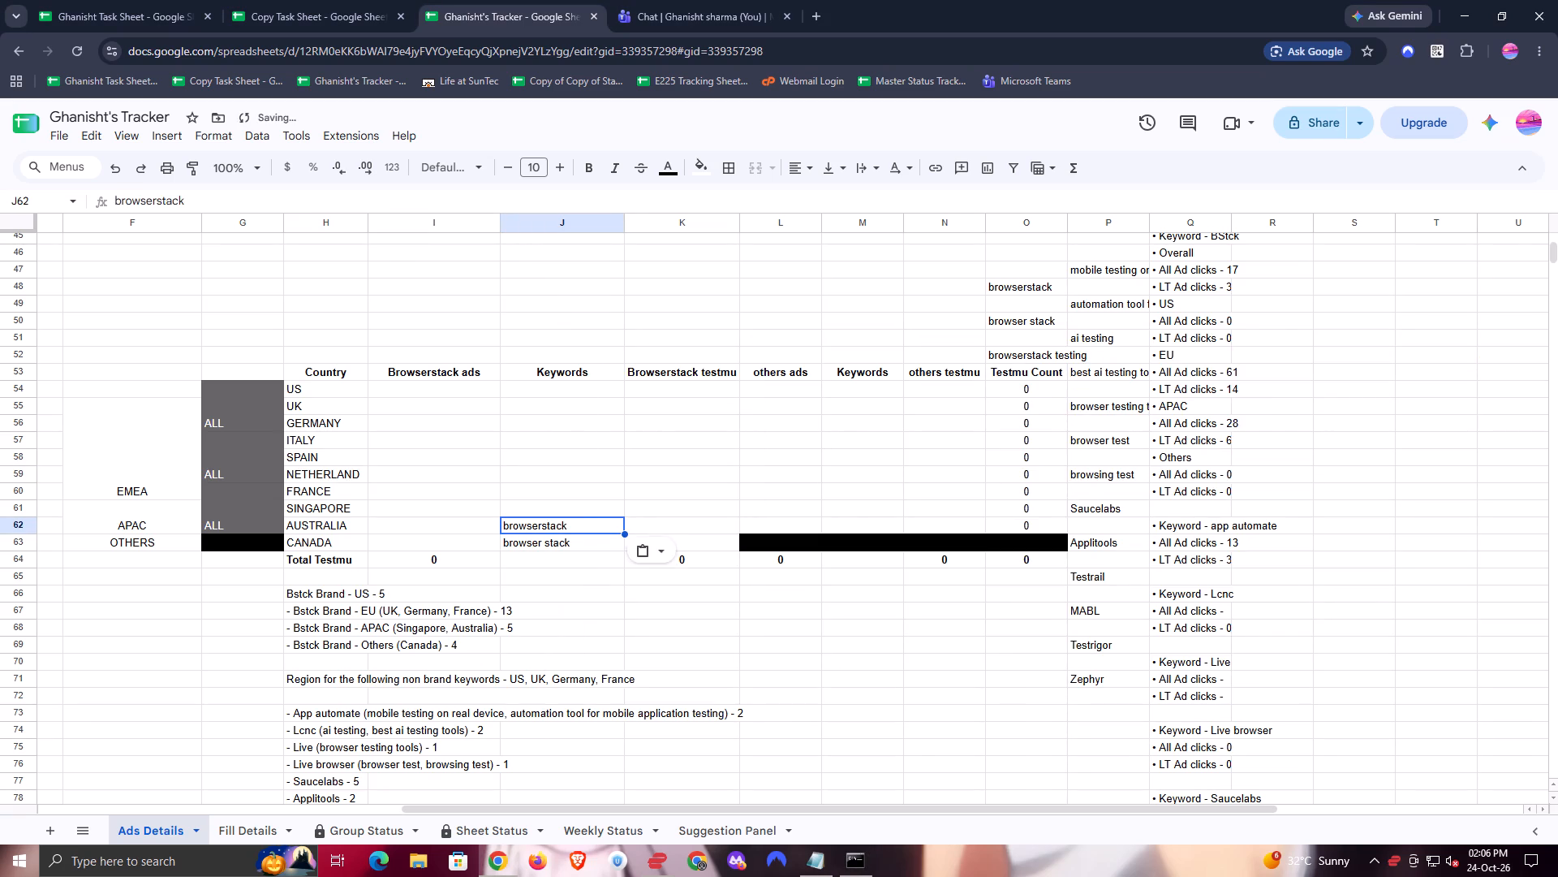
Enter 1 as Australia's Browserstack testmu count in cell K62.
key(Tab)
key(1)
key(Return)
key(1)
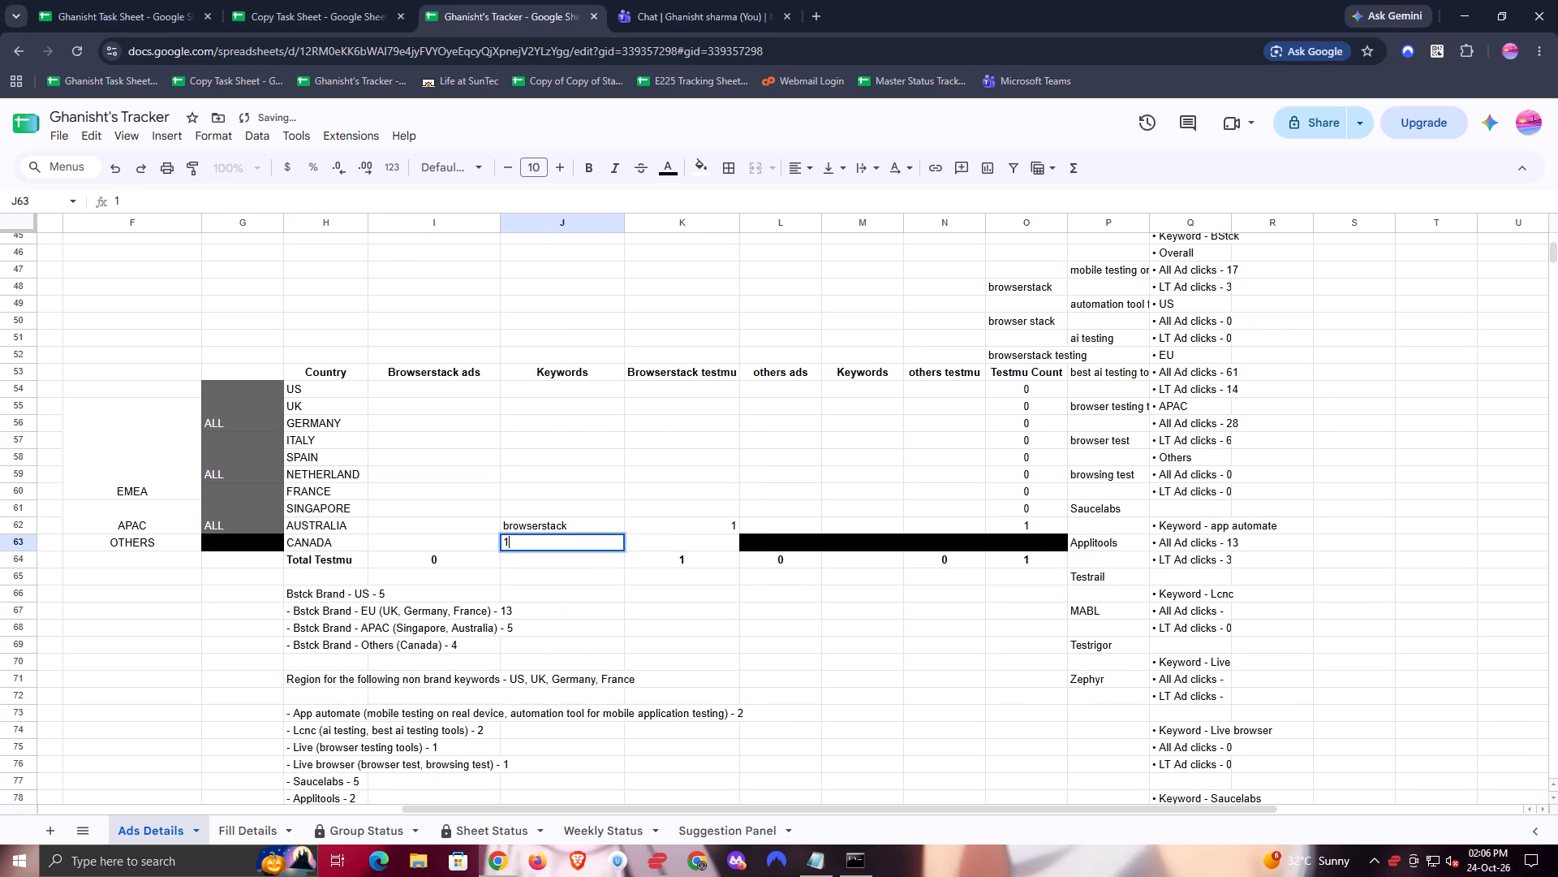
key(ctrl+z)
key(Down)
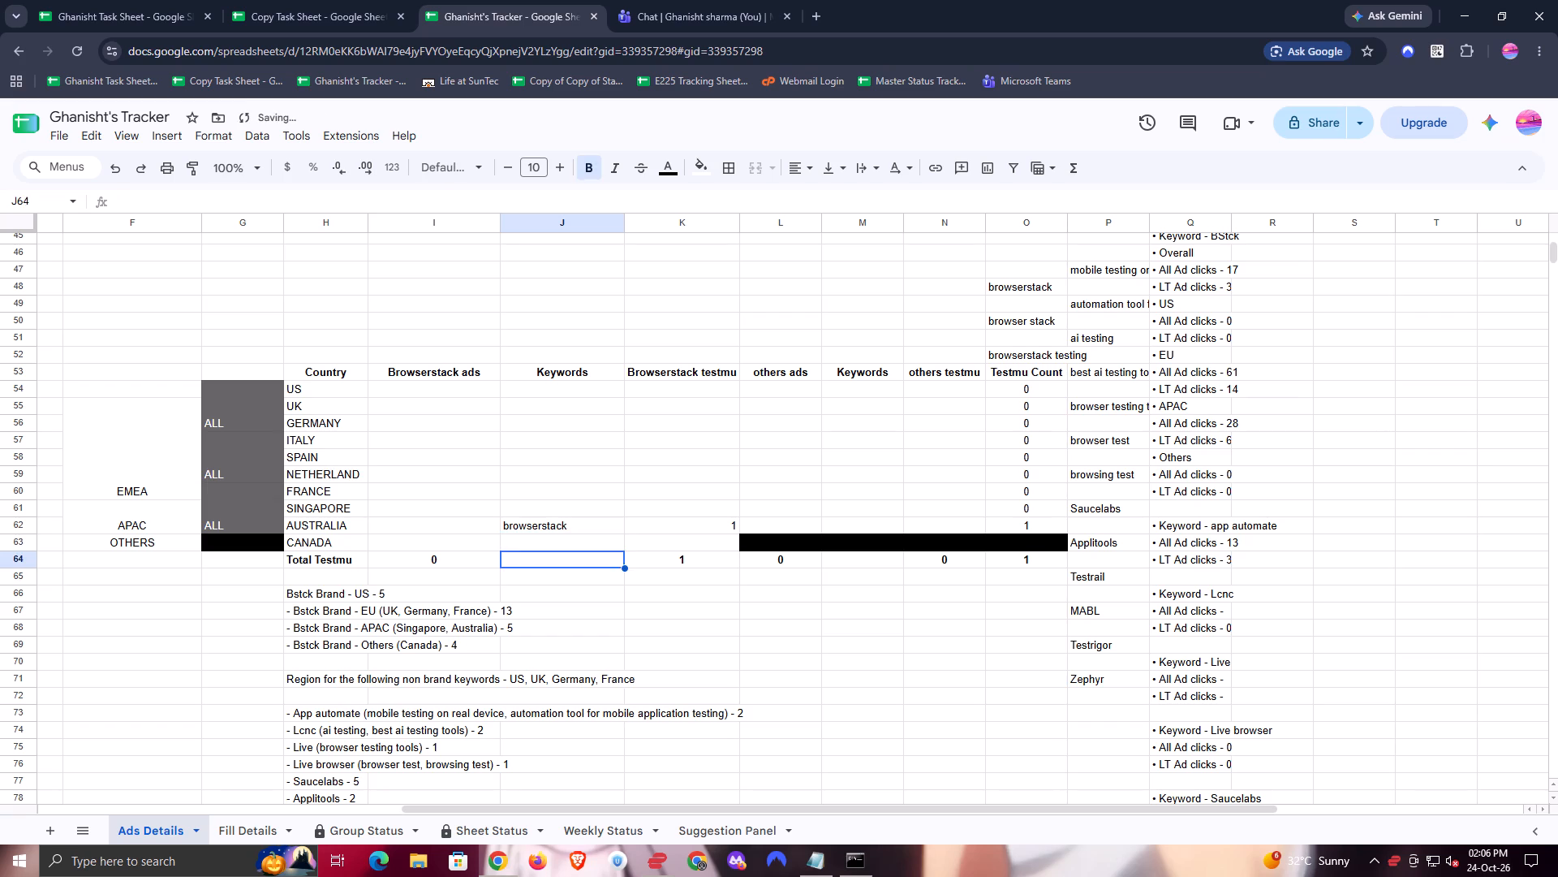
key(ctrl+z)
Enter 1 as Canada's Browserstack testmu count in cell K63.
key(Right)
key(1)
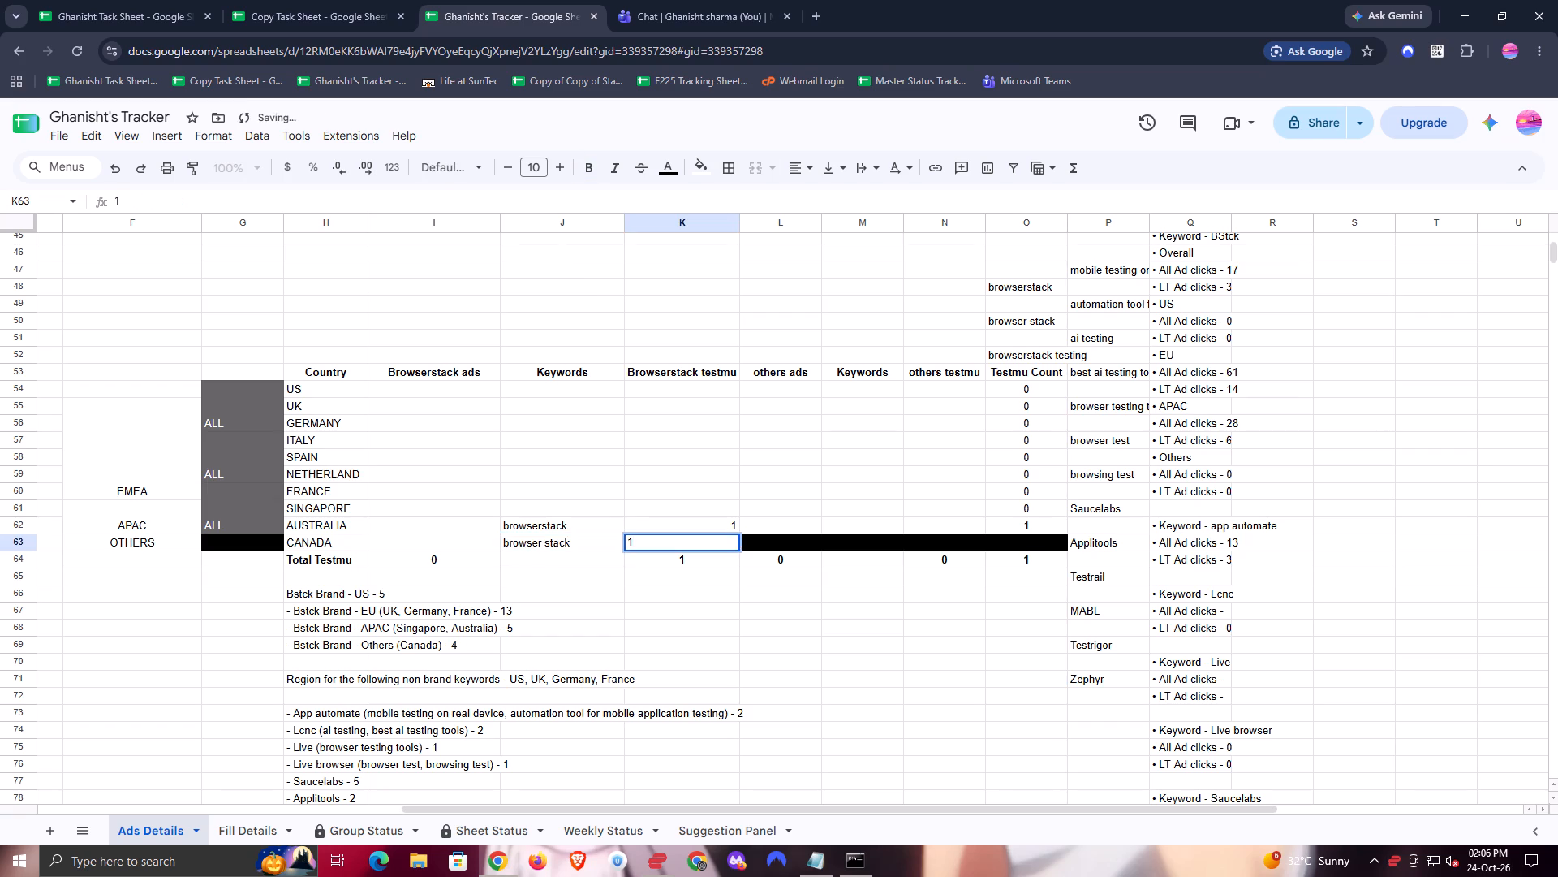
click(654, 456)
Find the next FOUND row above Australia in the Command Prompt results and copy France - Paris - 2's keyword "Saucelabs alternative".
click(842, 866)
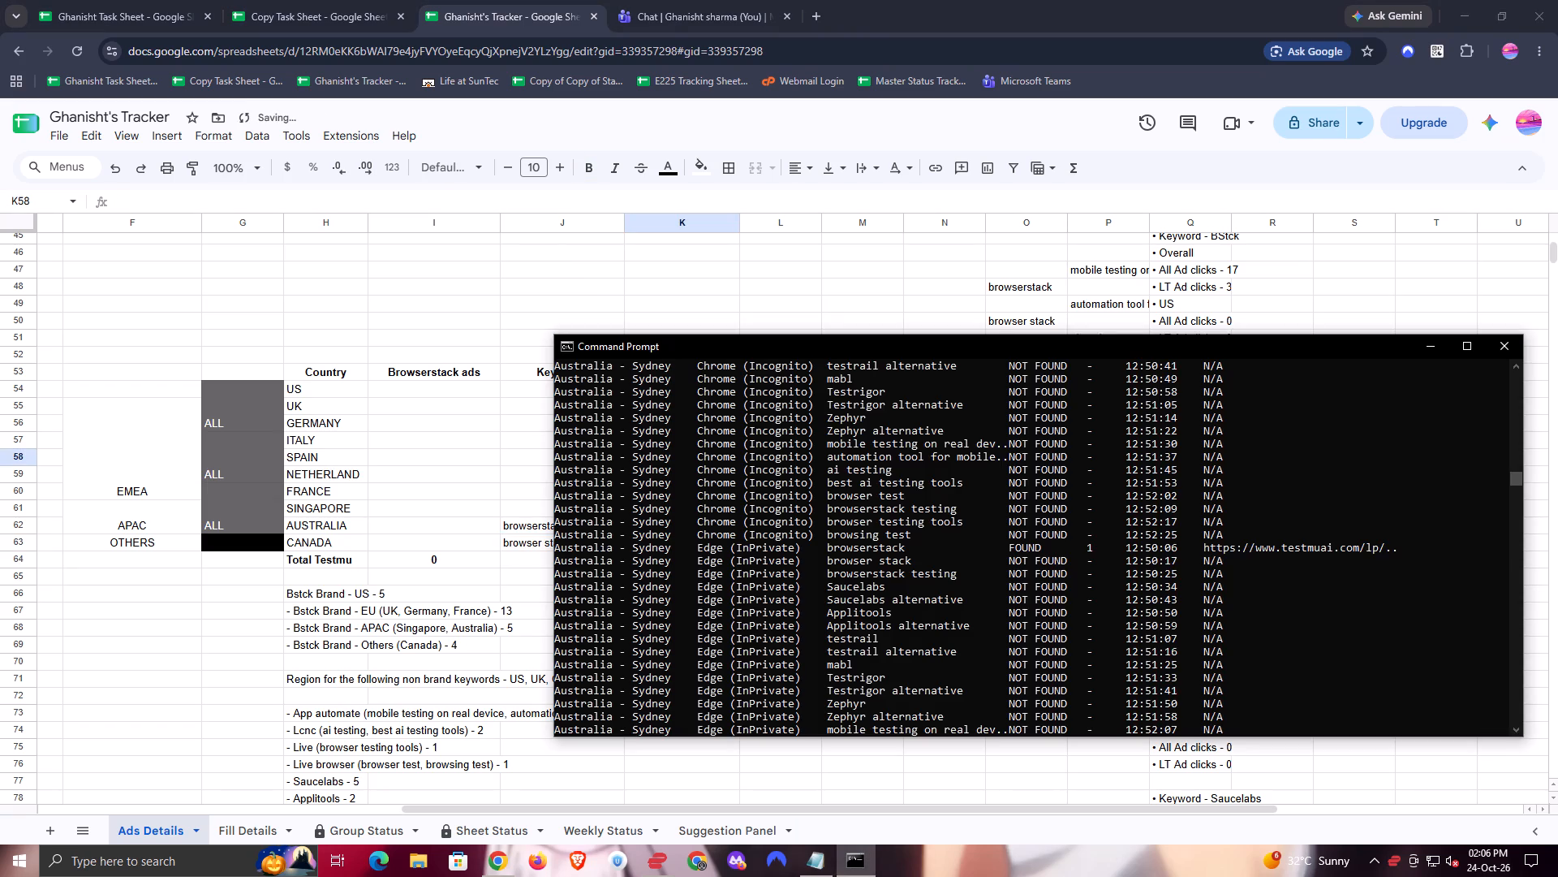
scroll(885, 638, up, 19)
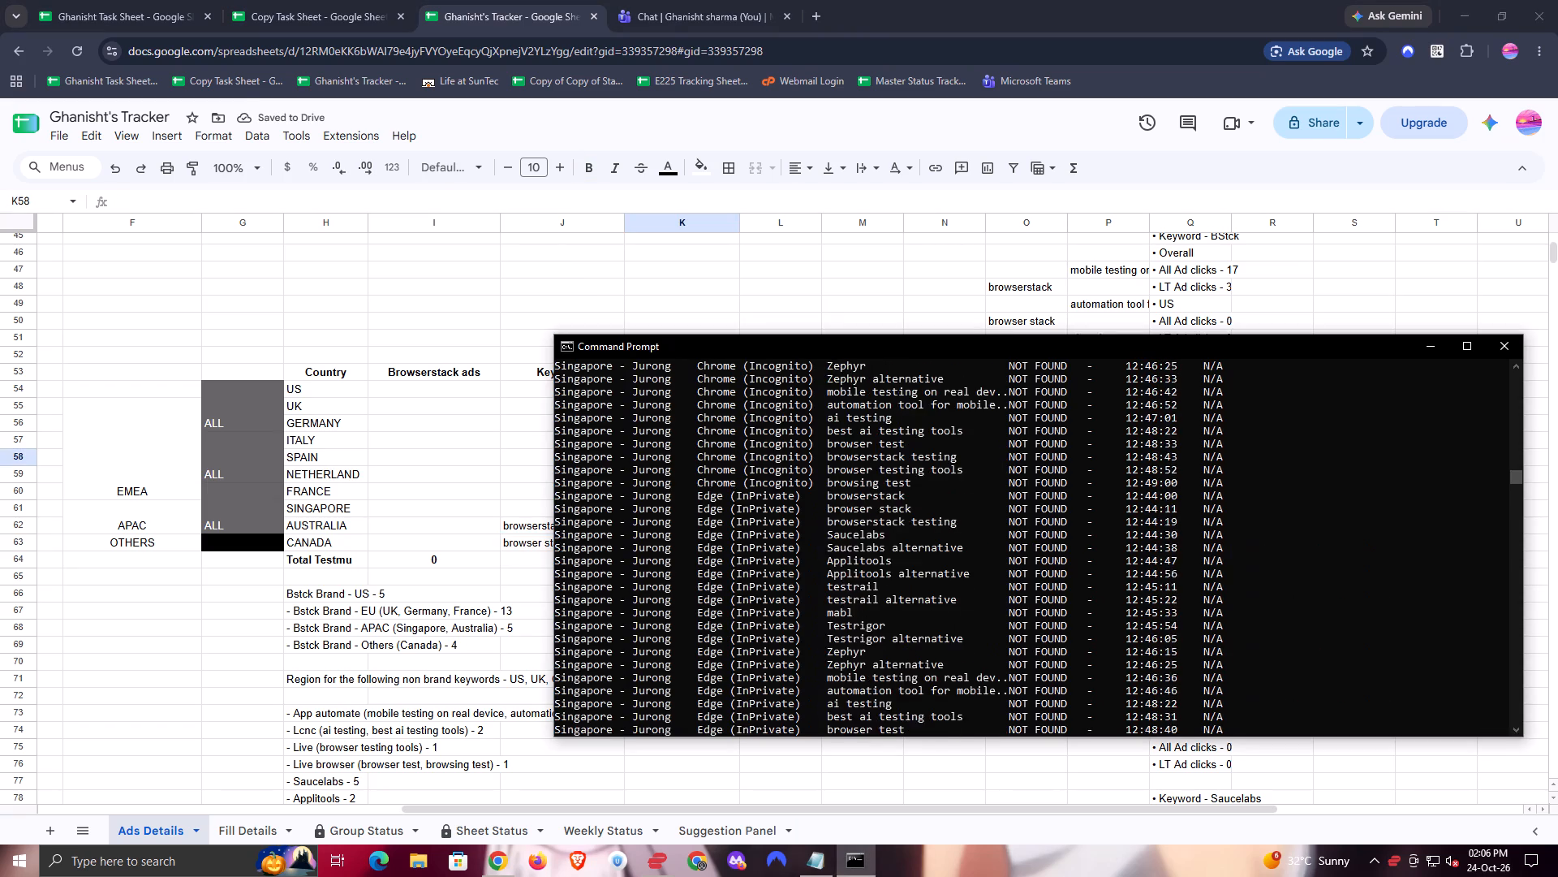
scroll(885, 638, up, 7)
scroll(918, 647, up, 20)
scroll(918, 647, up, 4)
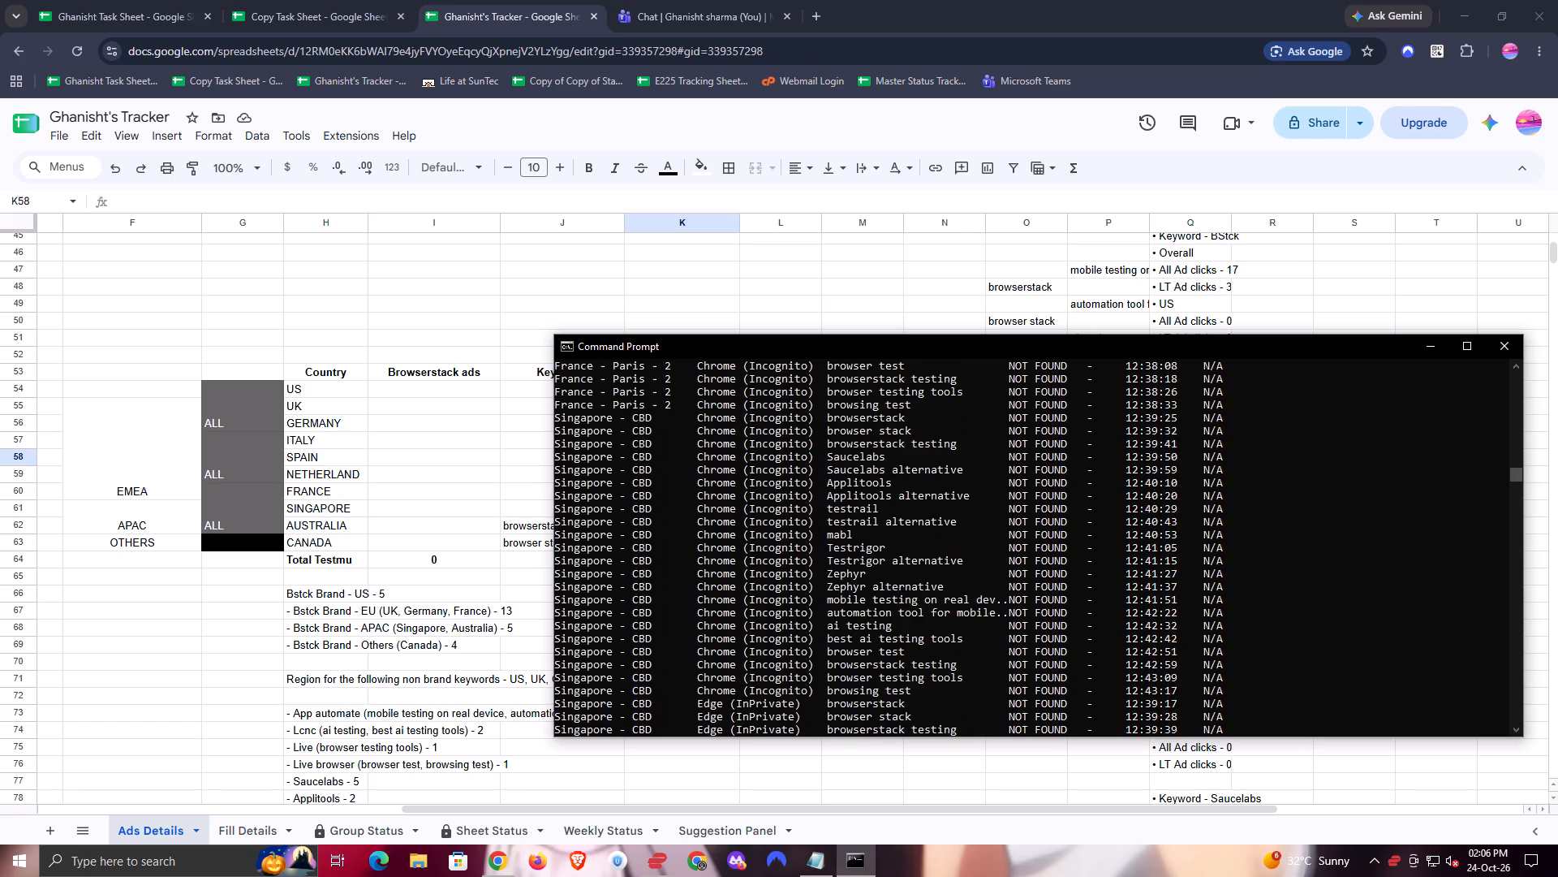
scroll(919, 647, up, 11)
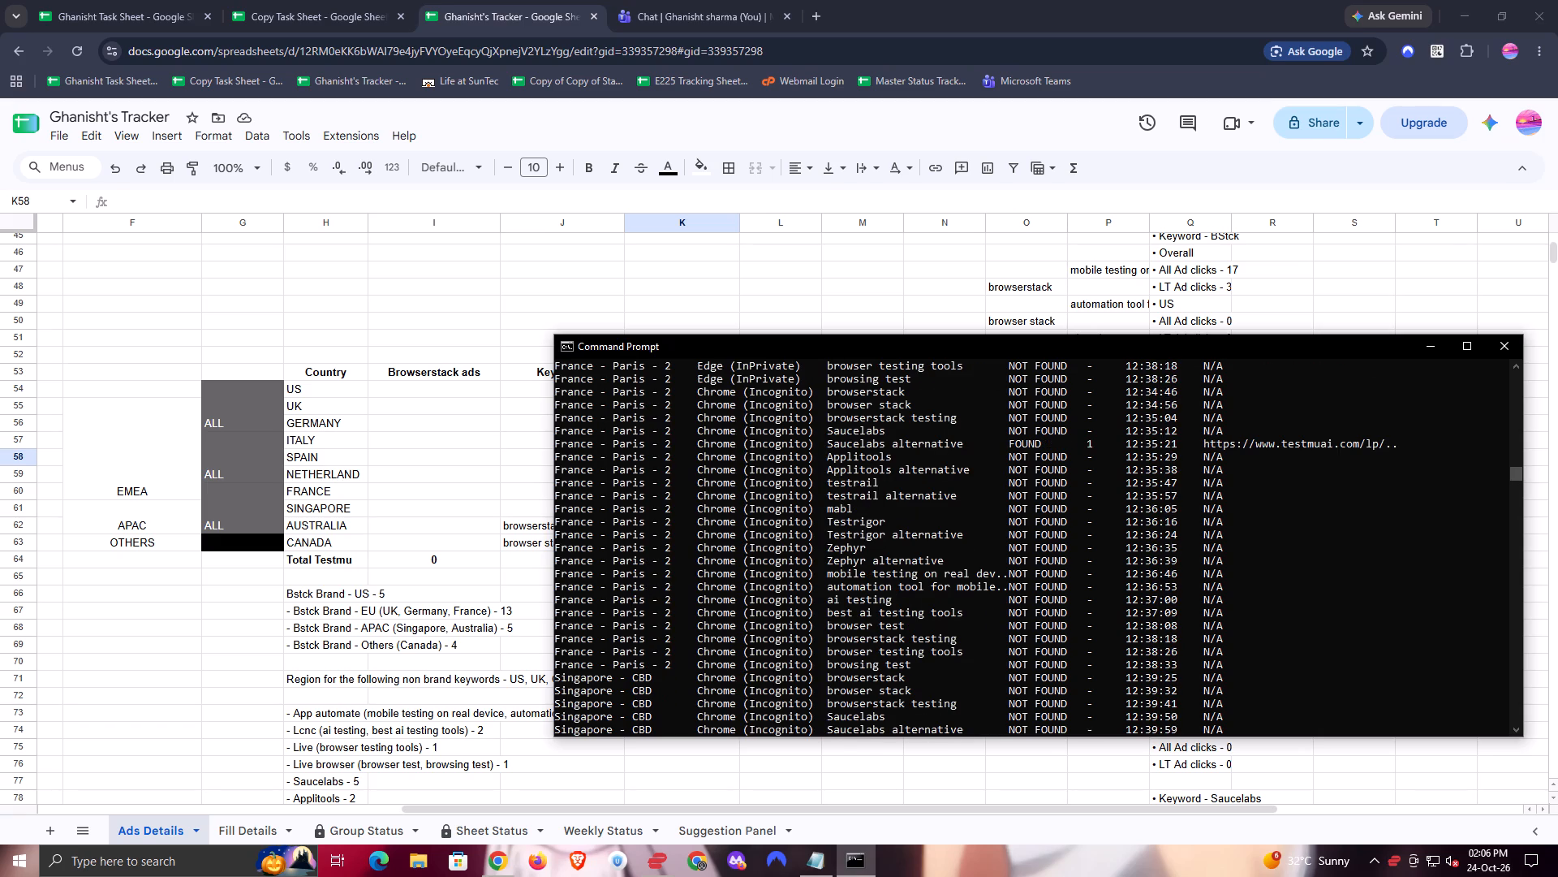
drag(827, 470, 947, 472)
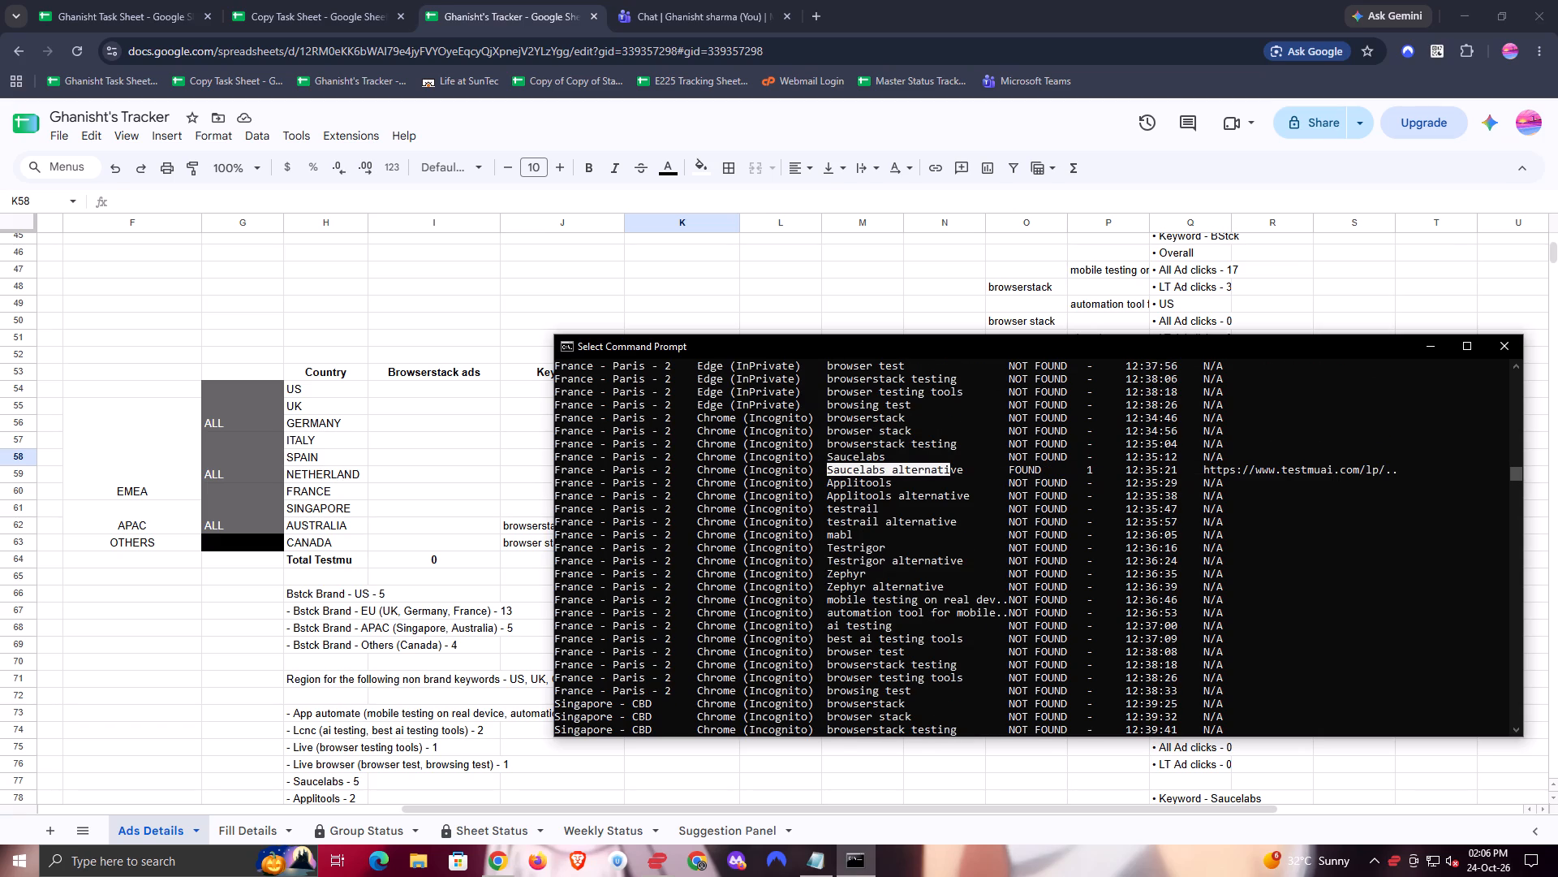
drag(947, 472, 959, 472)
key(ctrl+c)
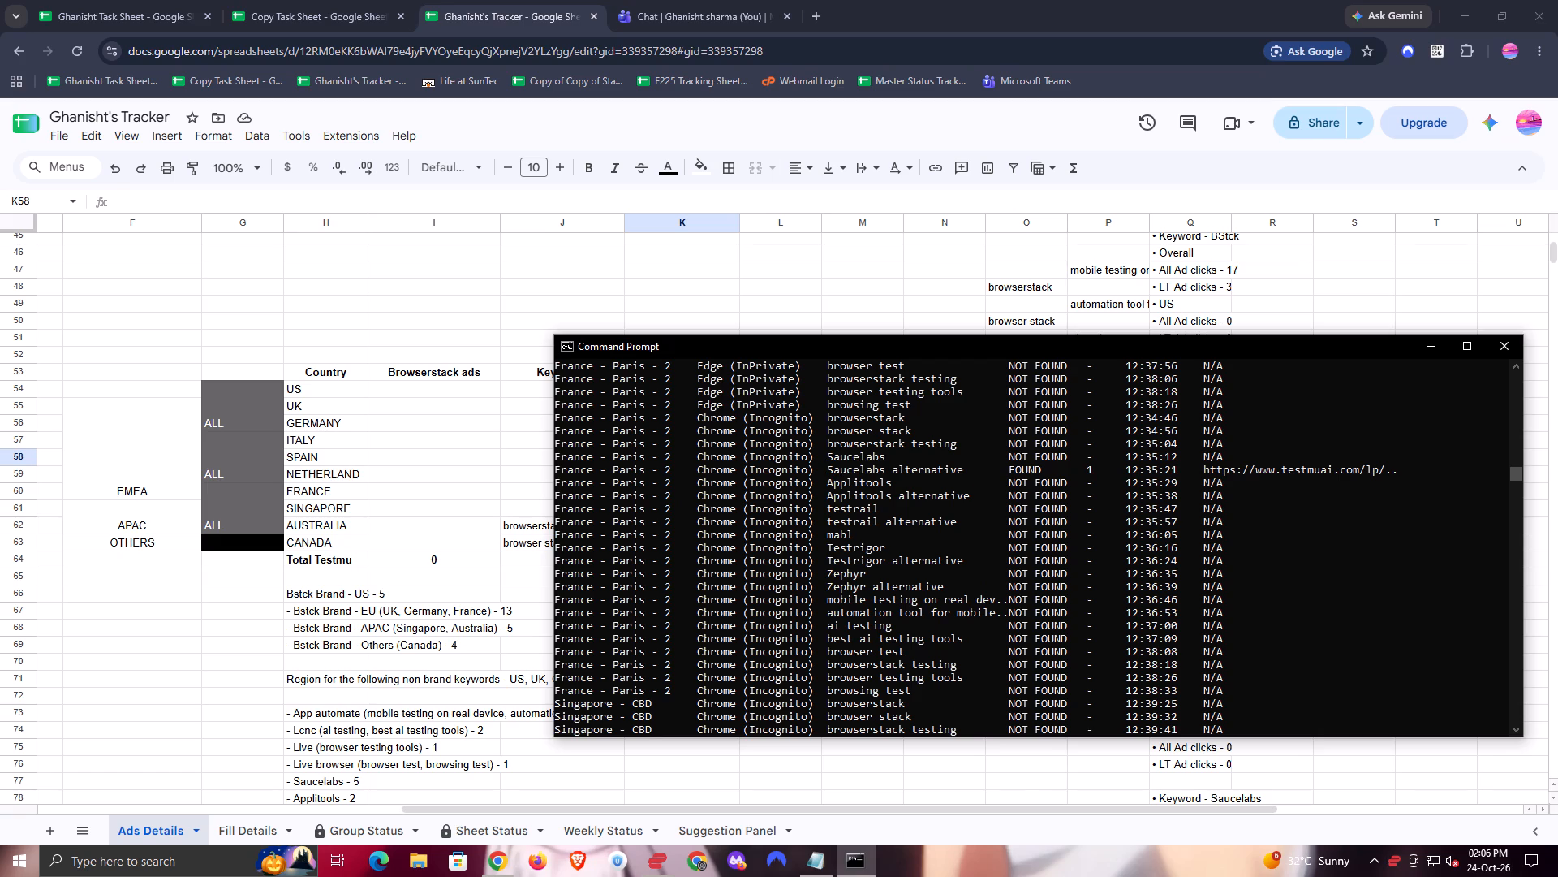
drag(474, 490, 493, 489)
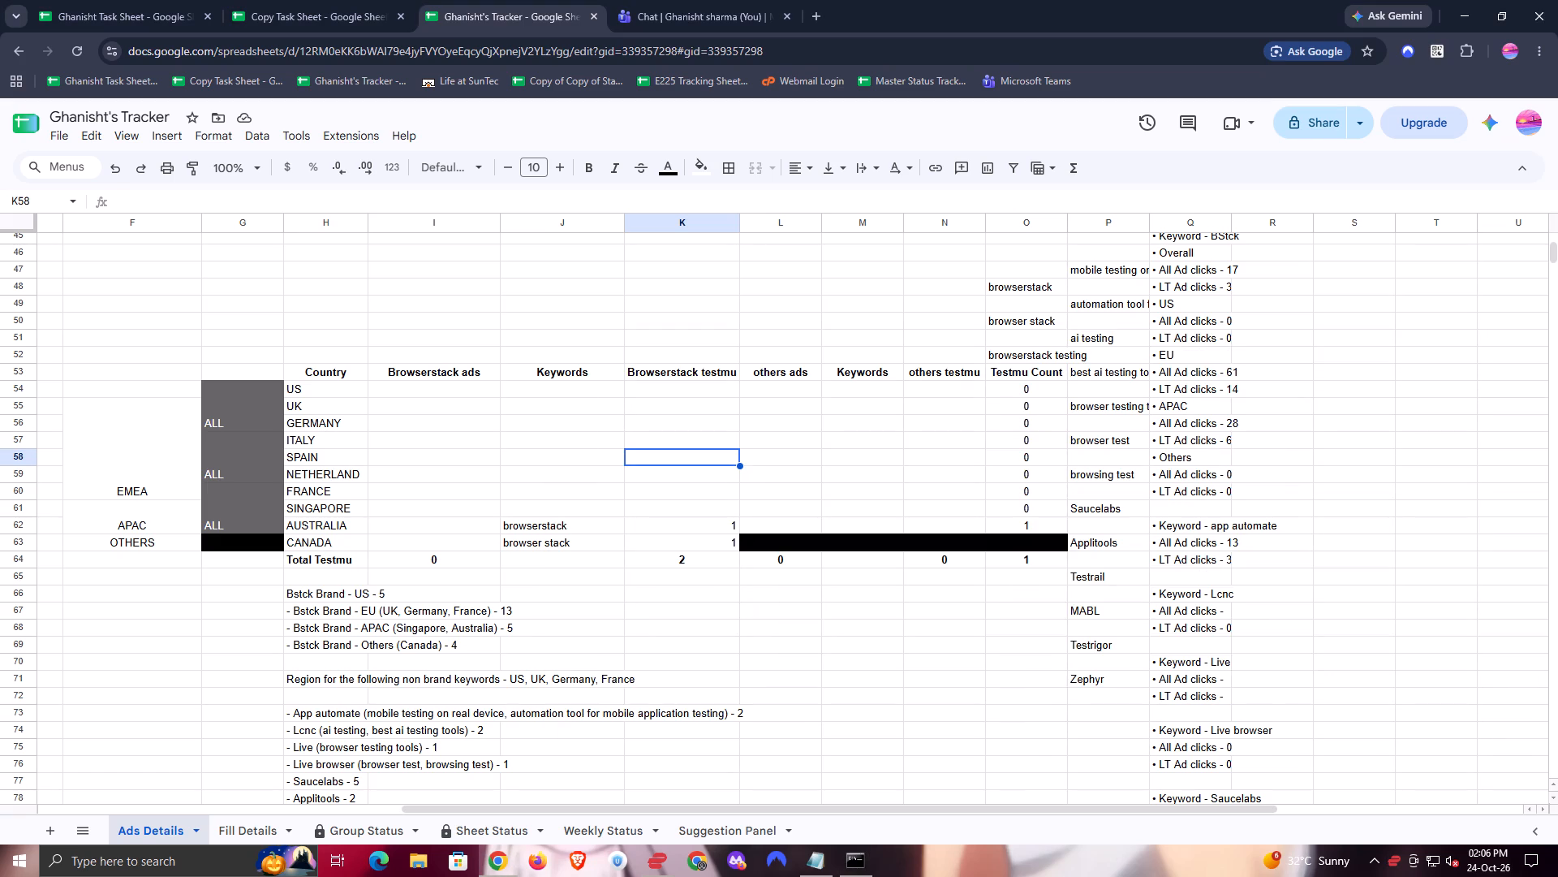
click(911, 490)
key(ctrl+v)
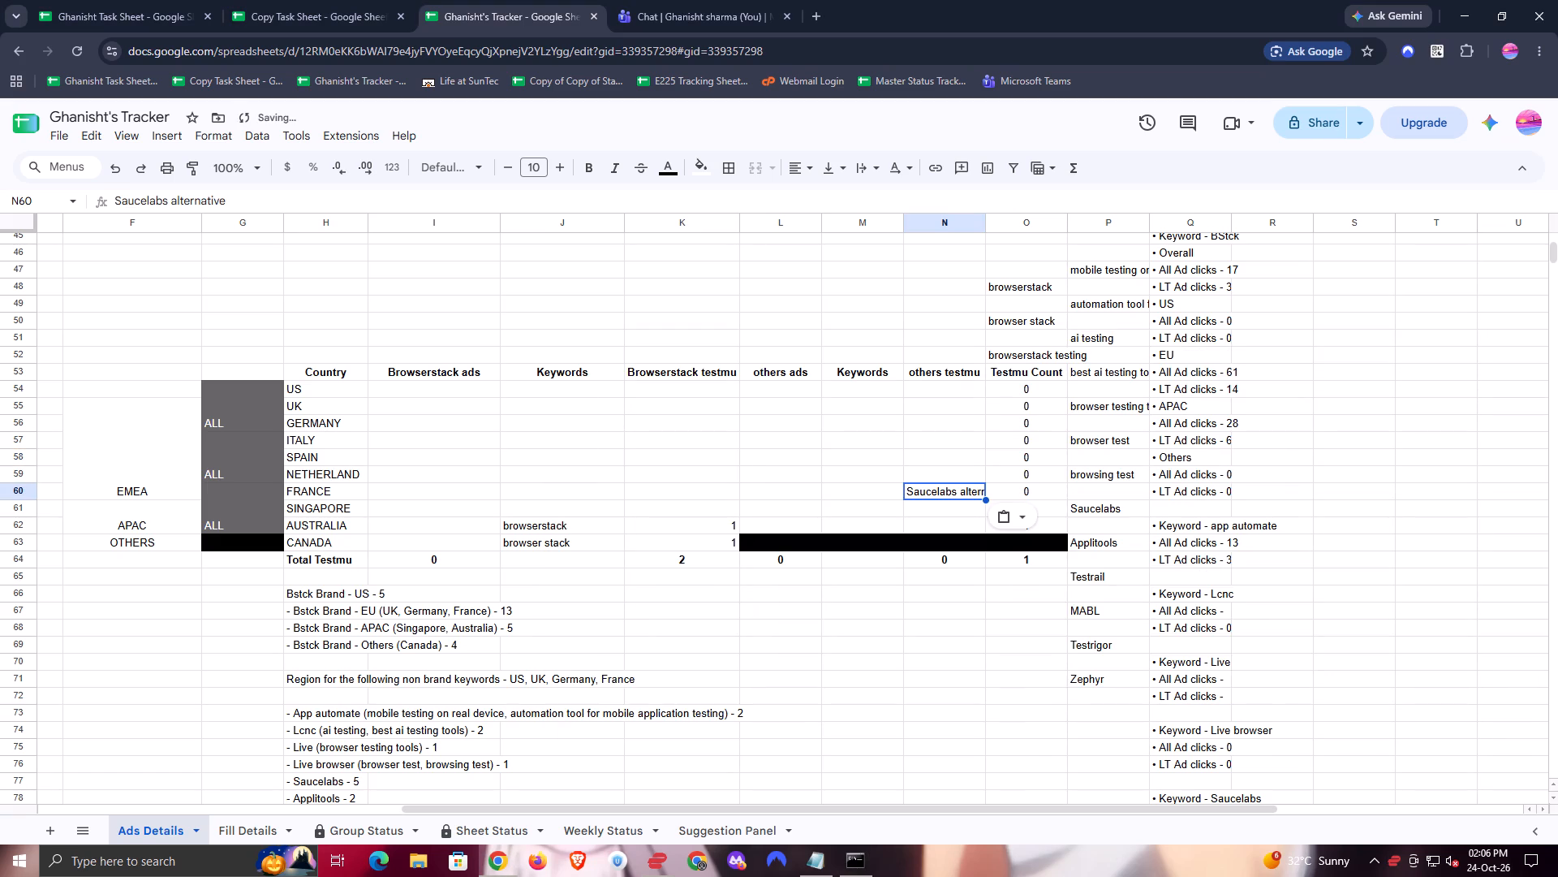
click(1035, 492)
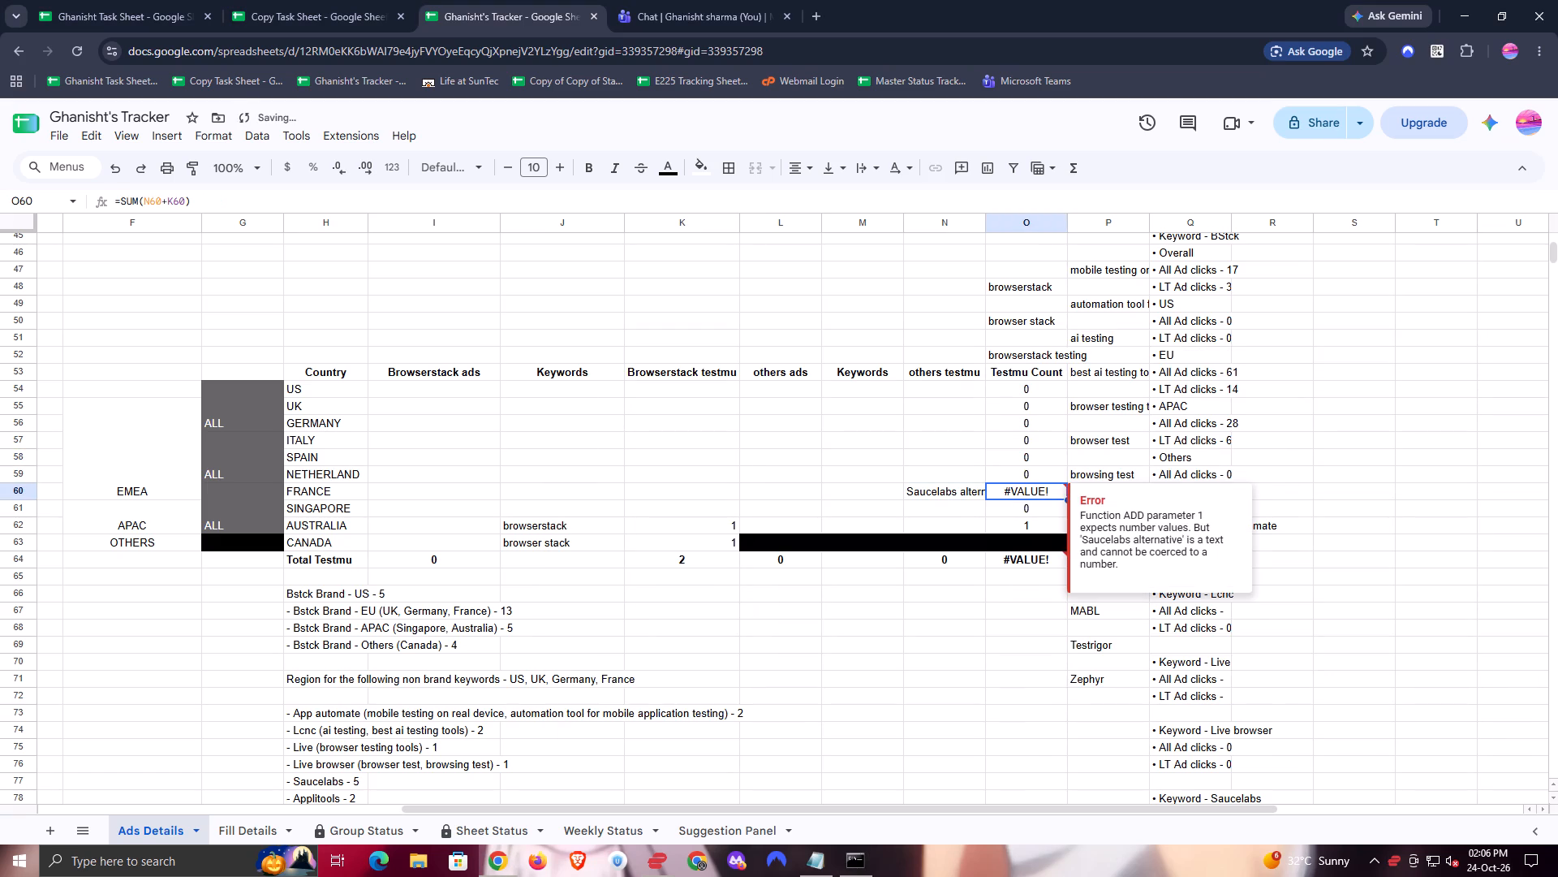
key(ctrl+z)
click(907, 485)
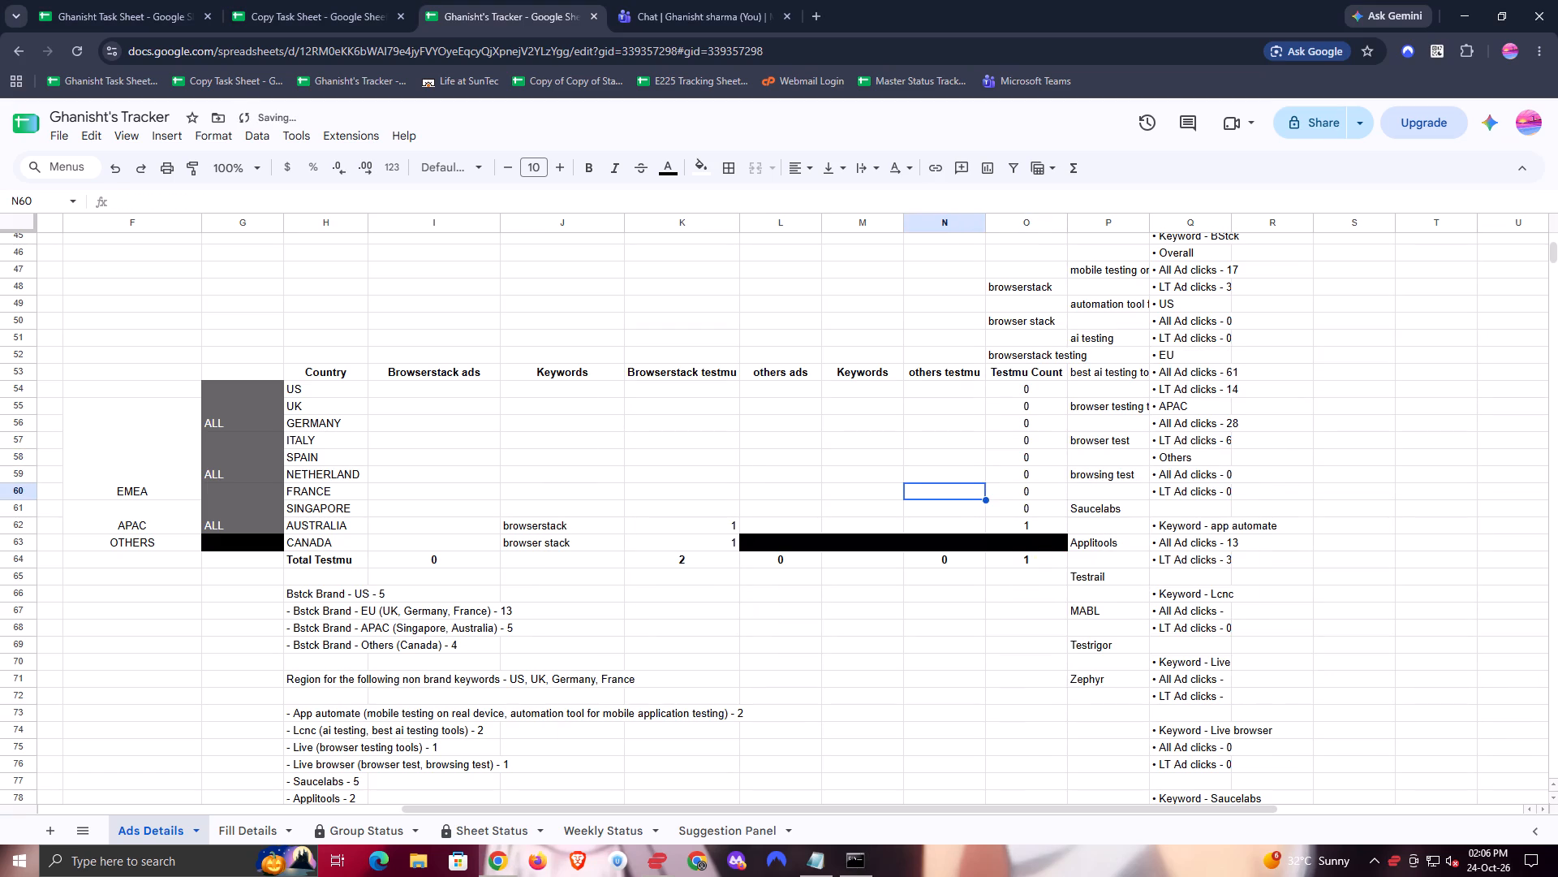
Paste "Saucelabs alternative" into France's others Keywords cell, M60, and enter 1 as its others testmu count in N60.
click(862, 485)
key(ctrl+v)
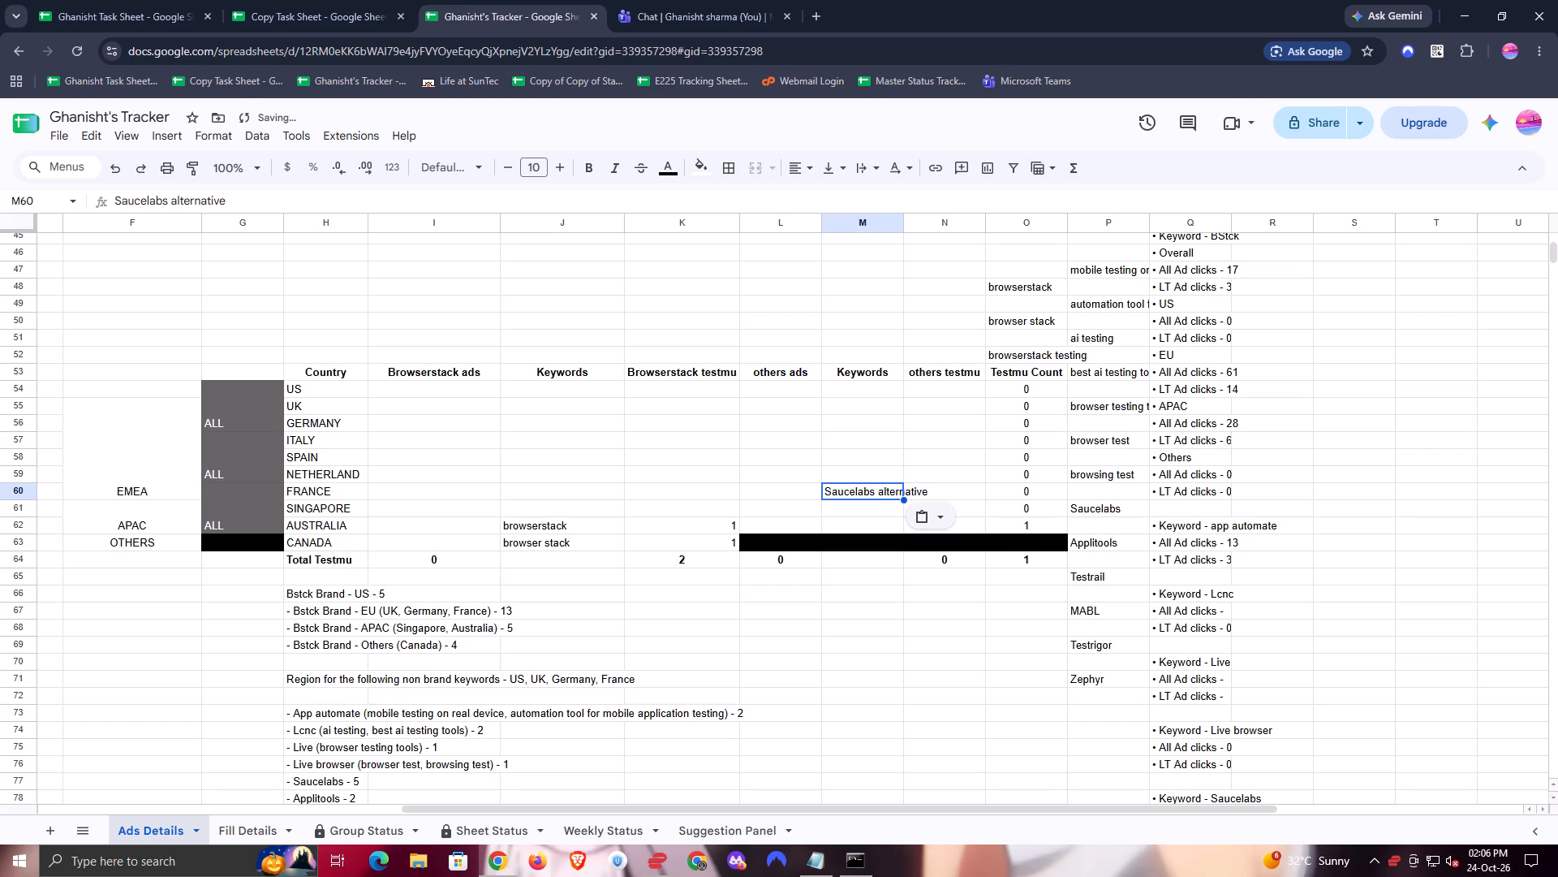
click(958, 494)
key(1)
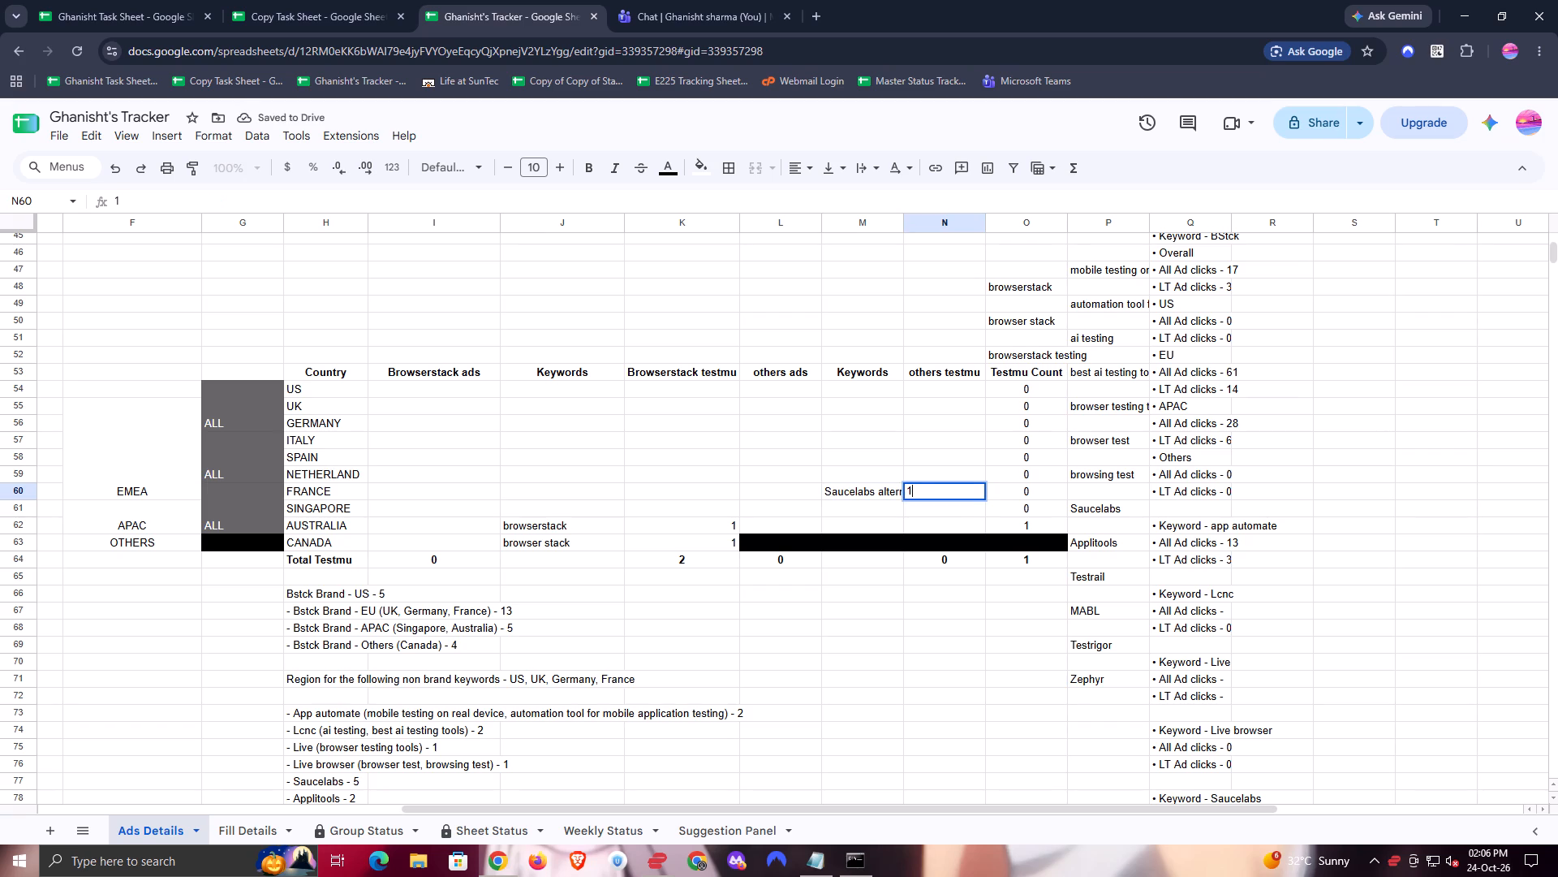
Find the next FOUND row above in the Command Prompt results and copy France - Paris - 2's keyword "Testrigor".
click(848, 866)
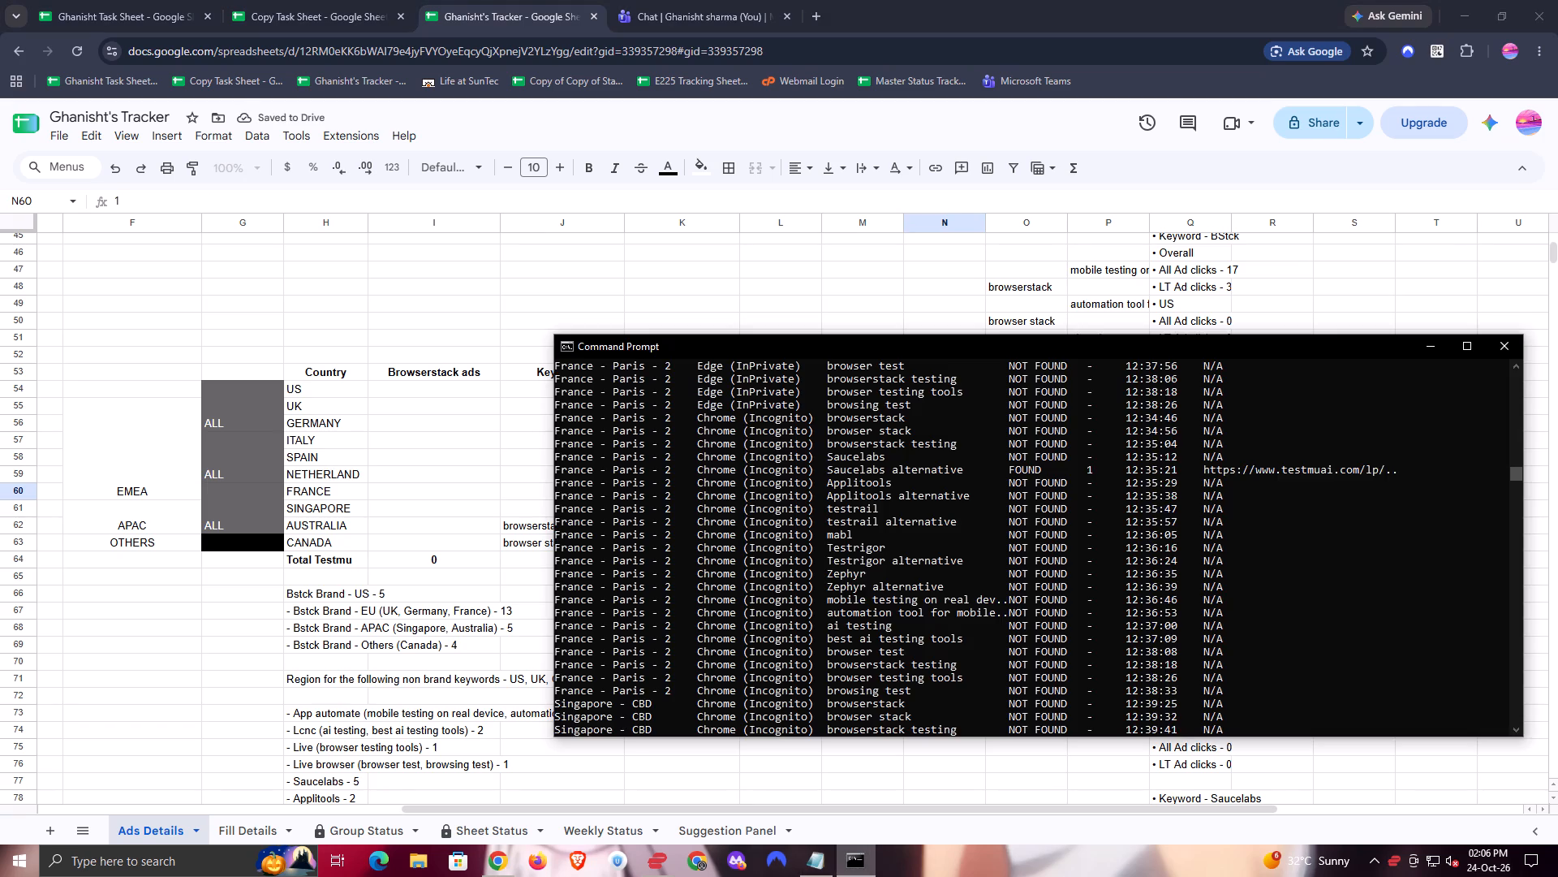
scroll(893, 577, up, 8)
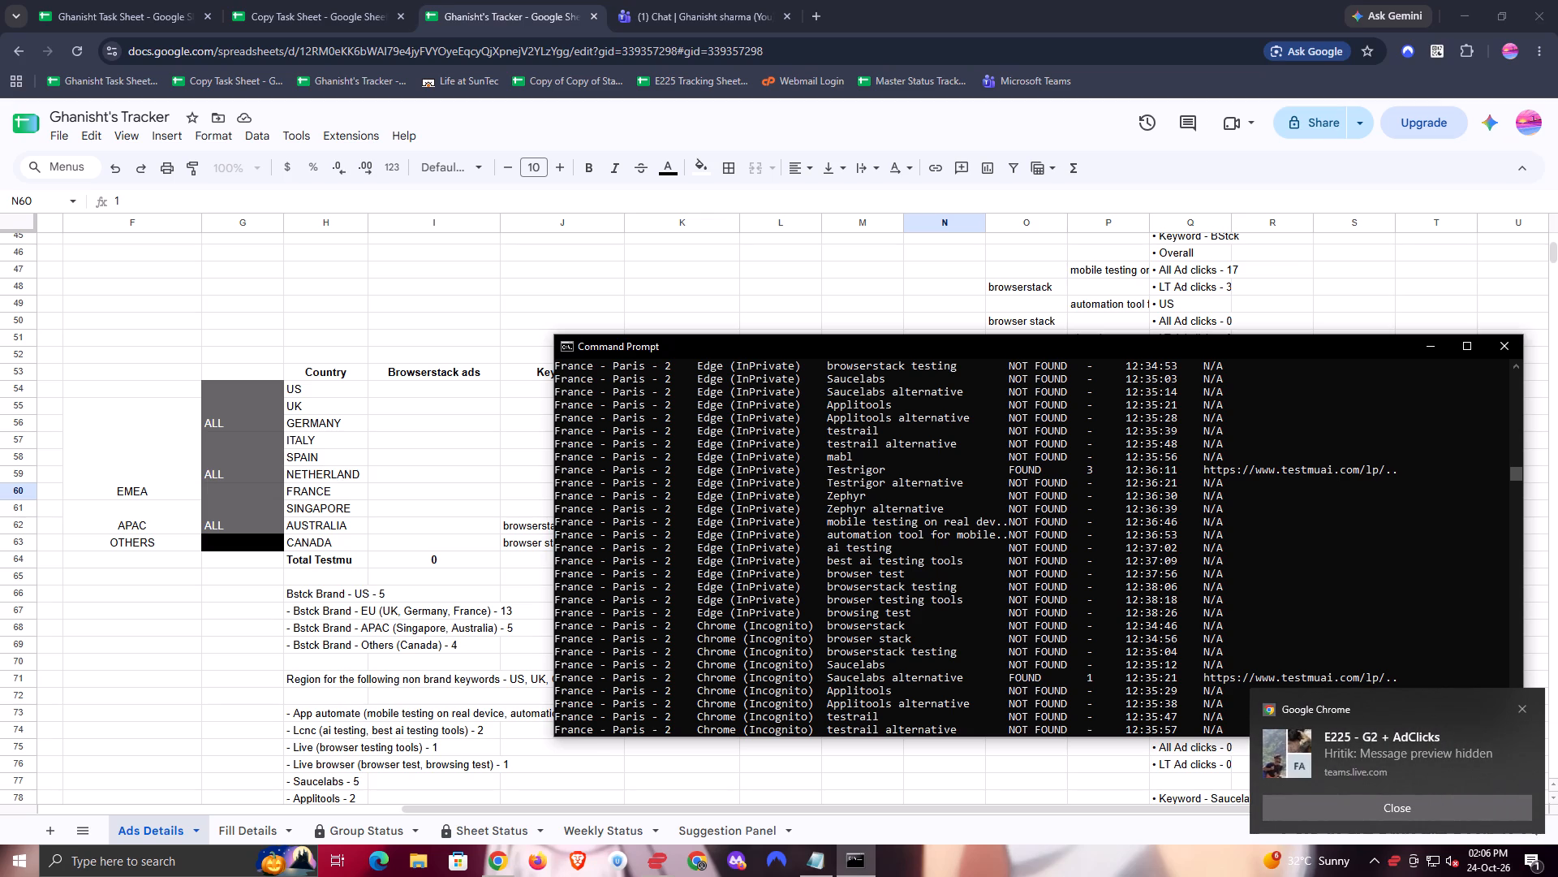
drag(828, 471, 830, 471)
drag(830, 471, 880, 476)
click(880, 476)
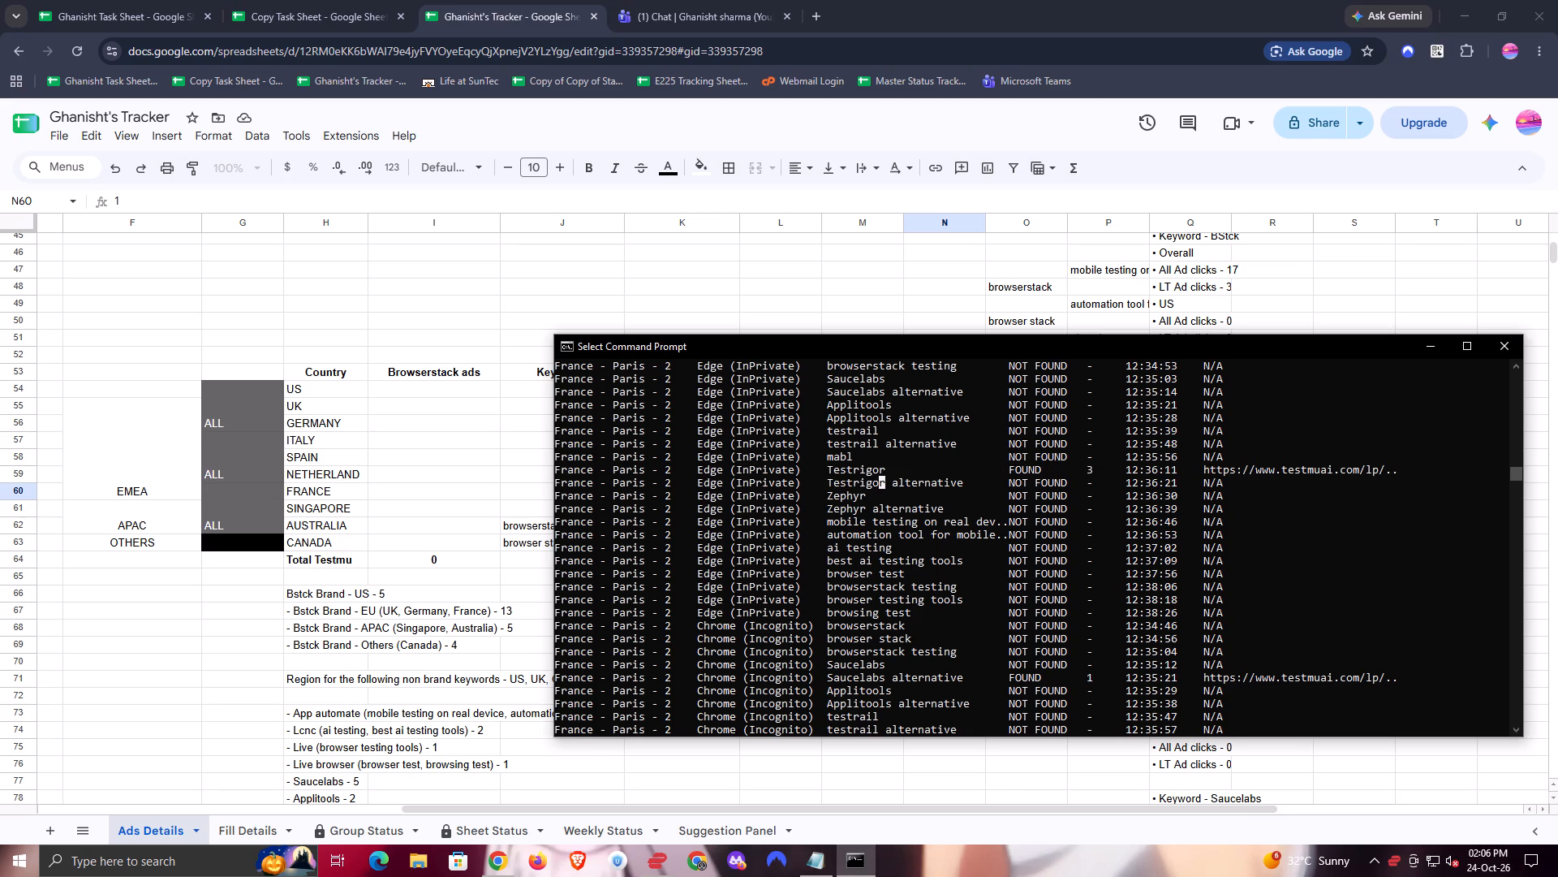
drag(832, 473, 880, 473)
key(ctrl+c)
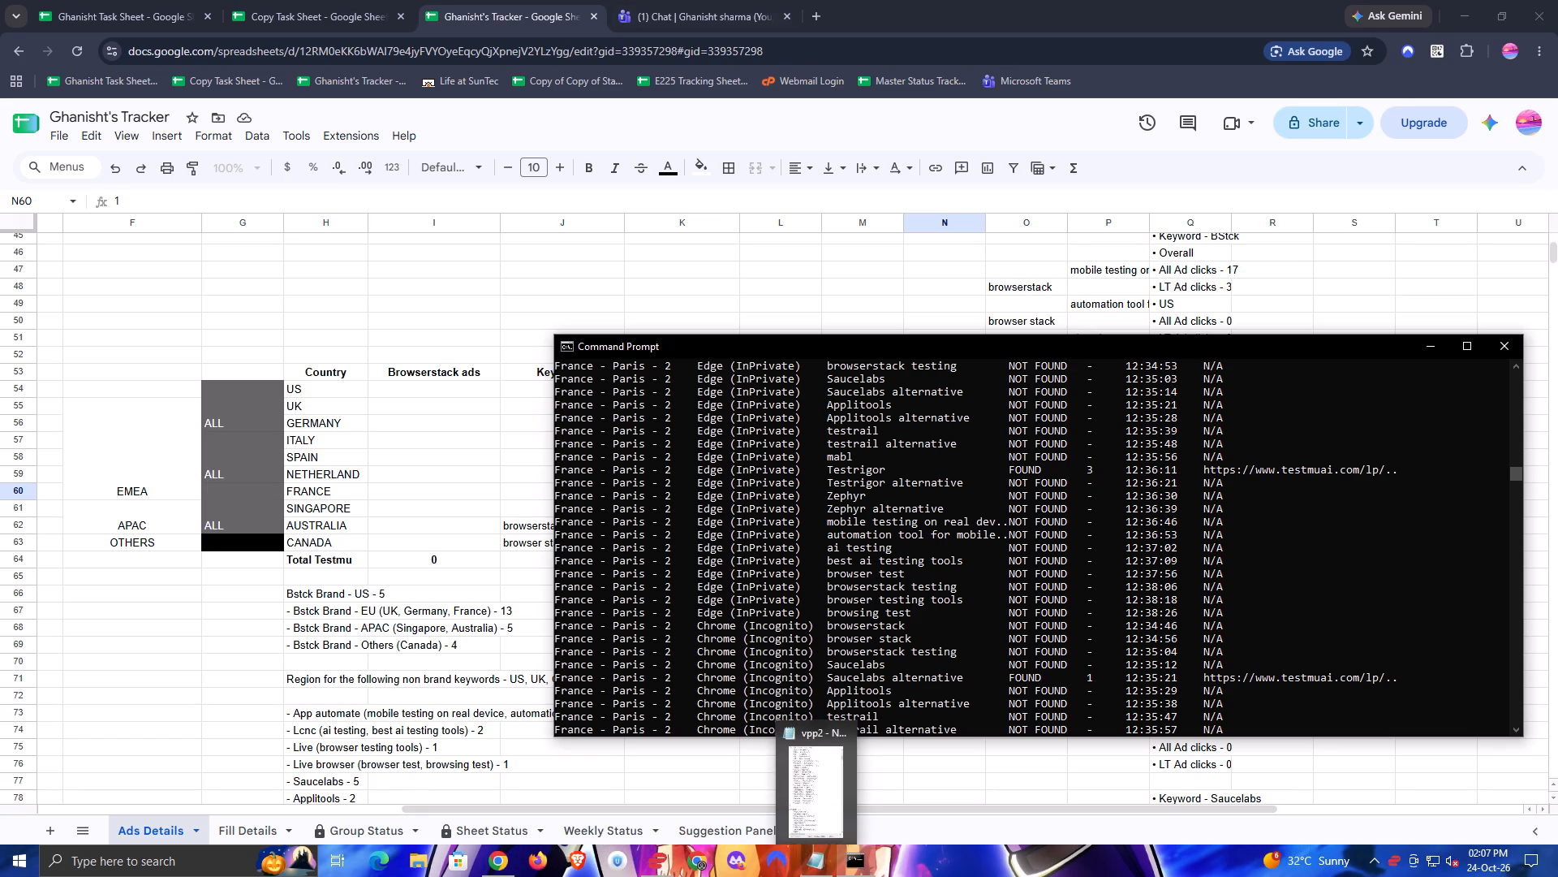
Append "Testrigor" after a comma in France's others Keywords cell, M60, and set its others testmu count to 2.
click(492, 394)
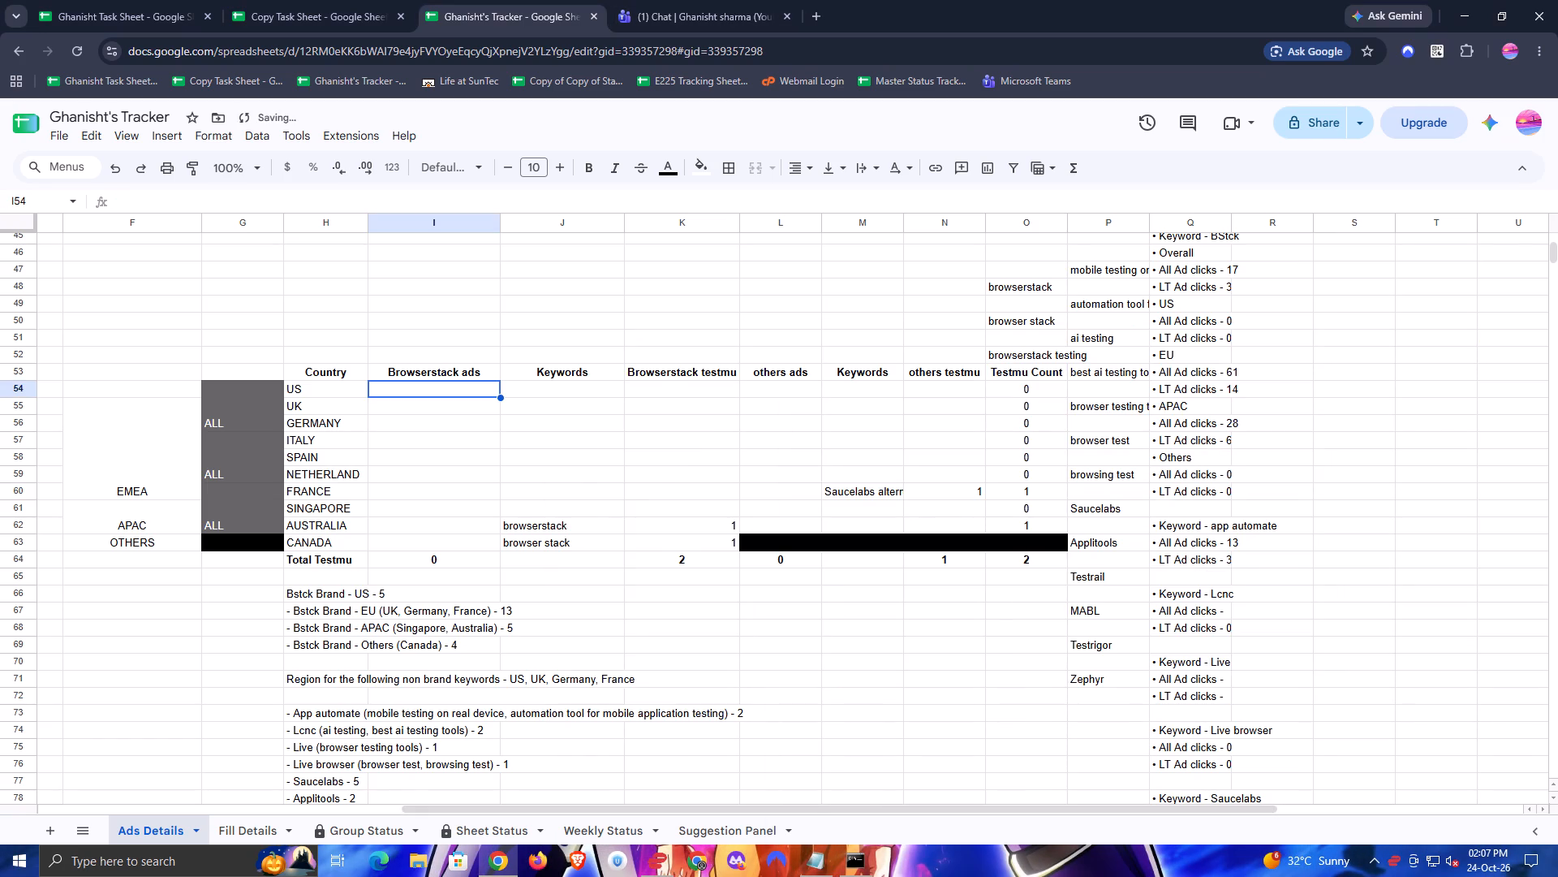
click(867, 490)
key(Return)
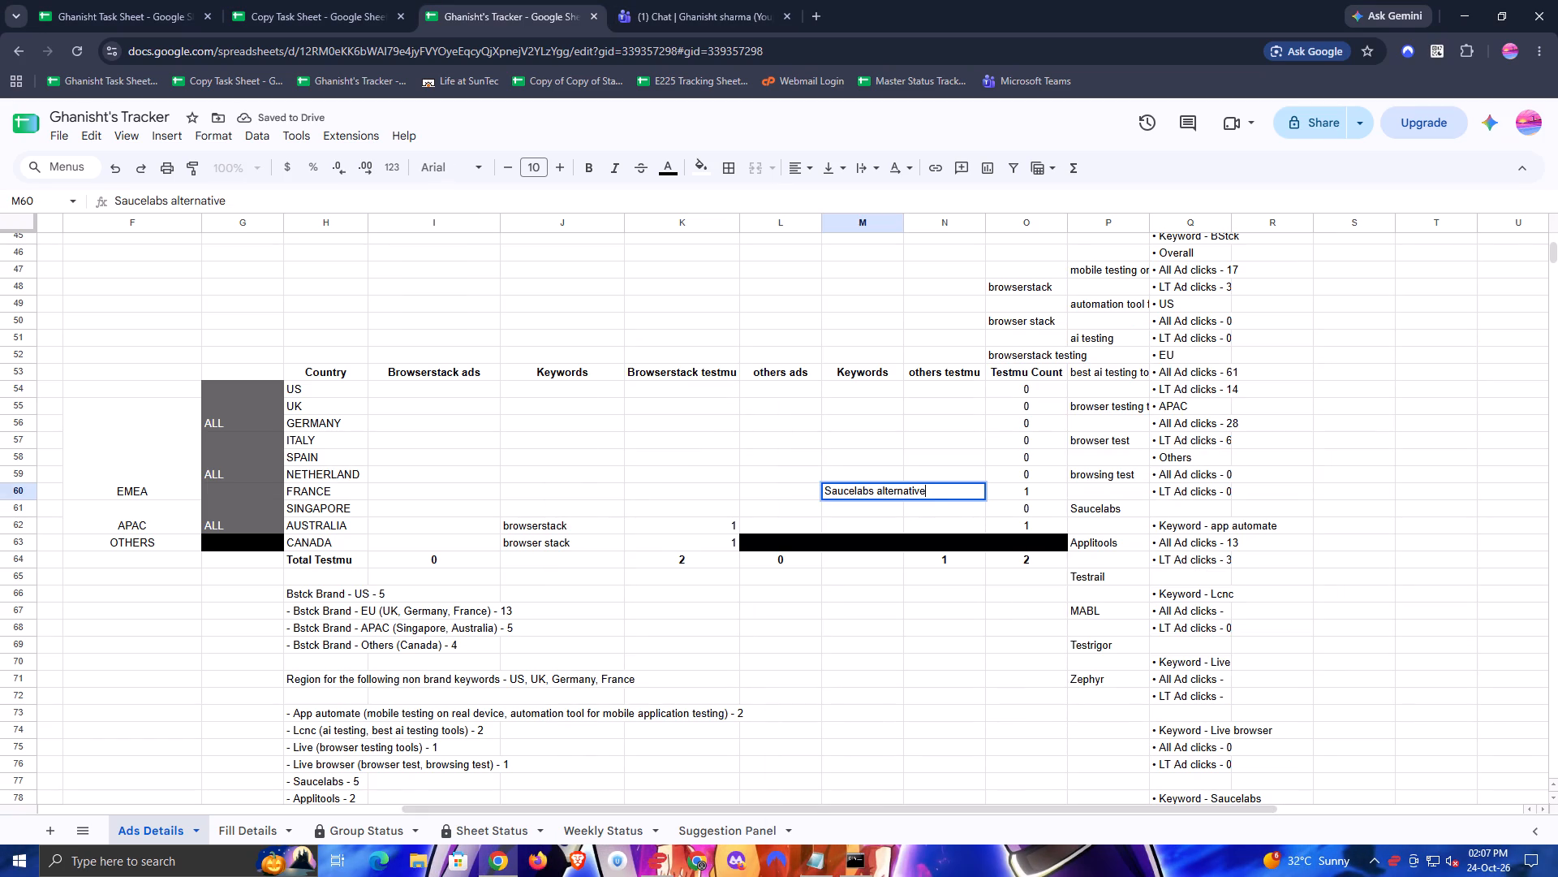
text(,)
key(space)
key(ctrl+v)
key(Tab)
key(2)
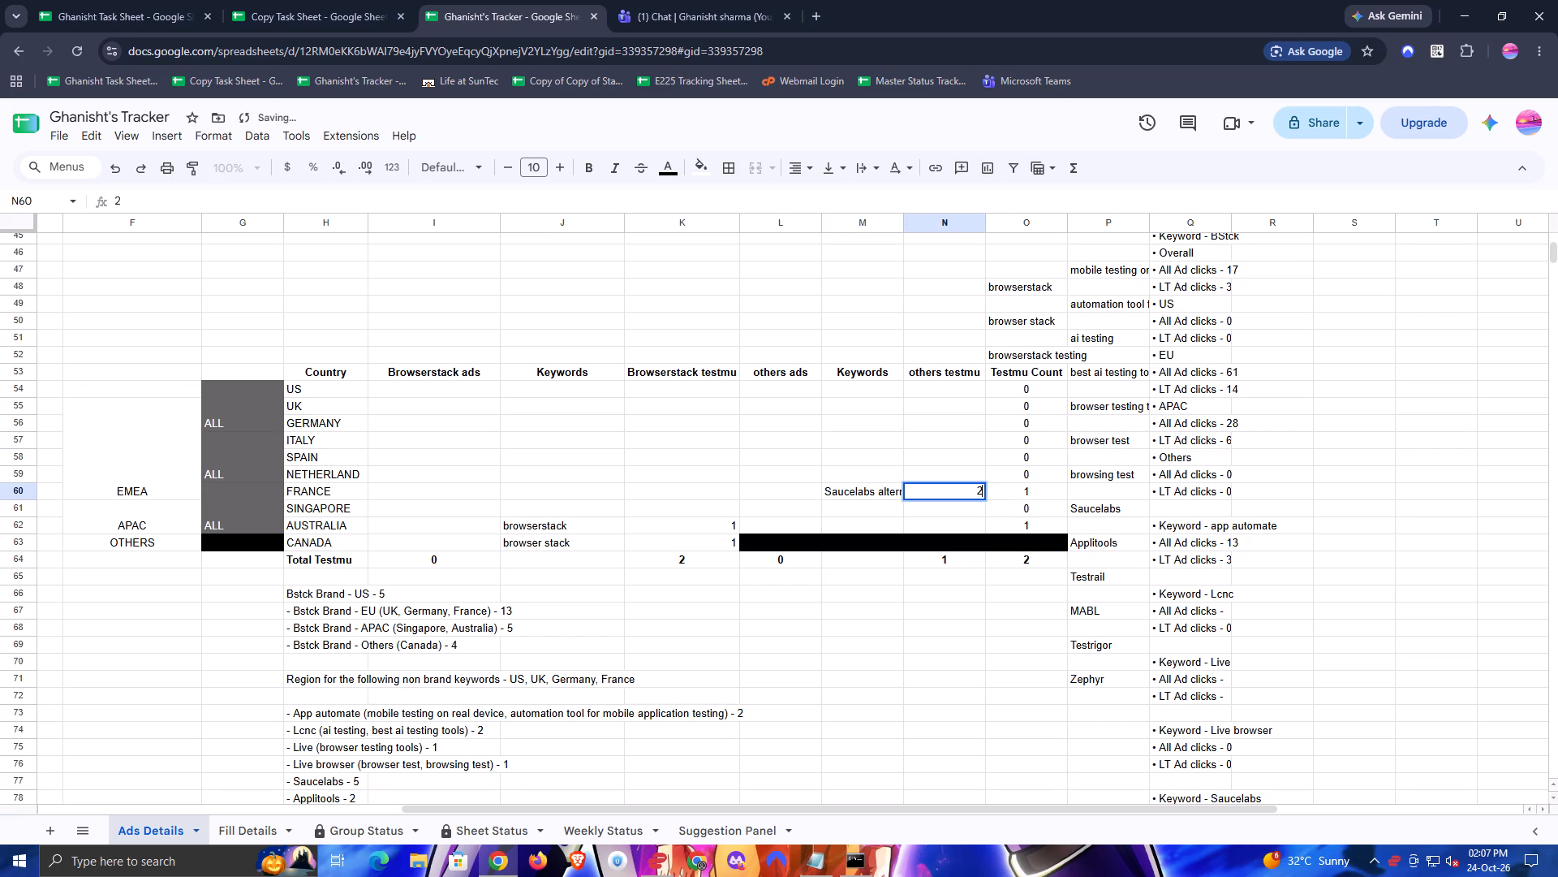
Find the next FOUND row above France in the Command Prompt results and copy Italy - Naples's keyword "best ai testing tools".
click(846, 876)
scroll(1072, 586, up, 2)
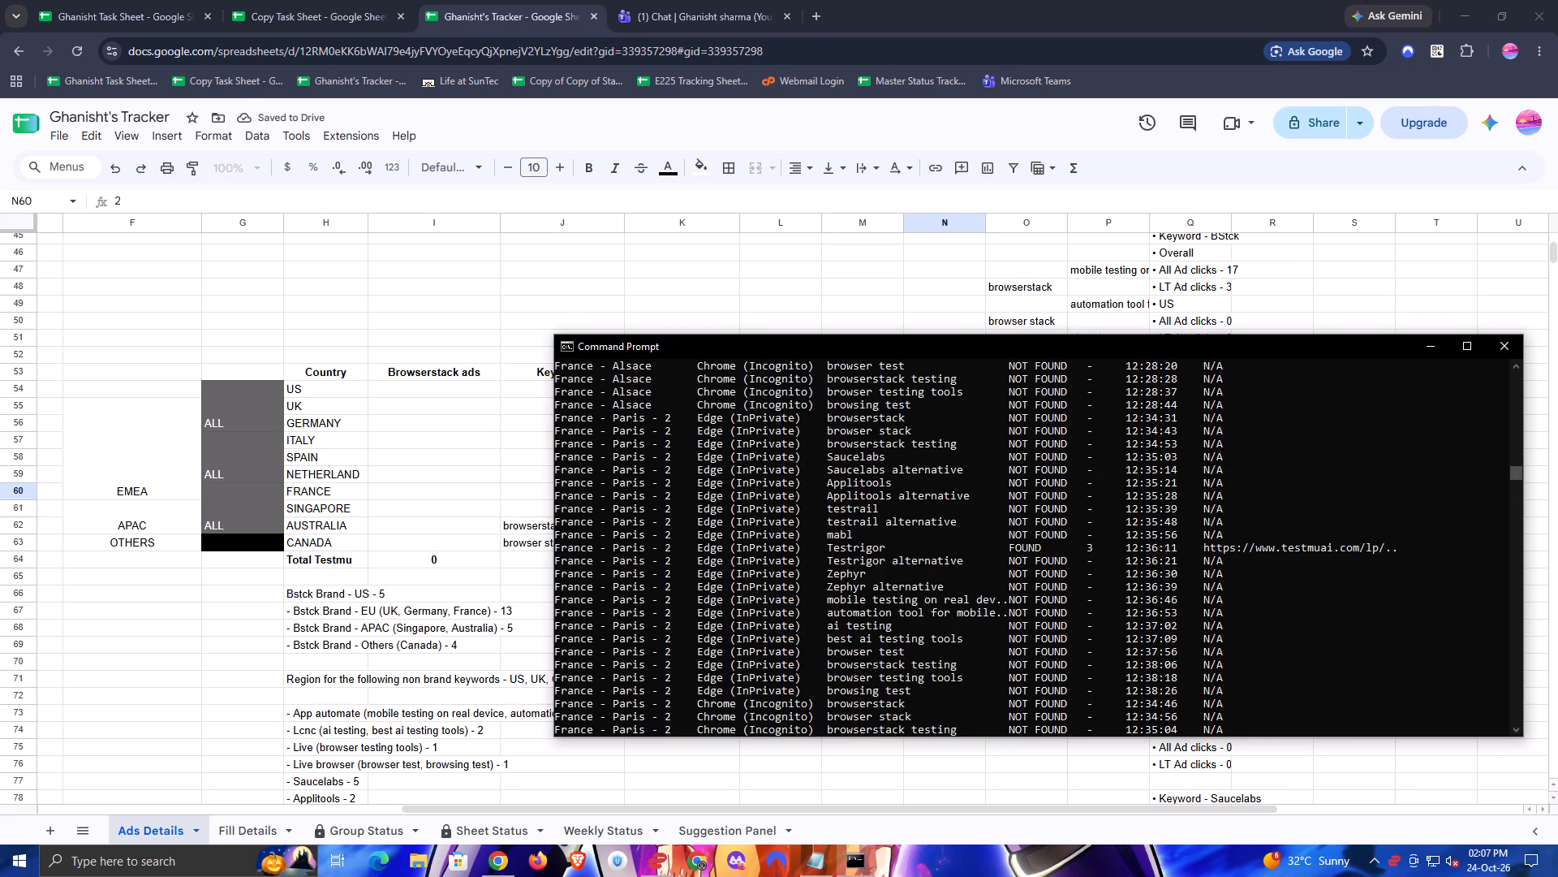
scroll(1072, 586, up, 5)
scroll(1072, 586, up, 19)
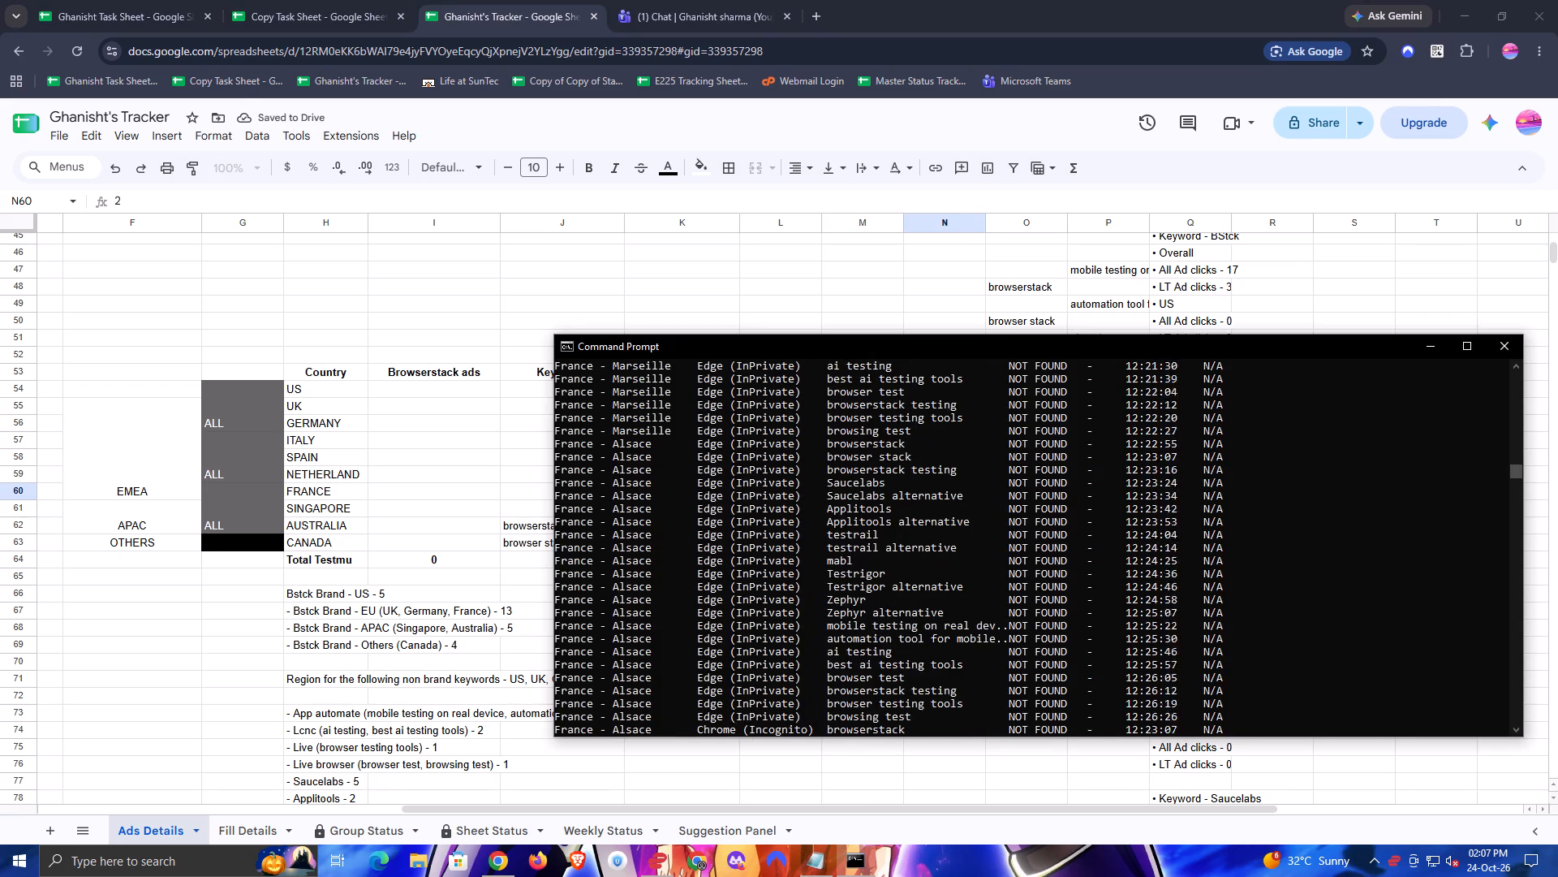
scroll(1071, 580, up, 8)
scroll(1070, 578, up, 20)
scroll(1070, 578, up, 7)
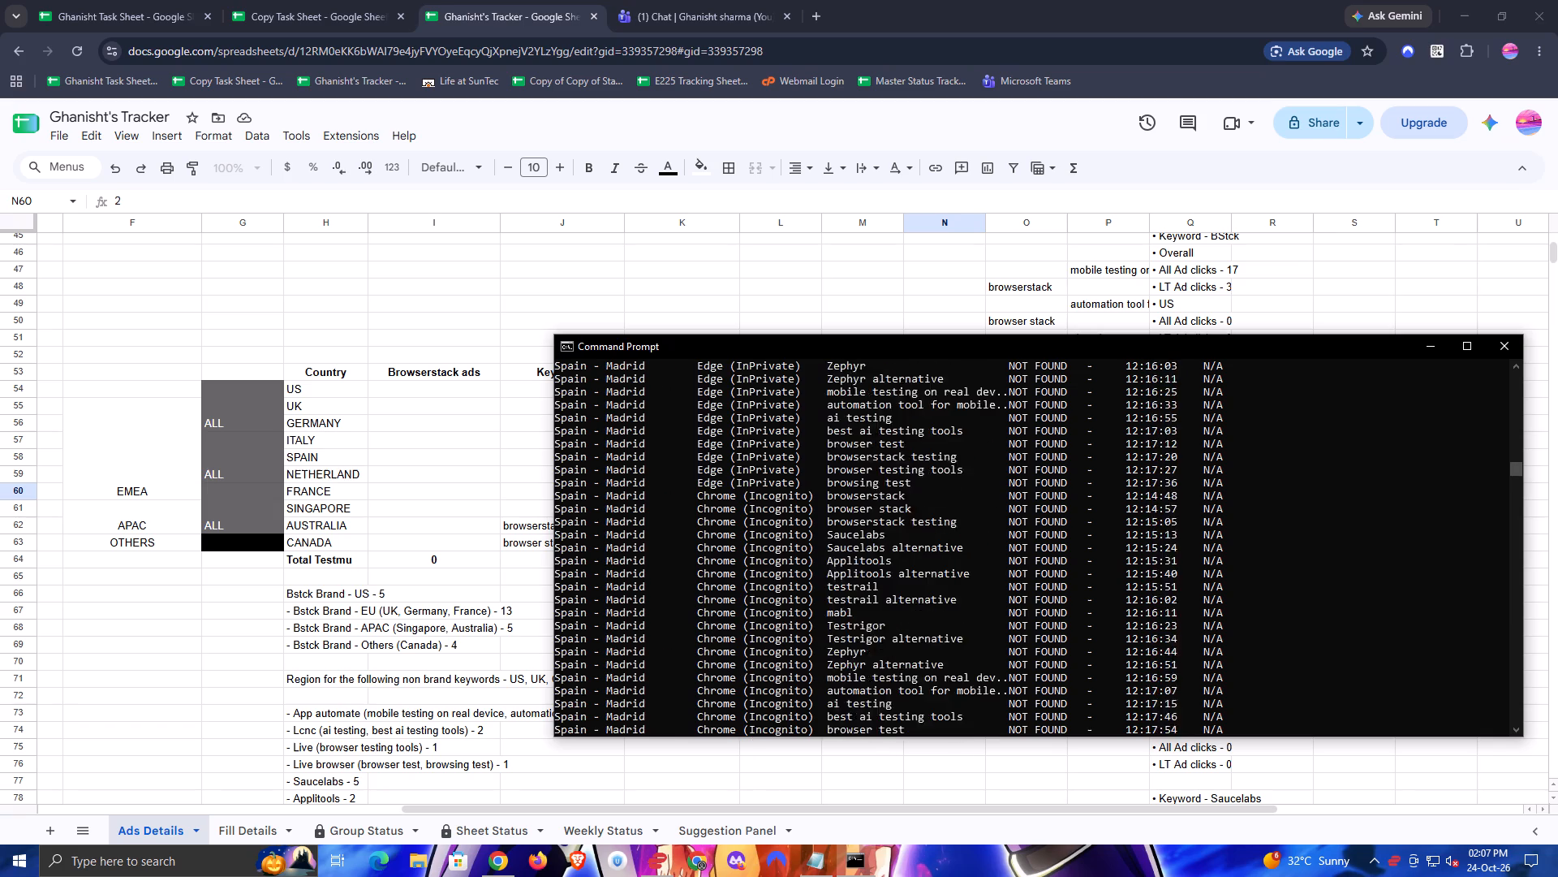
scroll(1067, 578, up, 20)
scroll(1067, 578, up, 15)
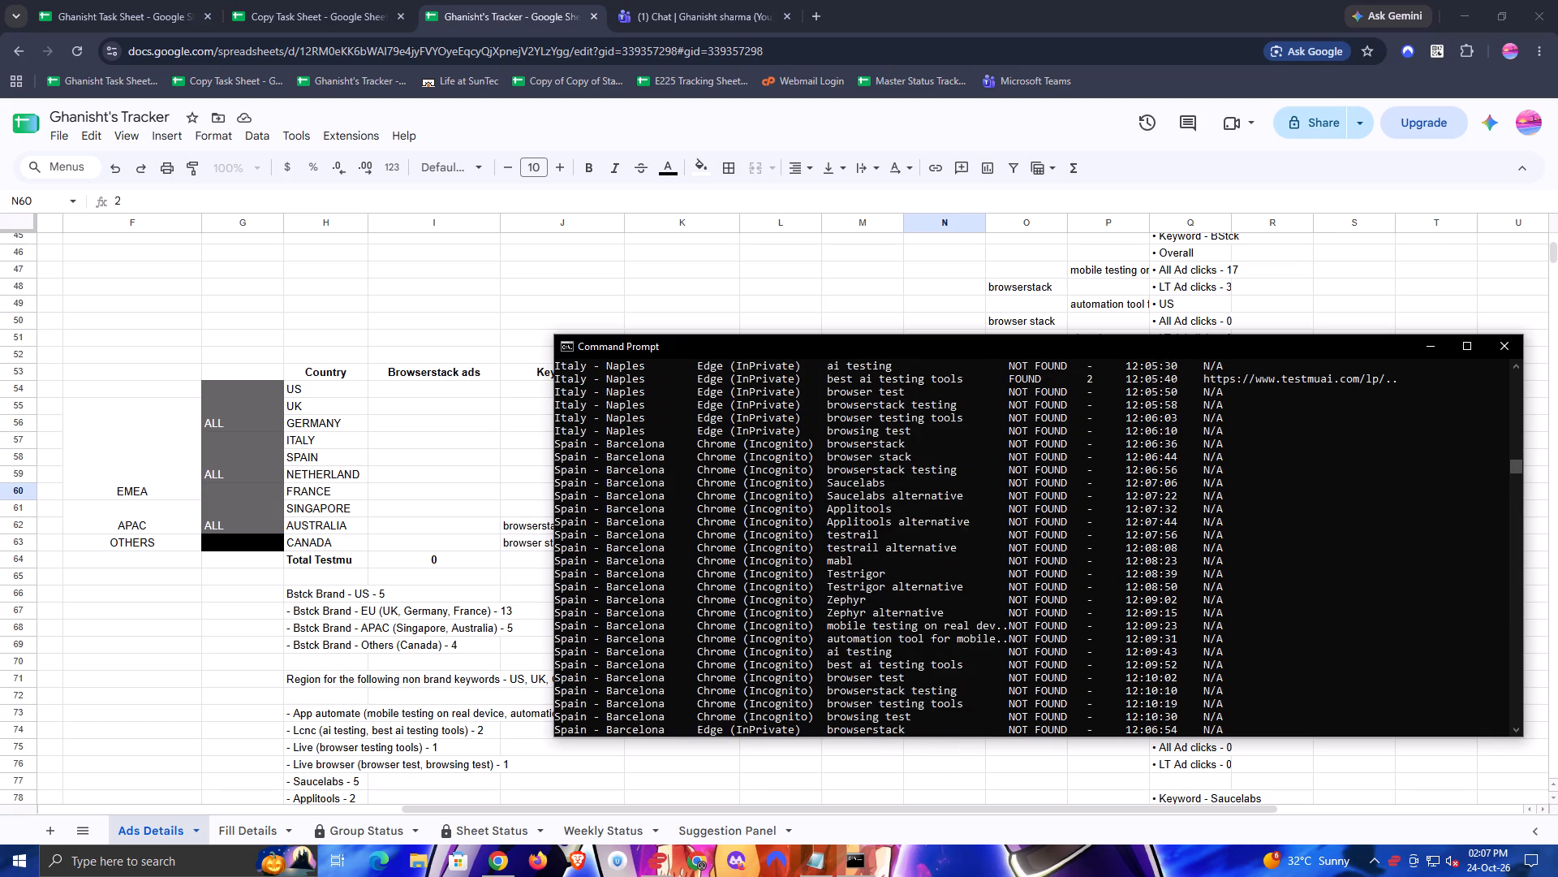
scroll(1067, 578, up, 3)
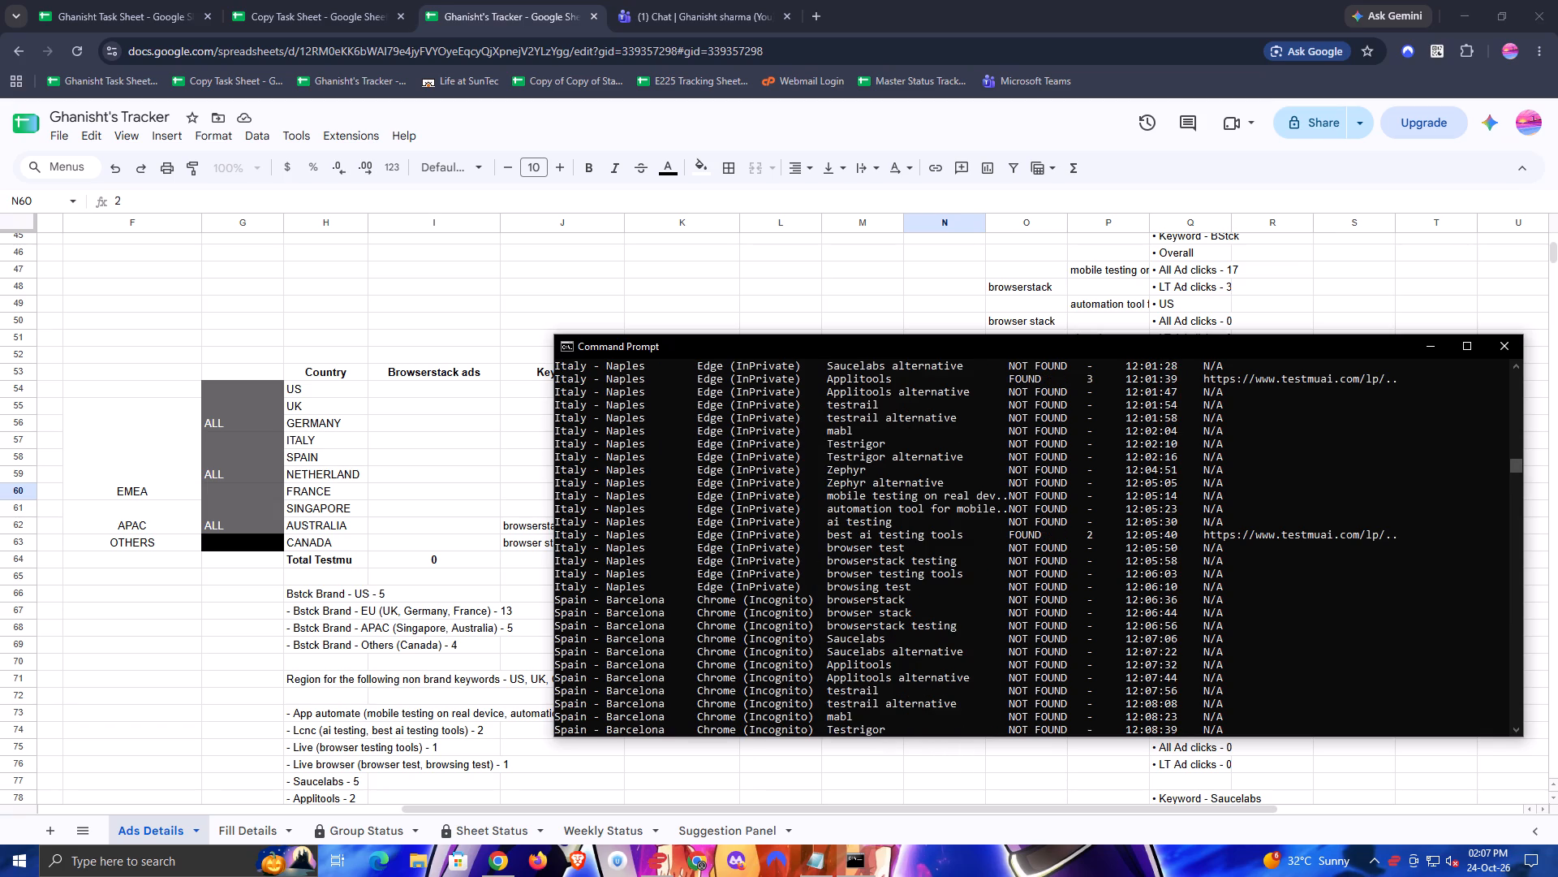
drag(832, 565, 932, 564)
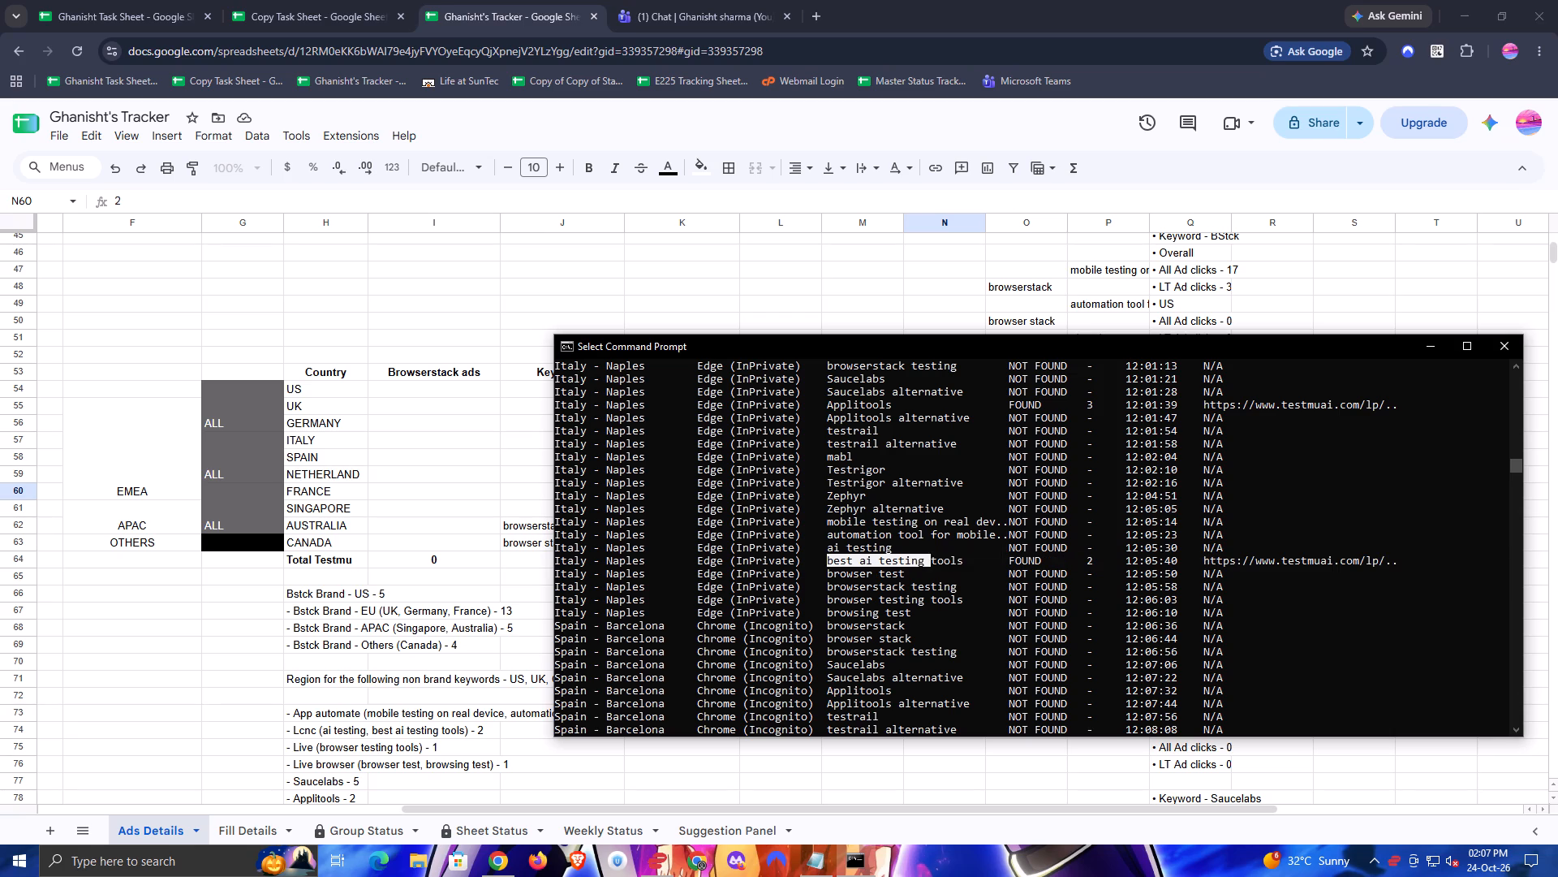
drag(932, 564, 962, 561)
key(ctrl+c)
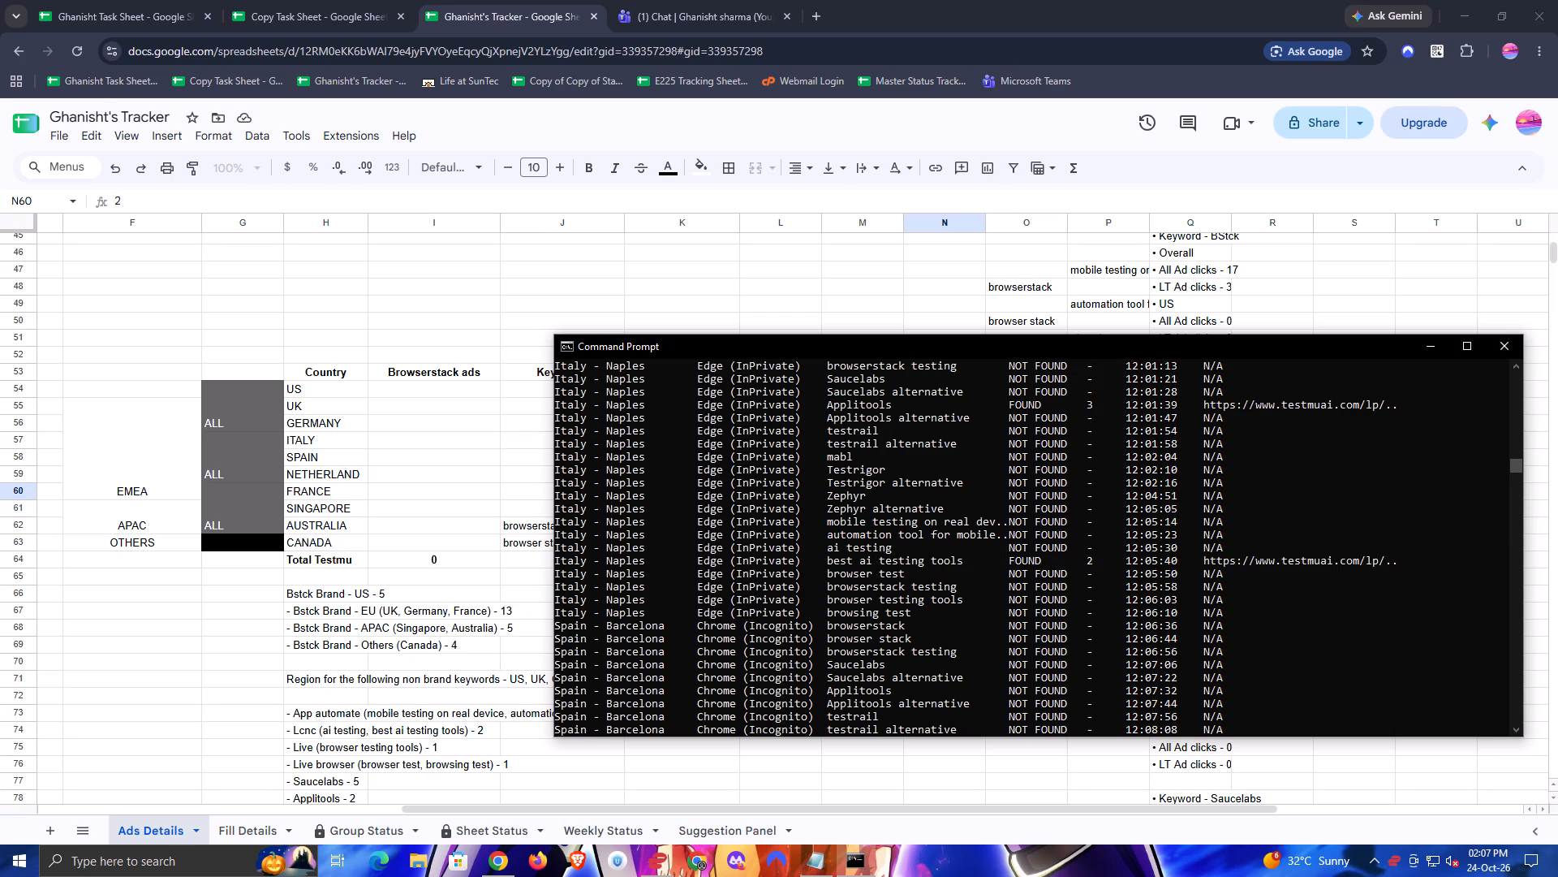
Paste "best ai testing tools" into Italy's others Keywords cell, M57, and enter 1 as its others testmu count in N57.
click(457, 482)
click(889, 443)
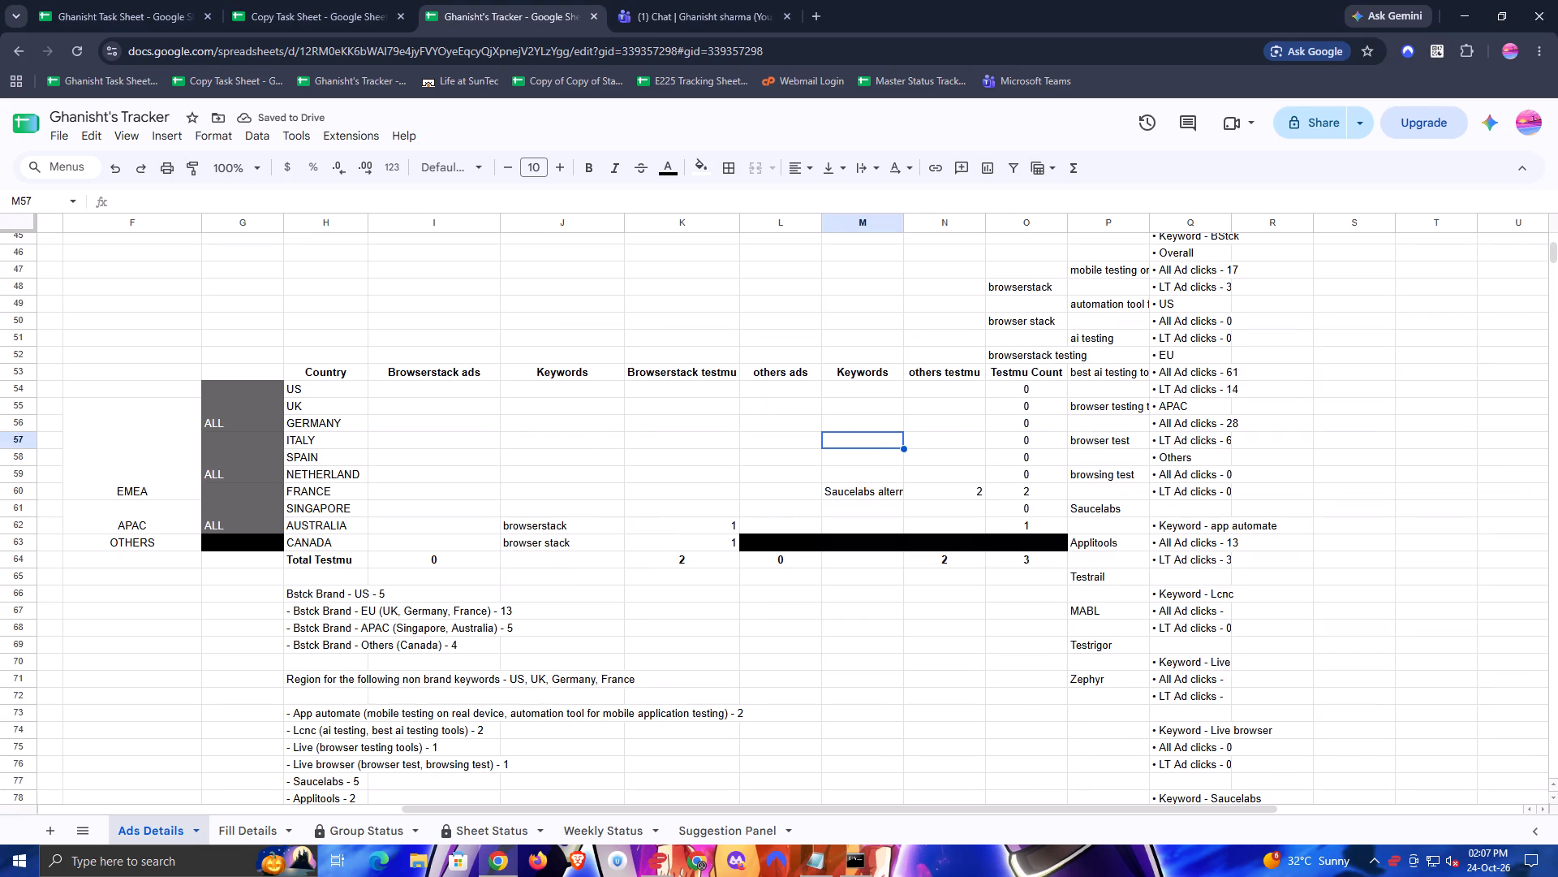
key(ctrl+v)
click(940, 434)
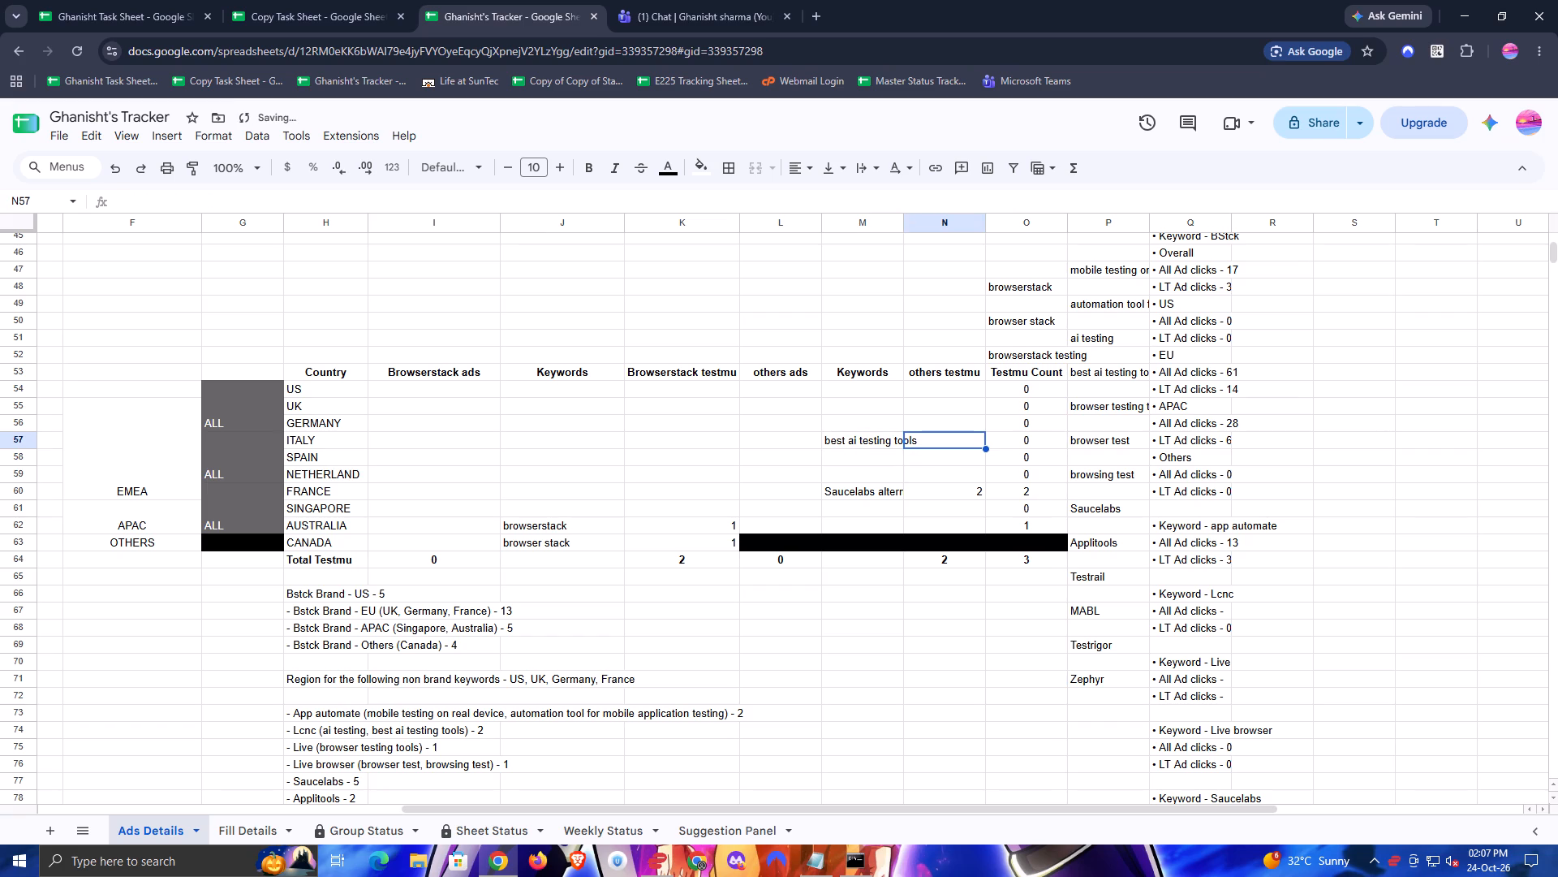
key(1)
click(774, 477)
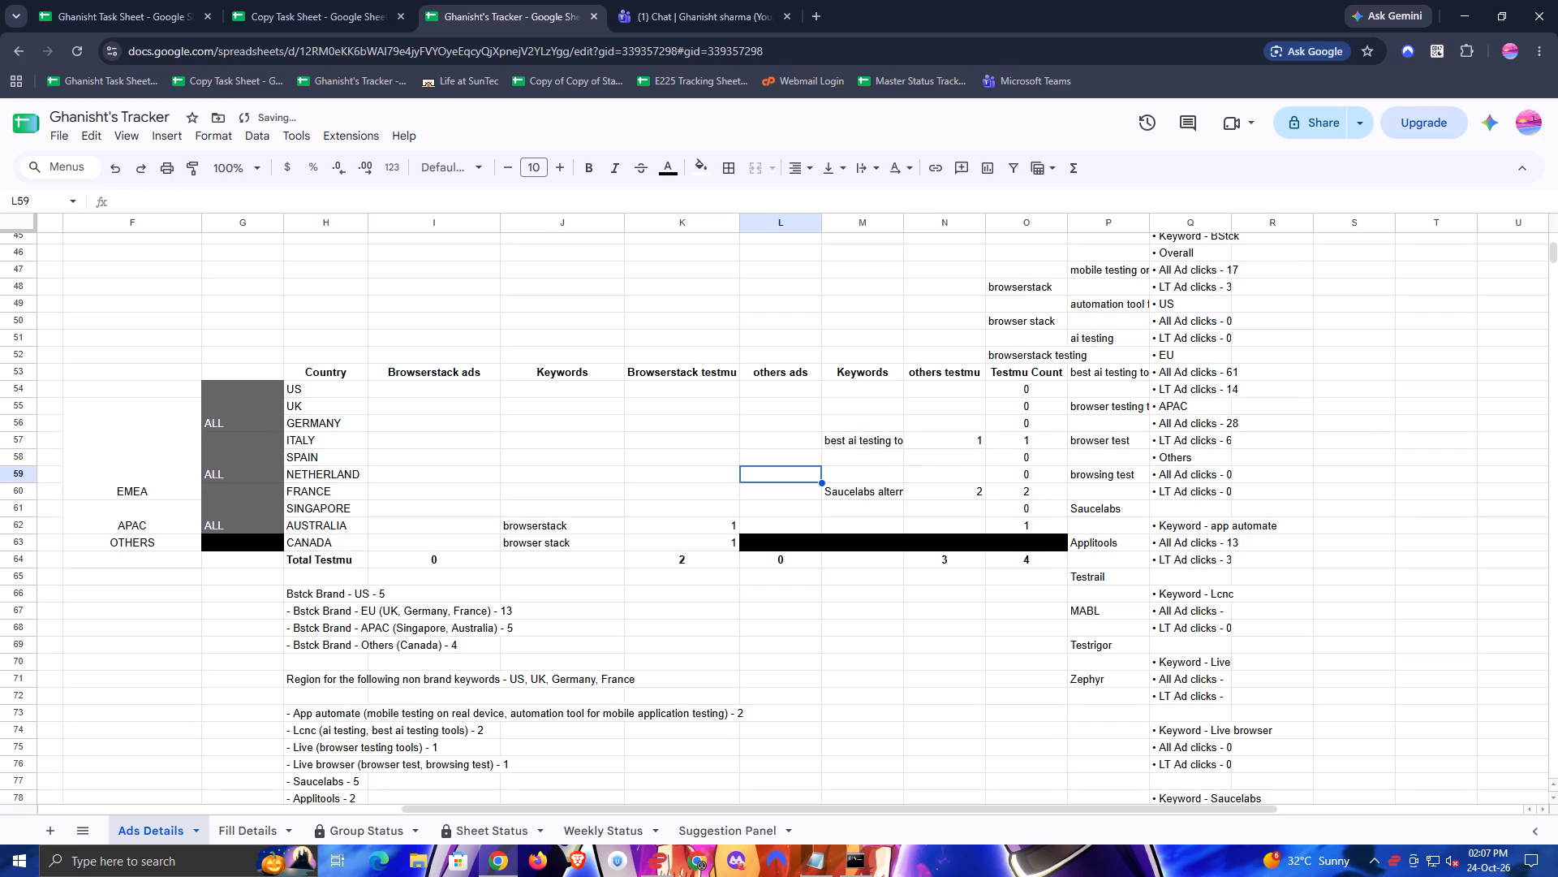
Copy Italy - Naples's found keyword "Applitools" from the Command Prompt, append it after a comma in M57, and set Italy's others testmu count to 2.
click(850, 862)
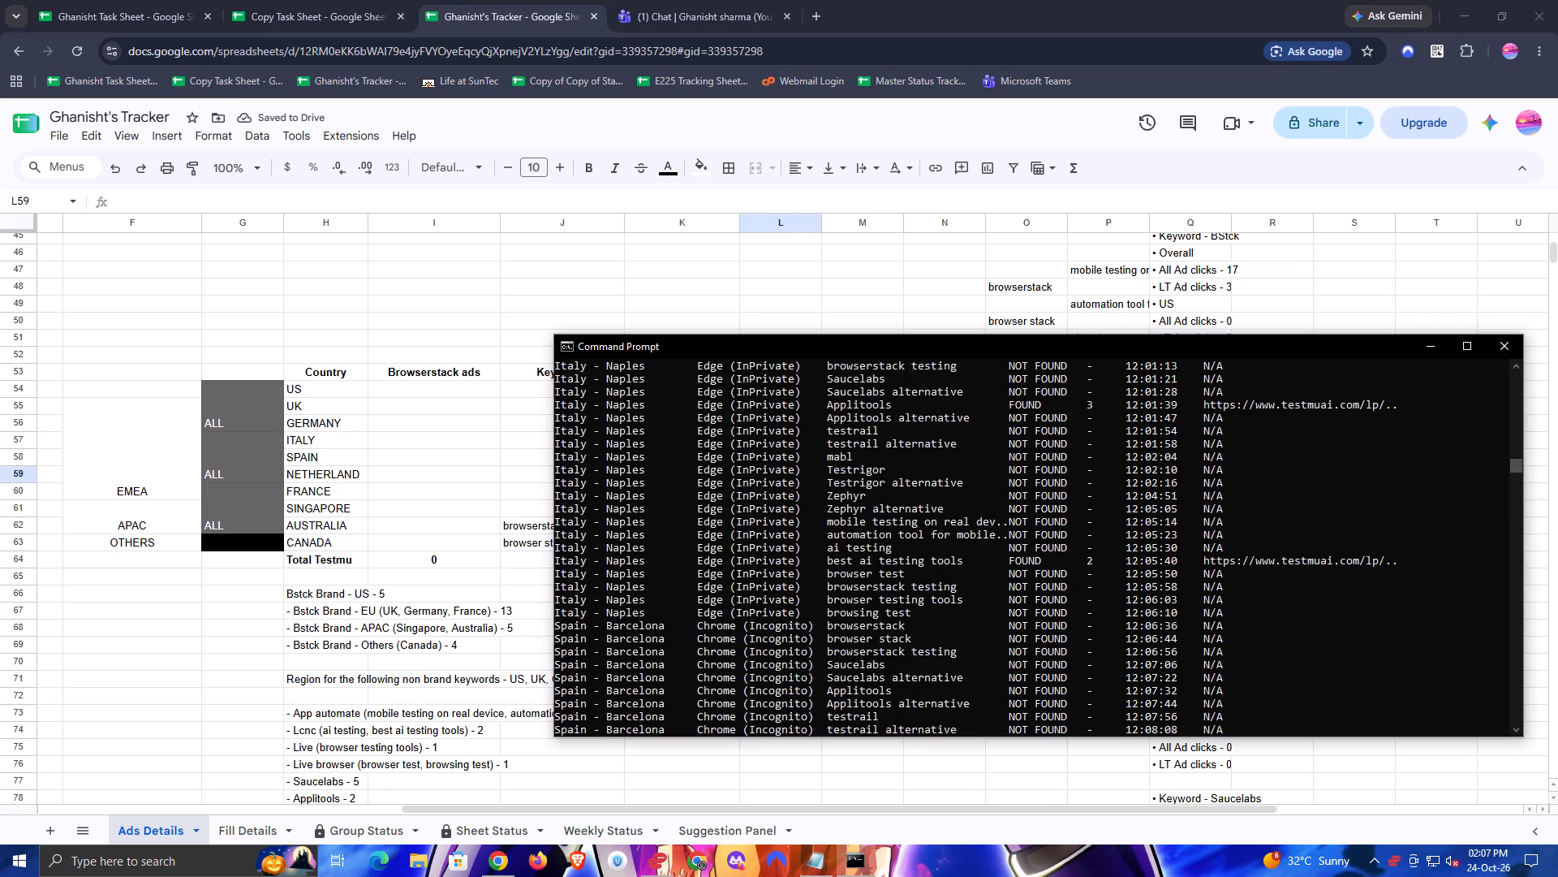
drag(826, 406, 889, 408)
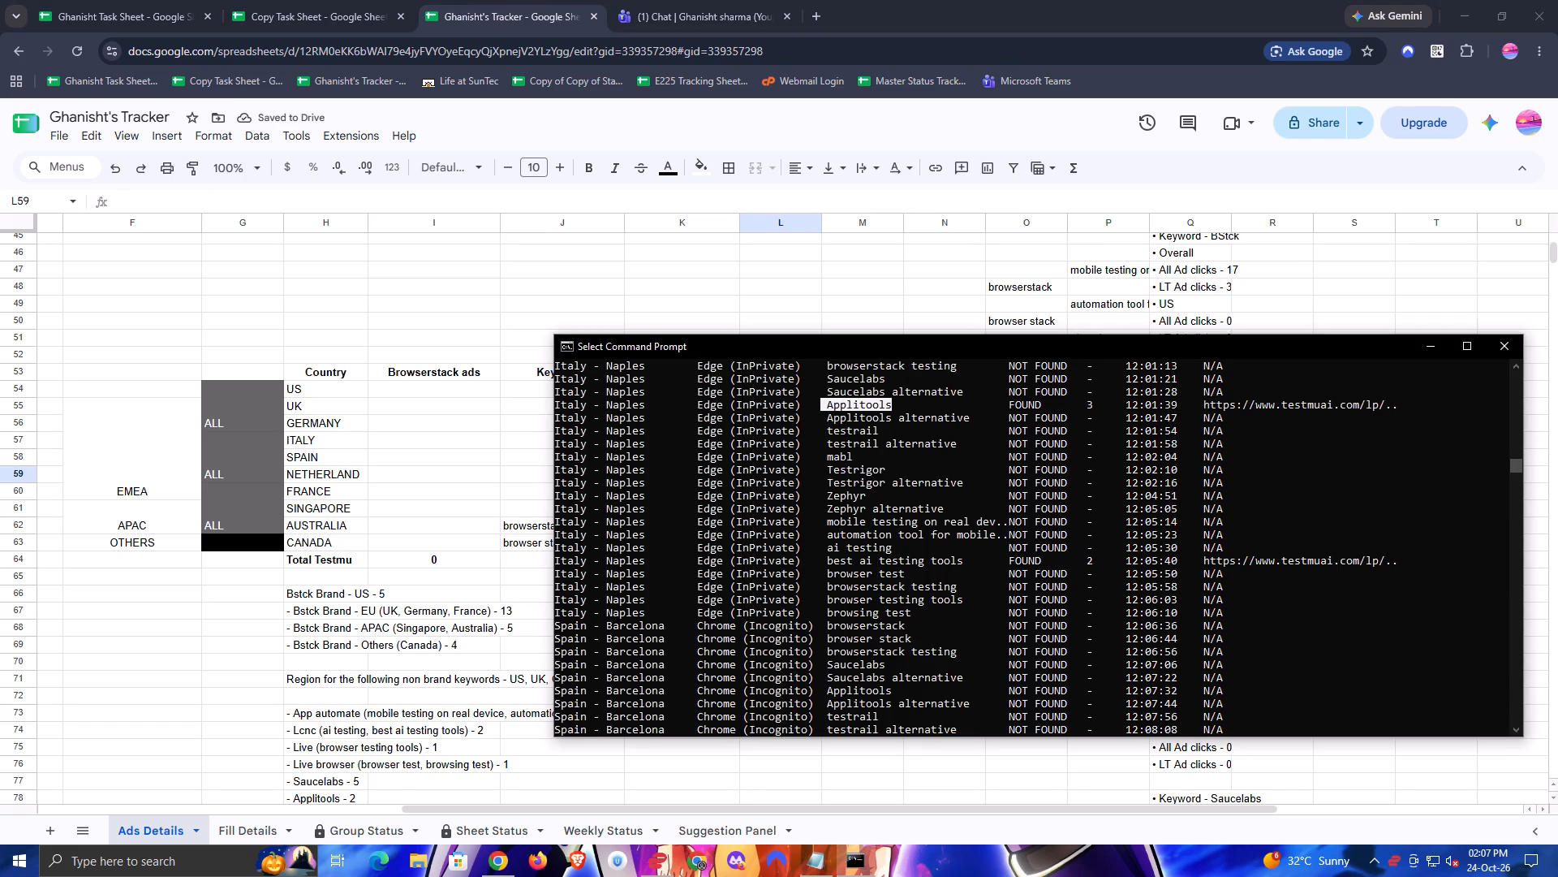
key(ctrl+c)
click(484, 395)
click(850, 438)
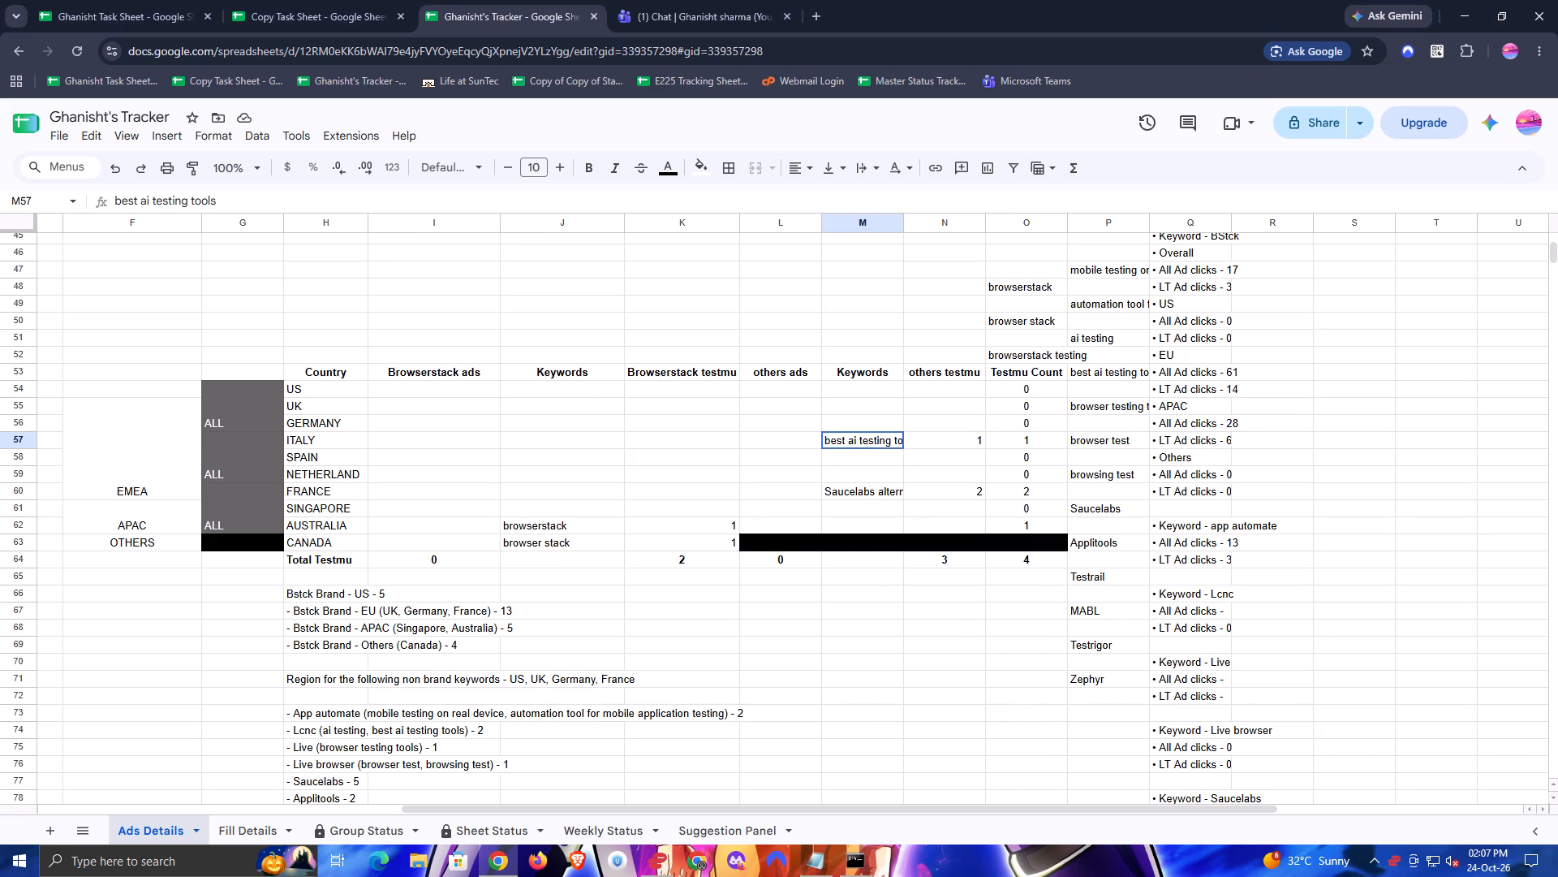
key(Return)
text(,)
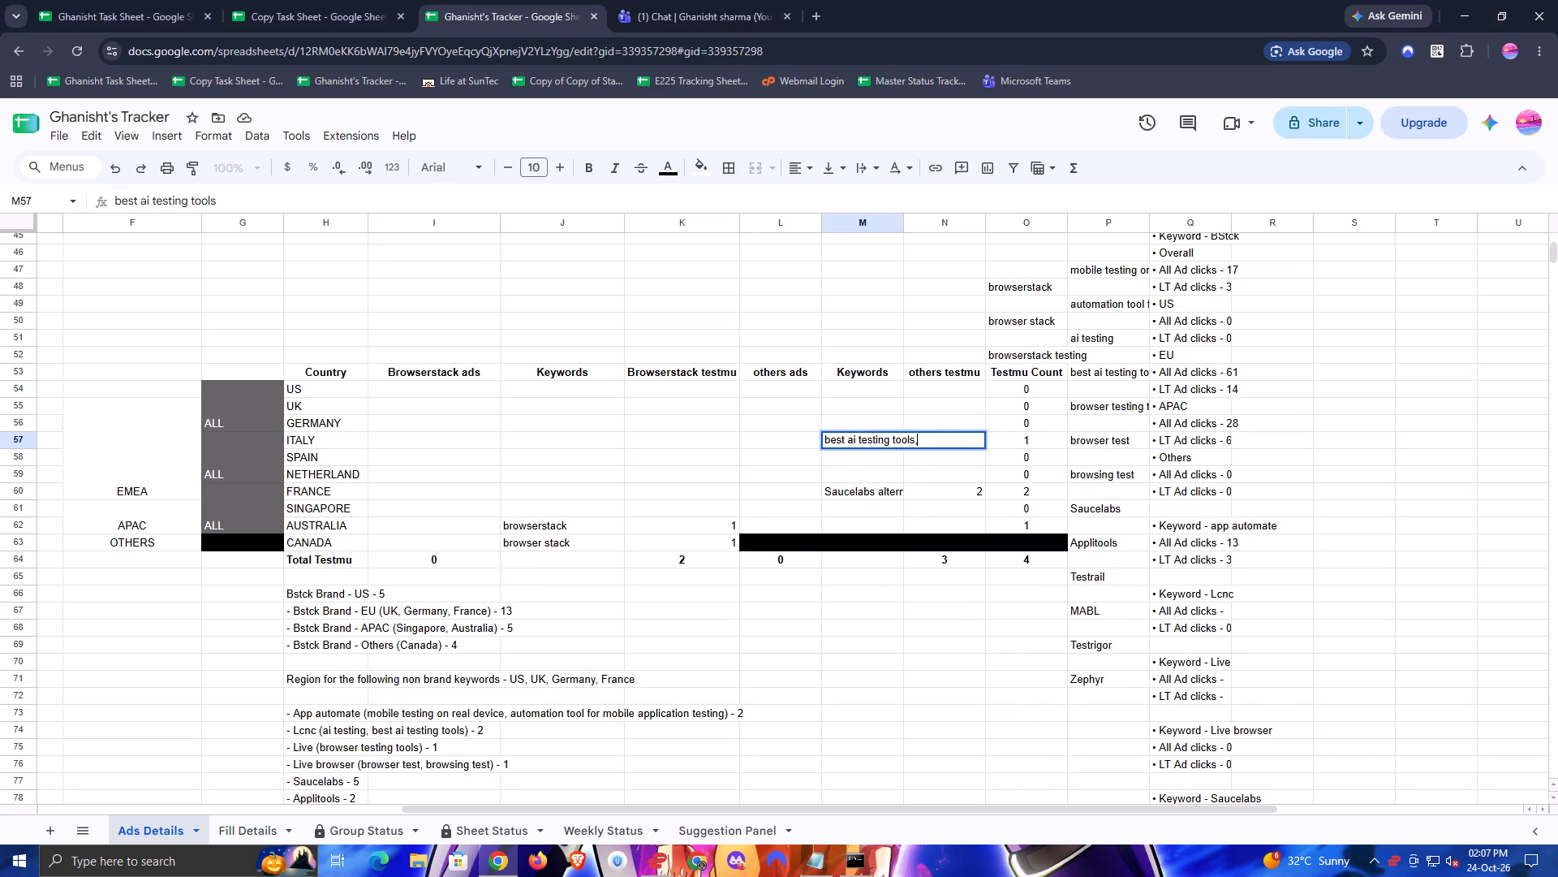
key(space)
key(ctrl+v)
key(Return)
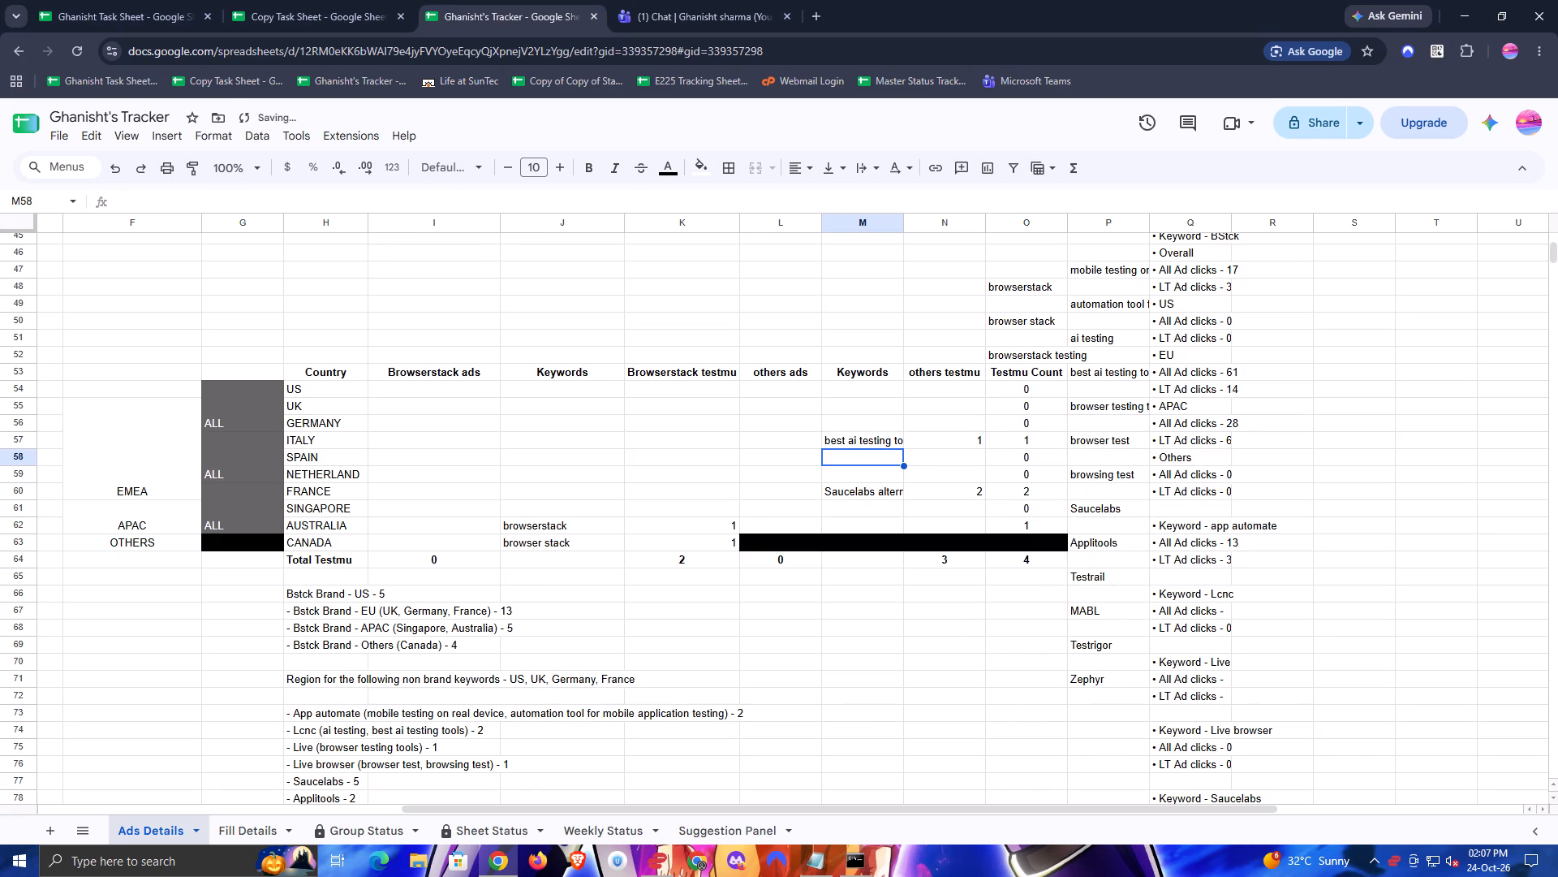
key(Up)
key(Right)
key(2)
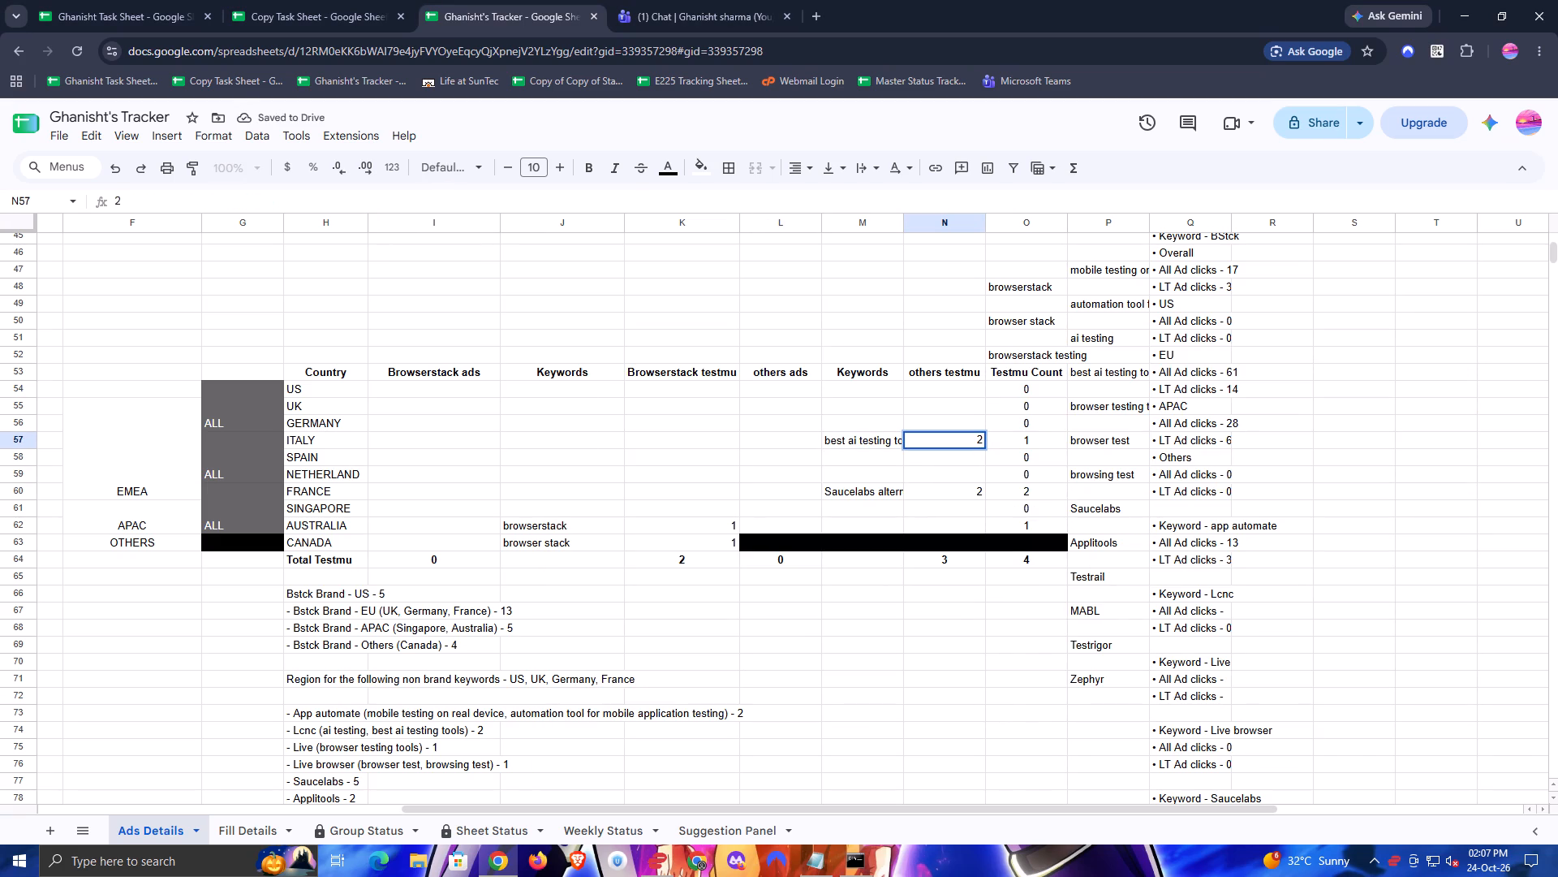
click(841, 691)
Copy Italy - Milan's found keyword "testrail alternative" from the Command Prompt, append it in M57, and set Italy's others testmu count to 3.
click(858, 867)
scroll(902, 670, up, 7)
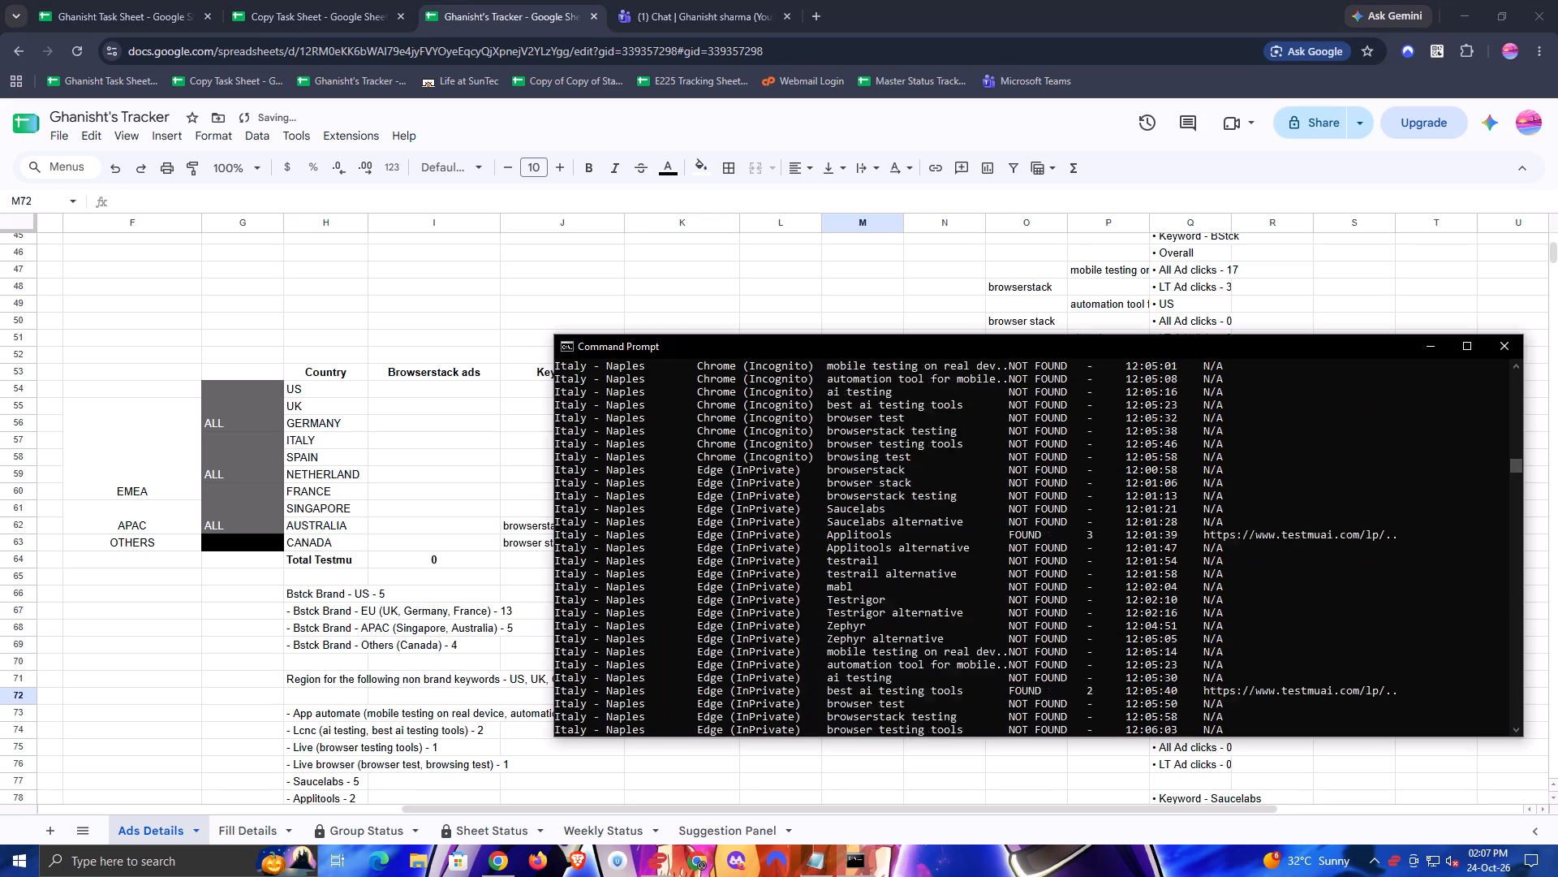
scroll(906, 662, up, 20)
scroll(906, 662, up, 7)
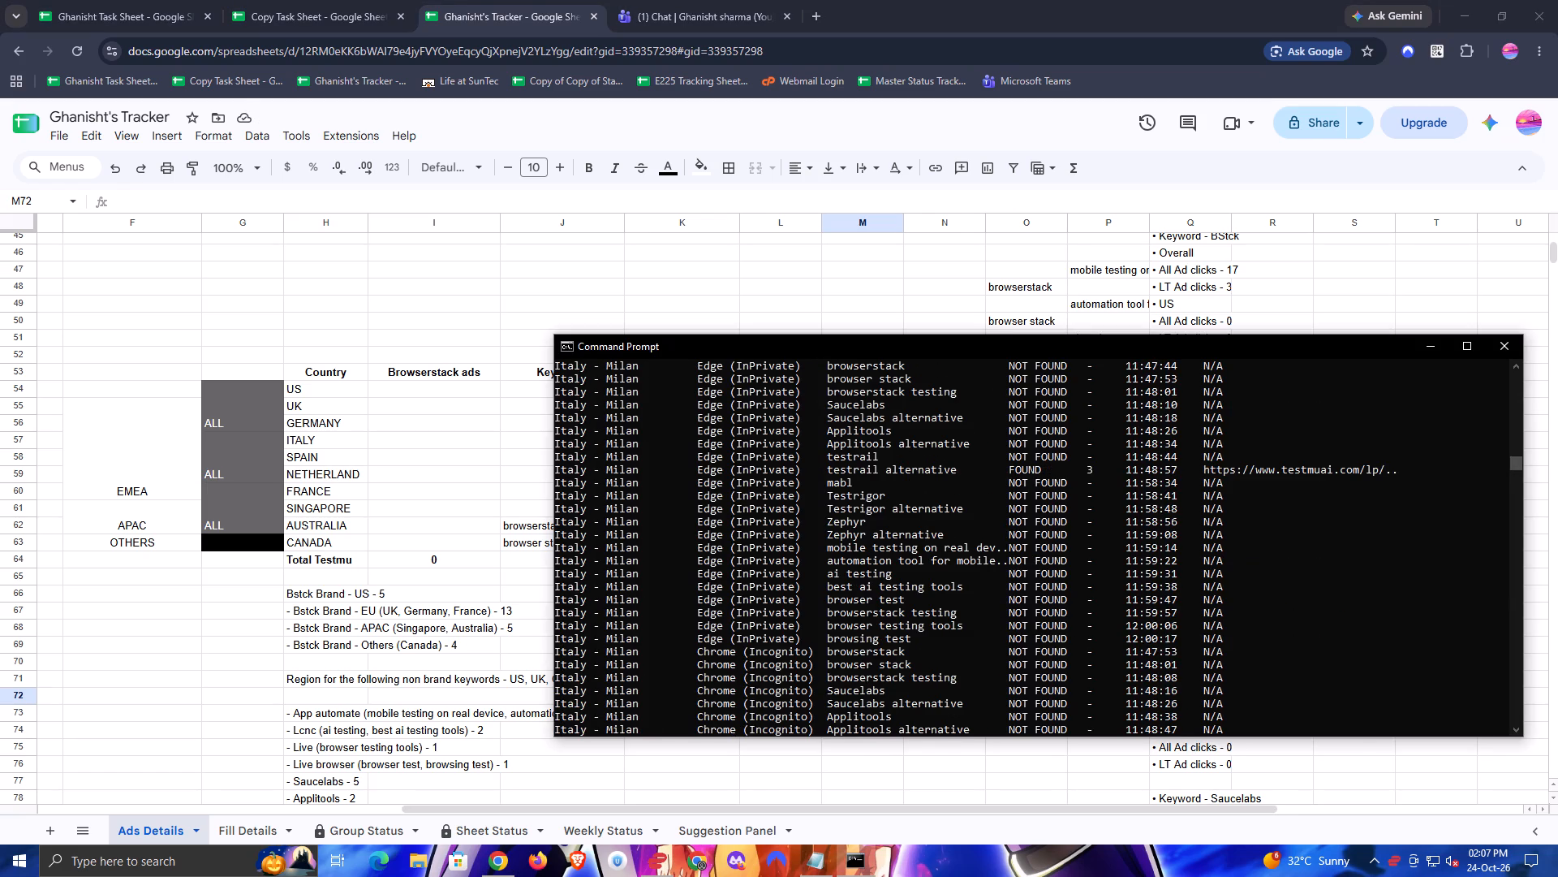
drag(832, 472, 850, 471)
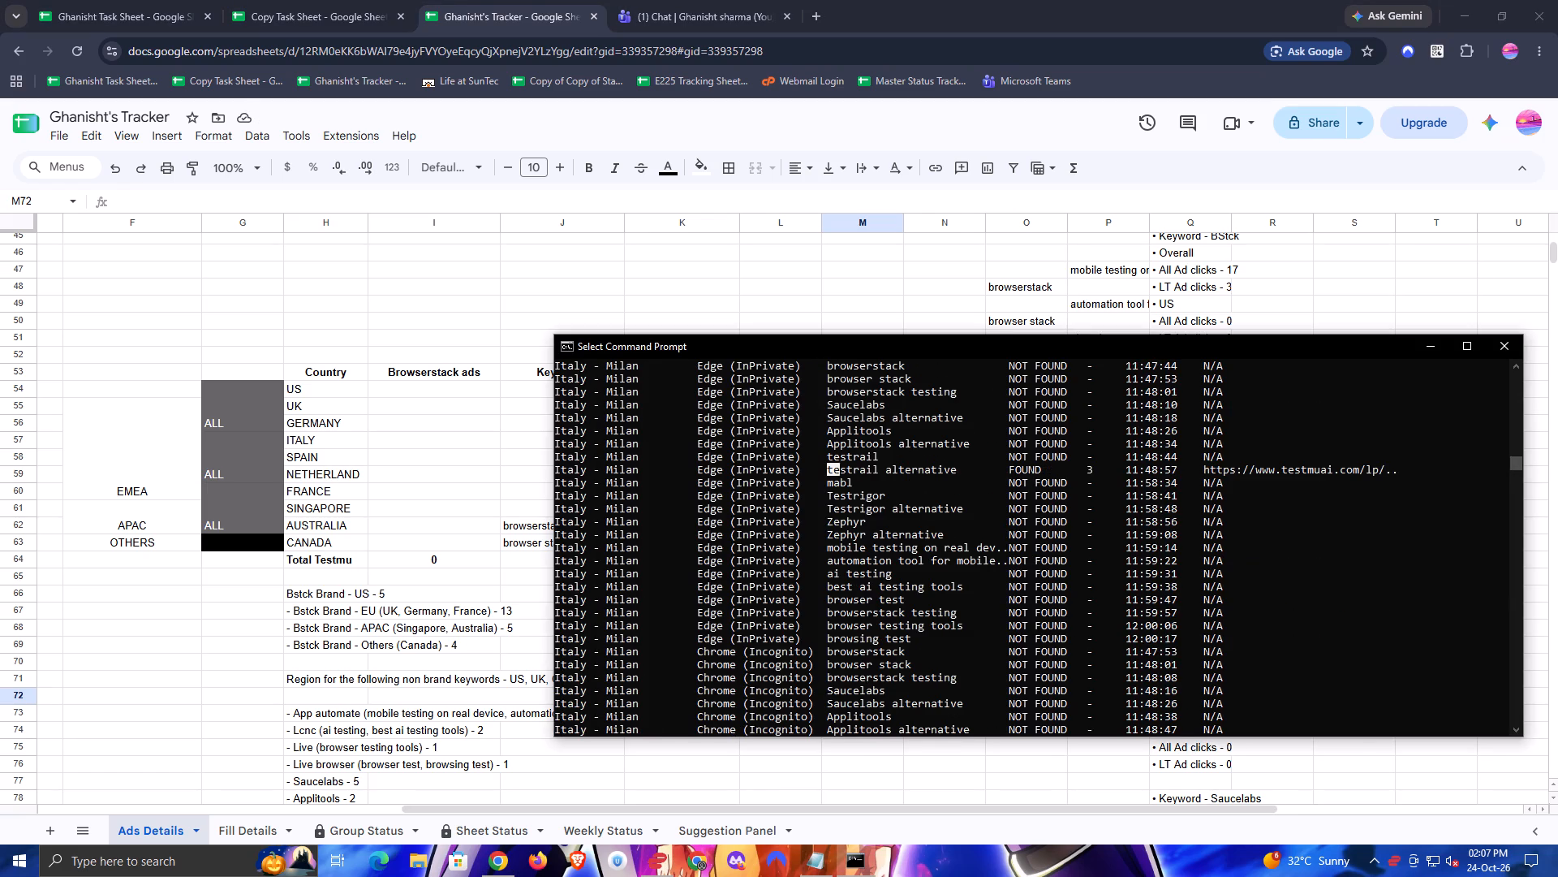
drag(850, 471, 959, 472)
key(ctrl+c)
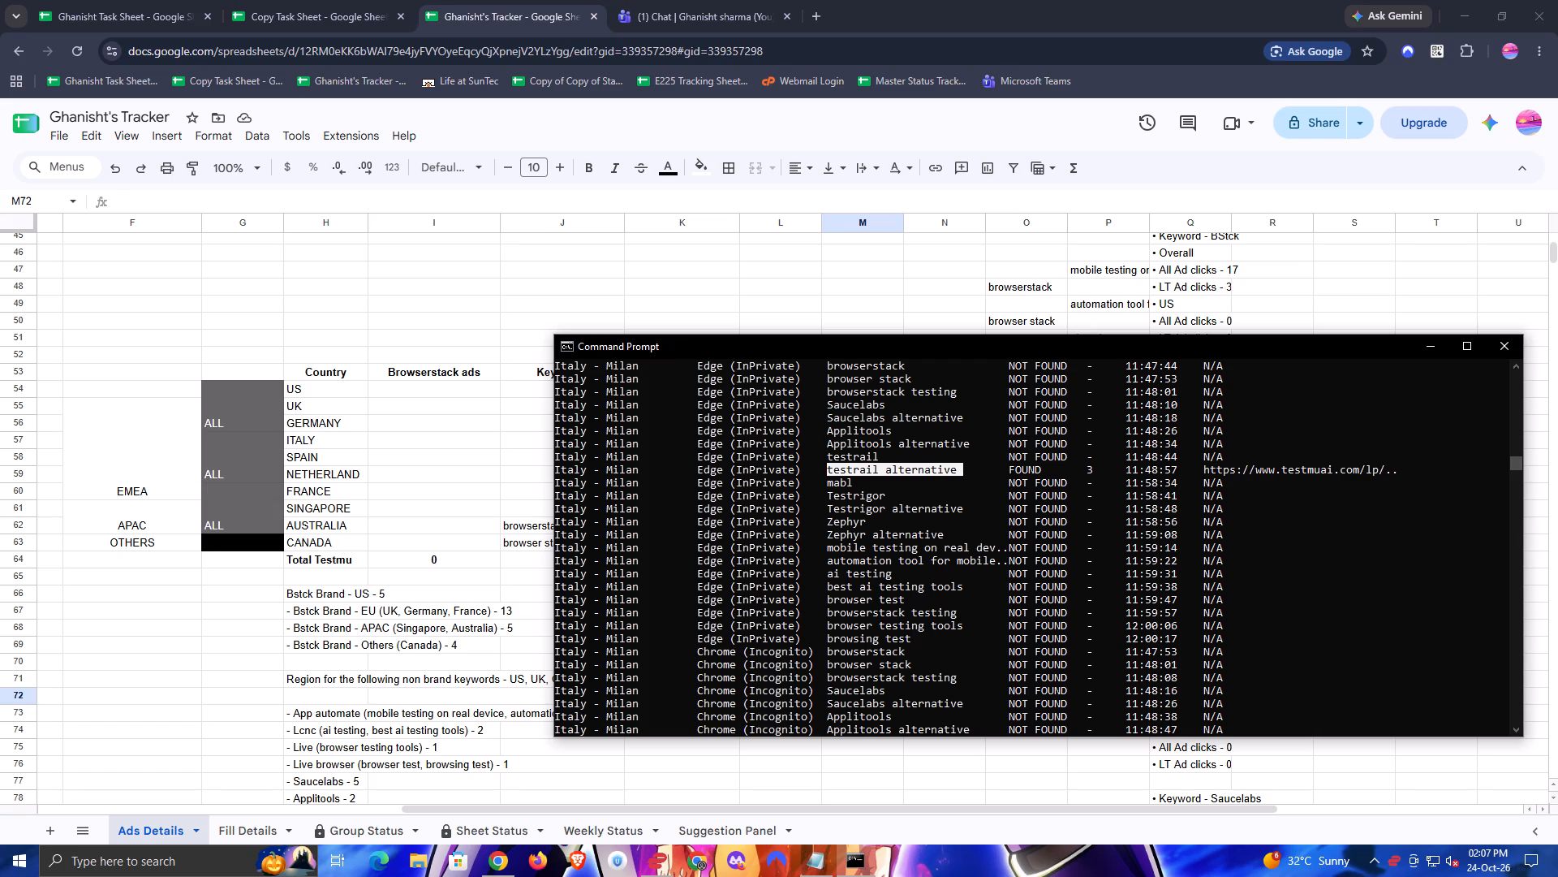
drag(458, 525, 471, 524)
click(869, 439)
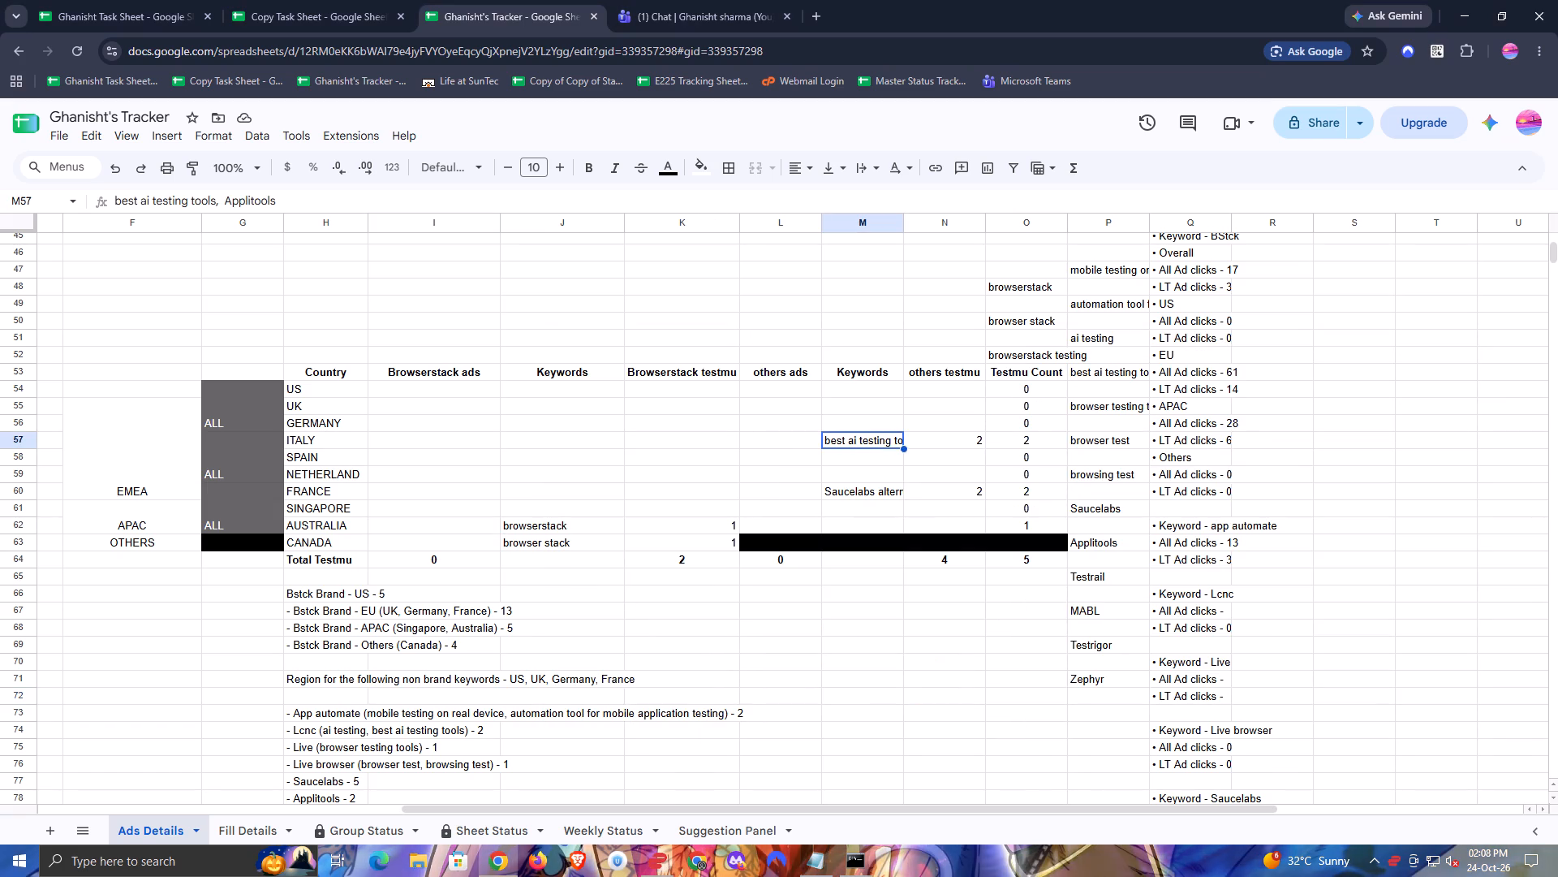
key(Return)
text(,)
key(space)
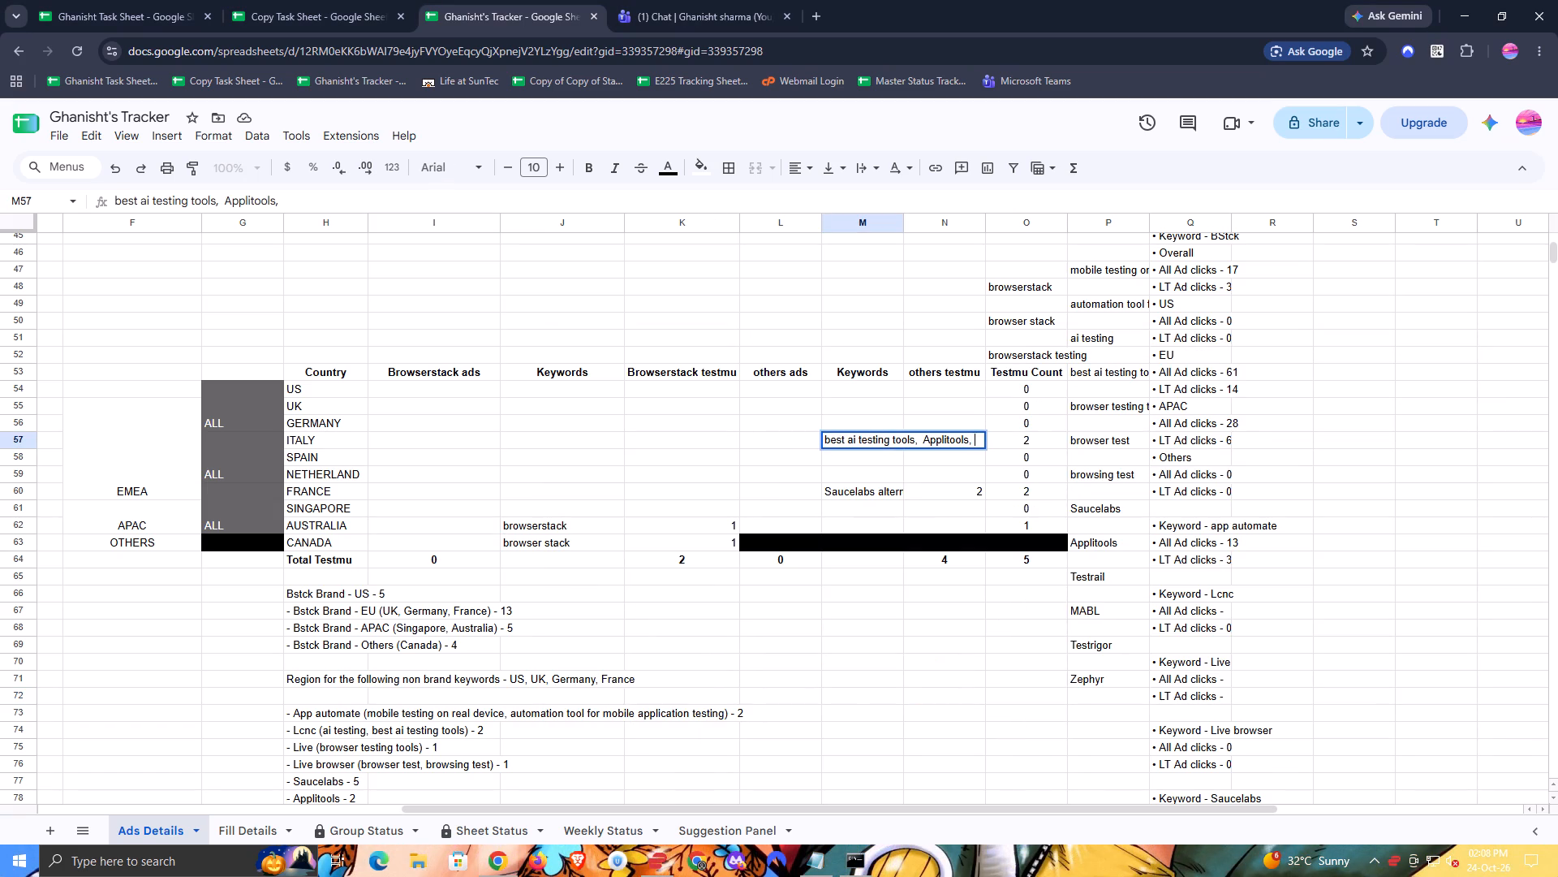
key(ctrl+v)
key(Tab)
key(3)
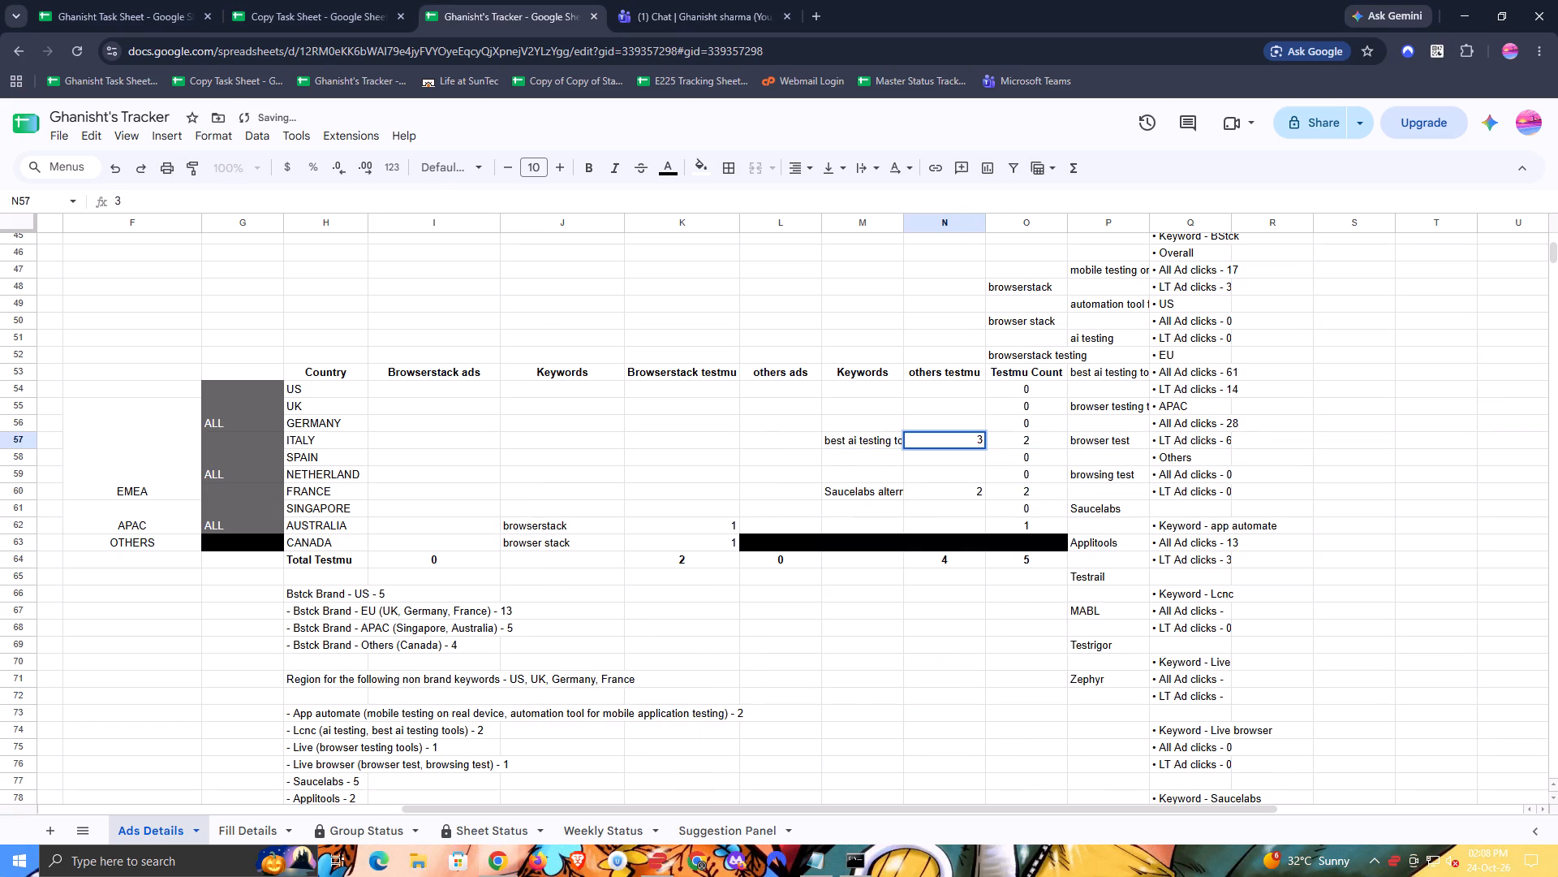
Find the next FOUND row above Italy in the Command Prompt results and copy UK - East London's keyword "automation tool for mobile".
click(874, 786)
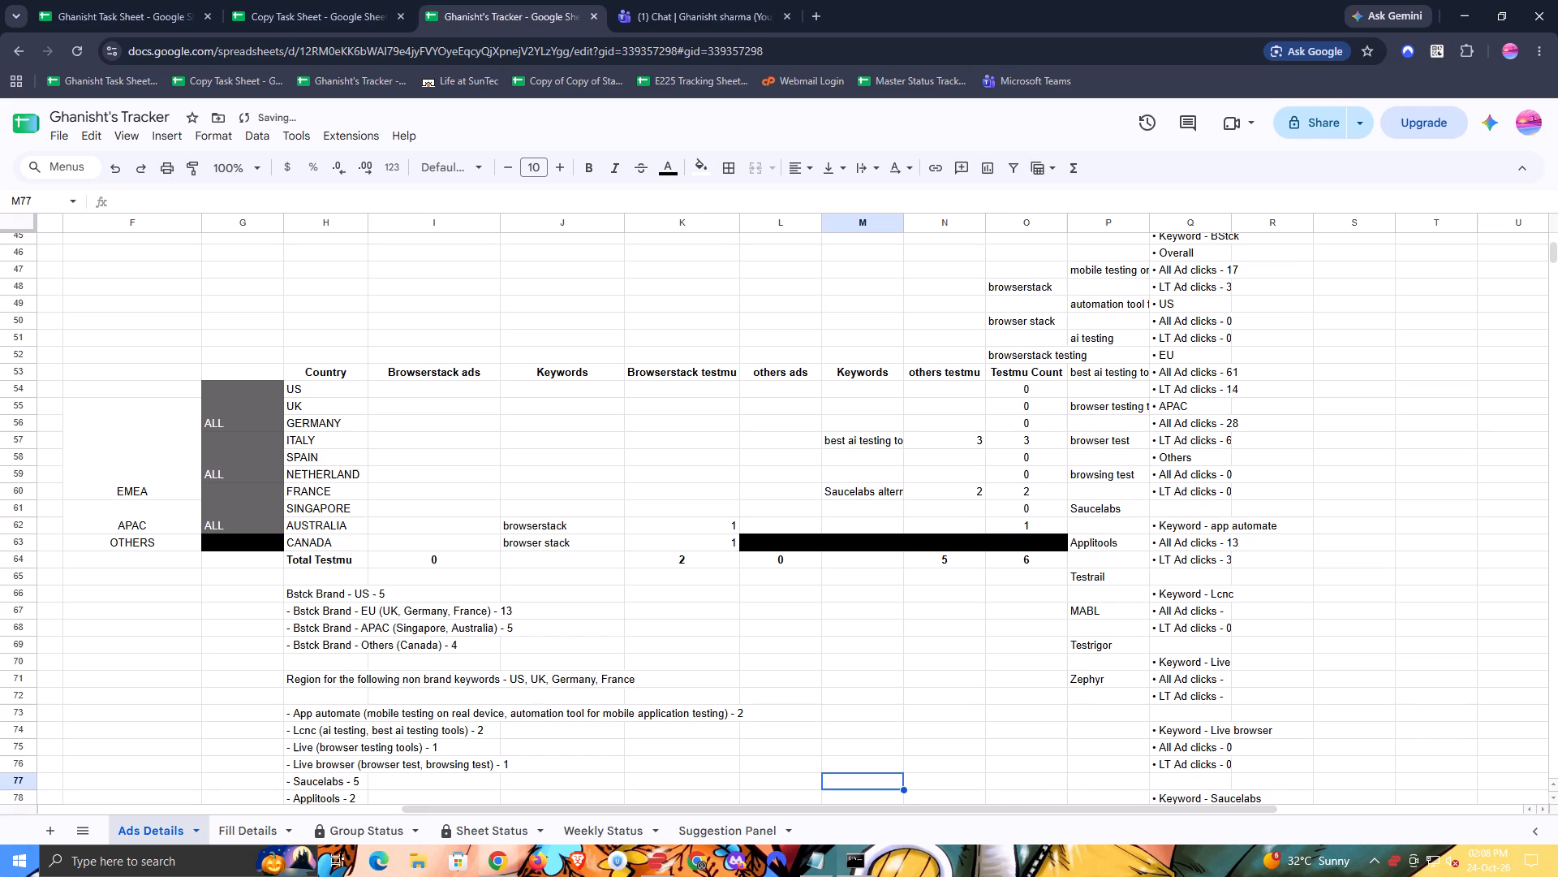
click(849, 855)
scroll(895, 557, up, 20)
scroll(895, 557, up, 13)
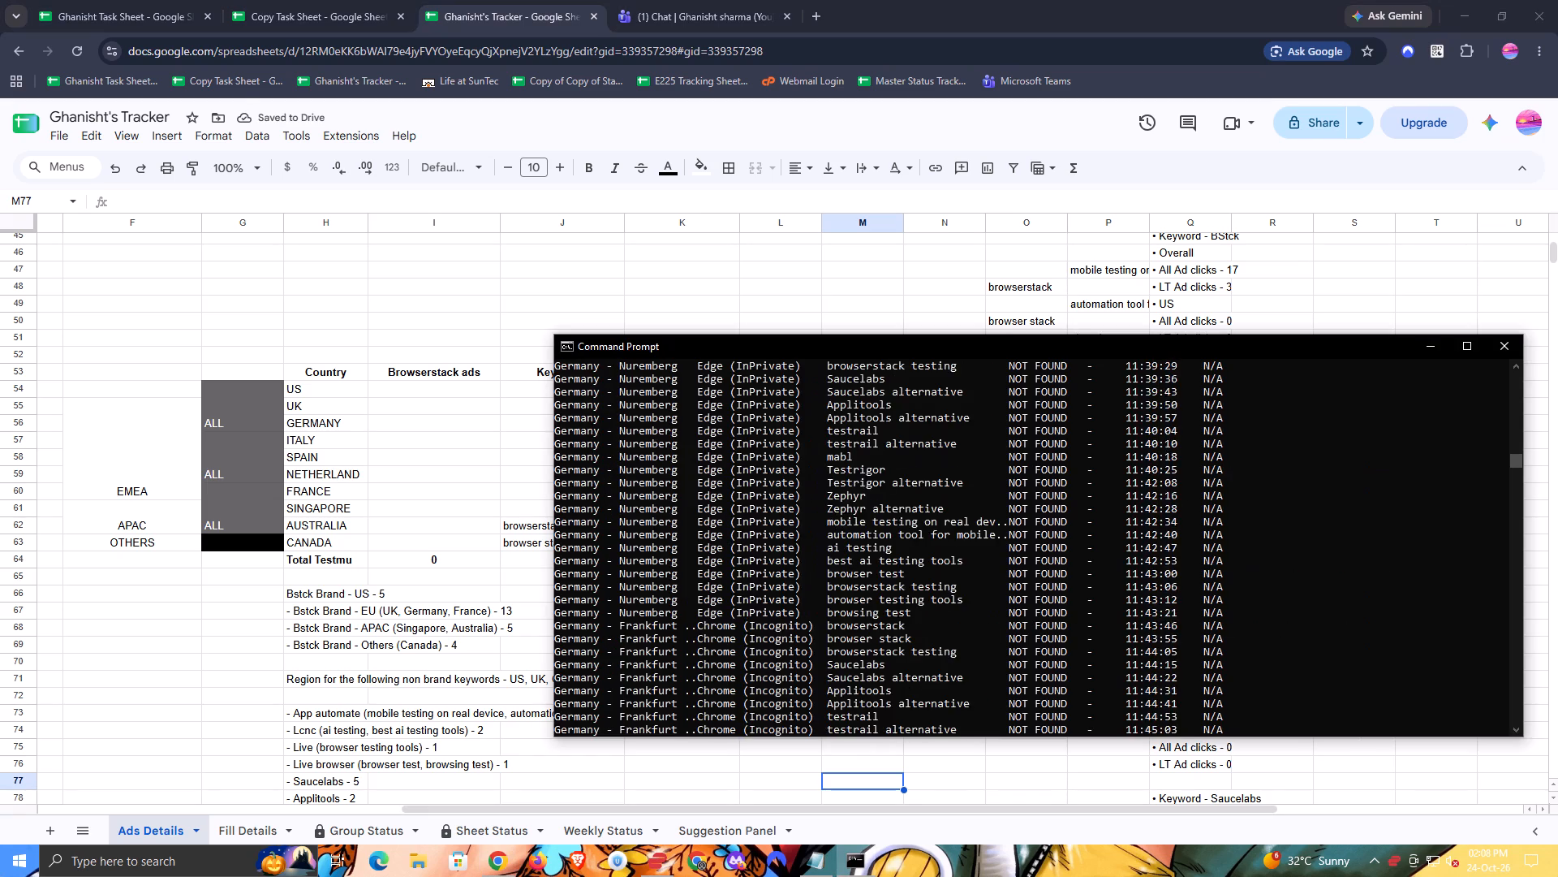
scroll(906, 551, up, 20)
scroll(906, 551, up, 20)
scroll(906, 551, up, 2)
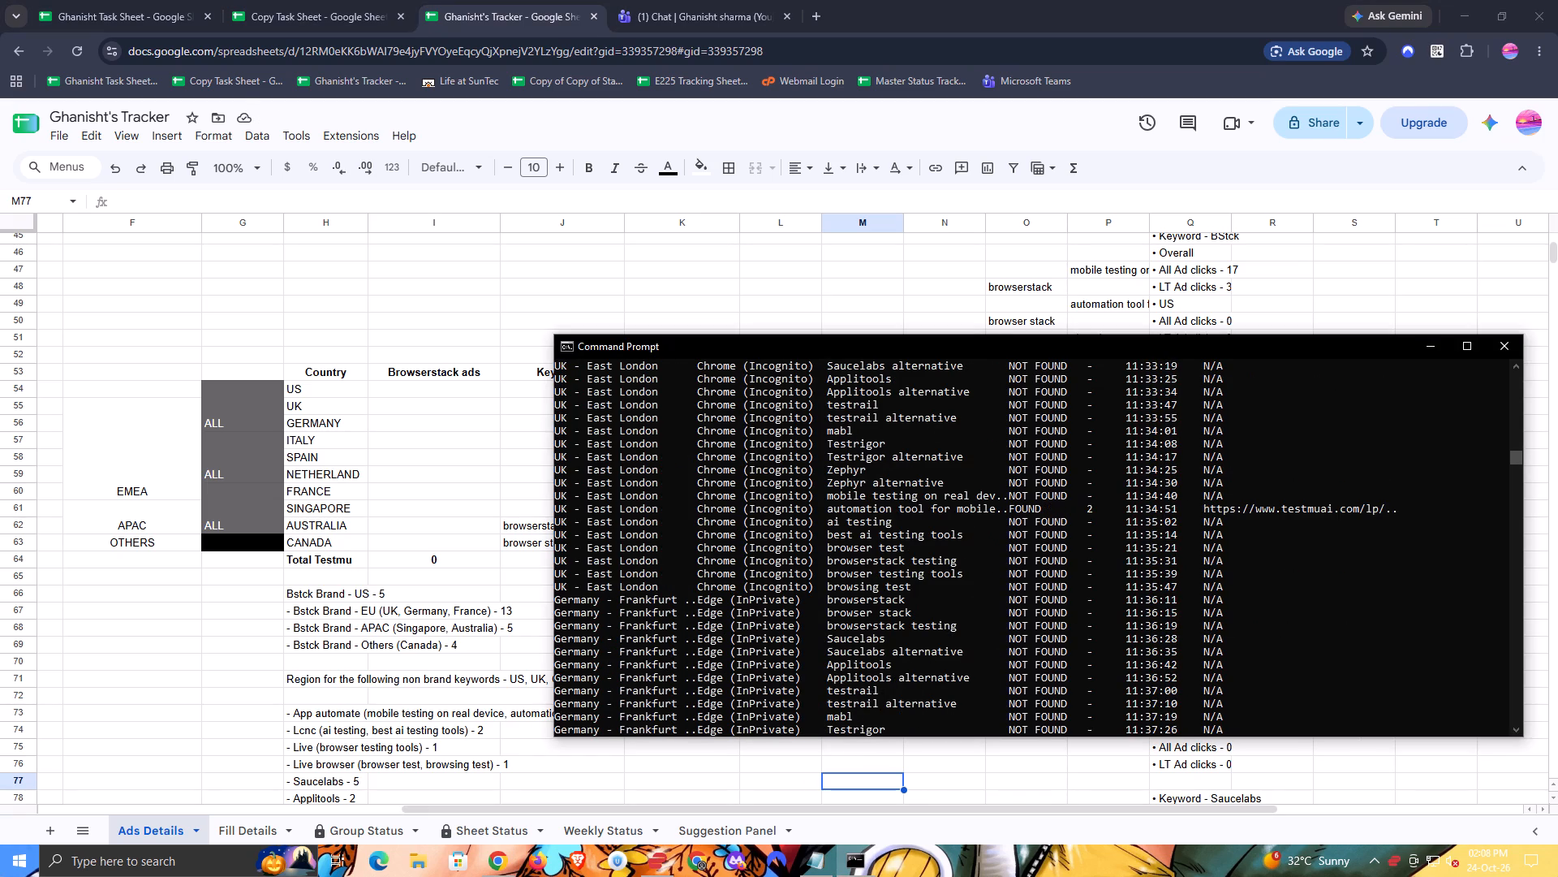
drag(823, 508, 1039, 509)
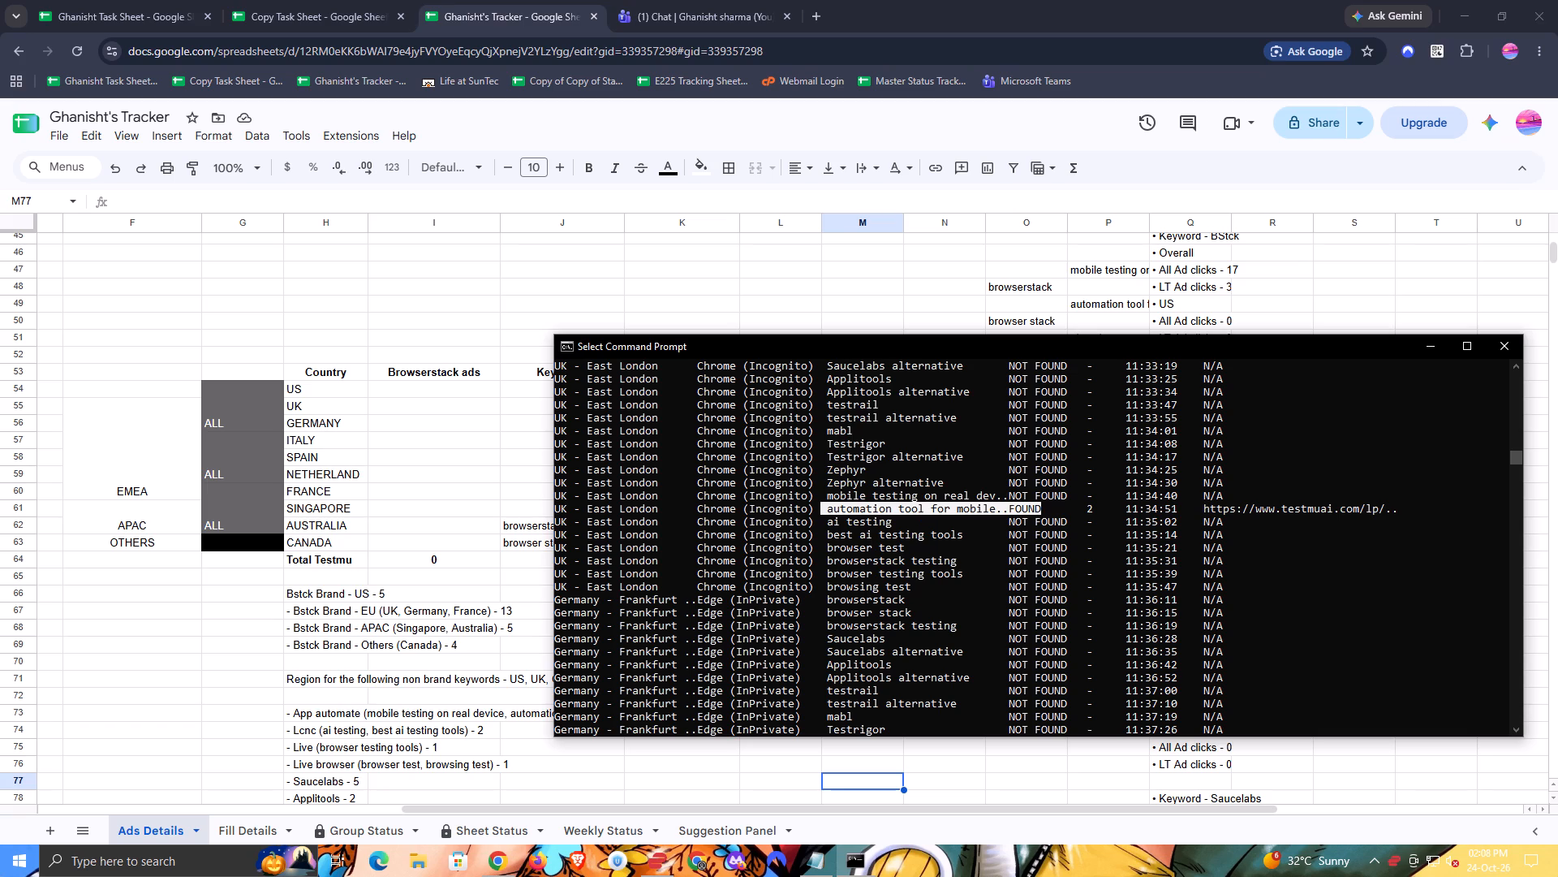
drag(1039, 509, 995, 512)
key(ctrl+c)
Paste "automation tool for mobile" into the UK's others Keywords cell, M55, and enter 1 as its others testmu count in N55.
click(482, 483)
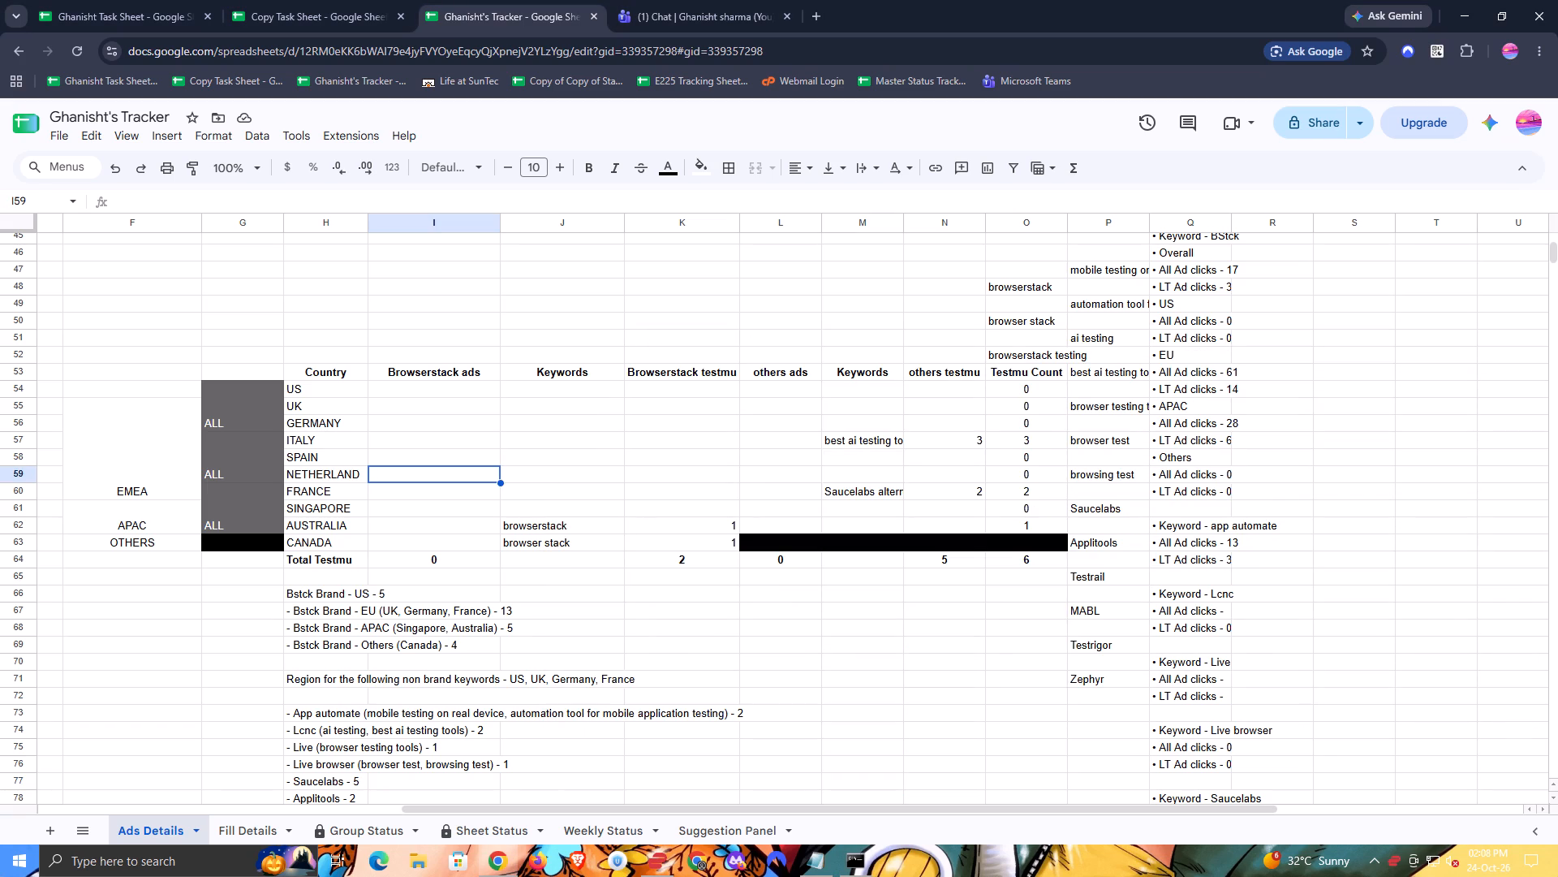
click(860, 403)
key(ctrl+v)
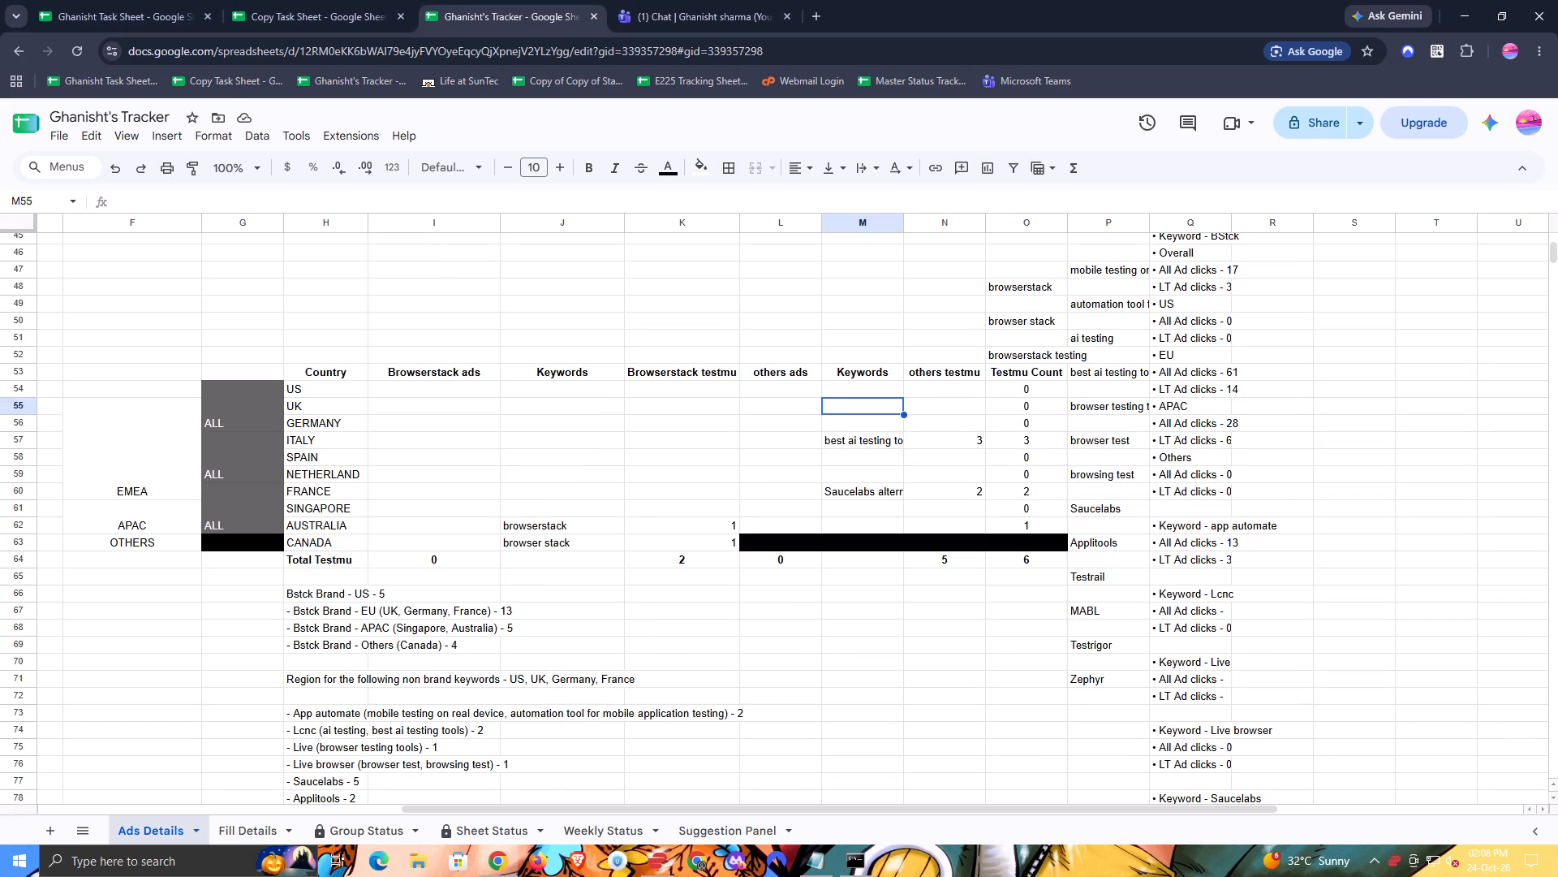
click(966, 405)
key(1)
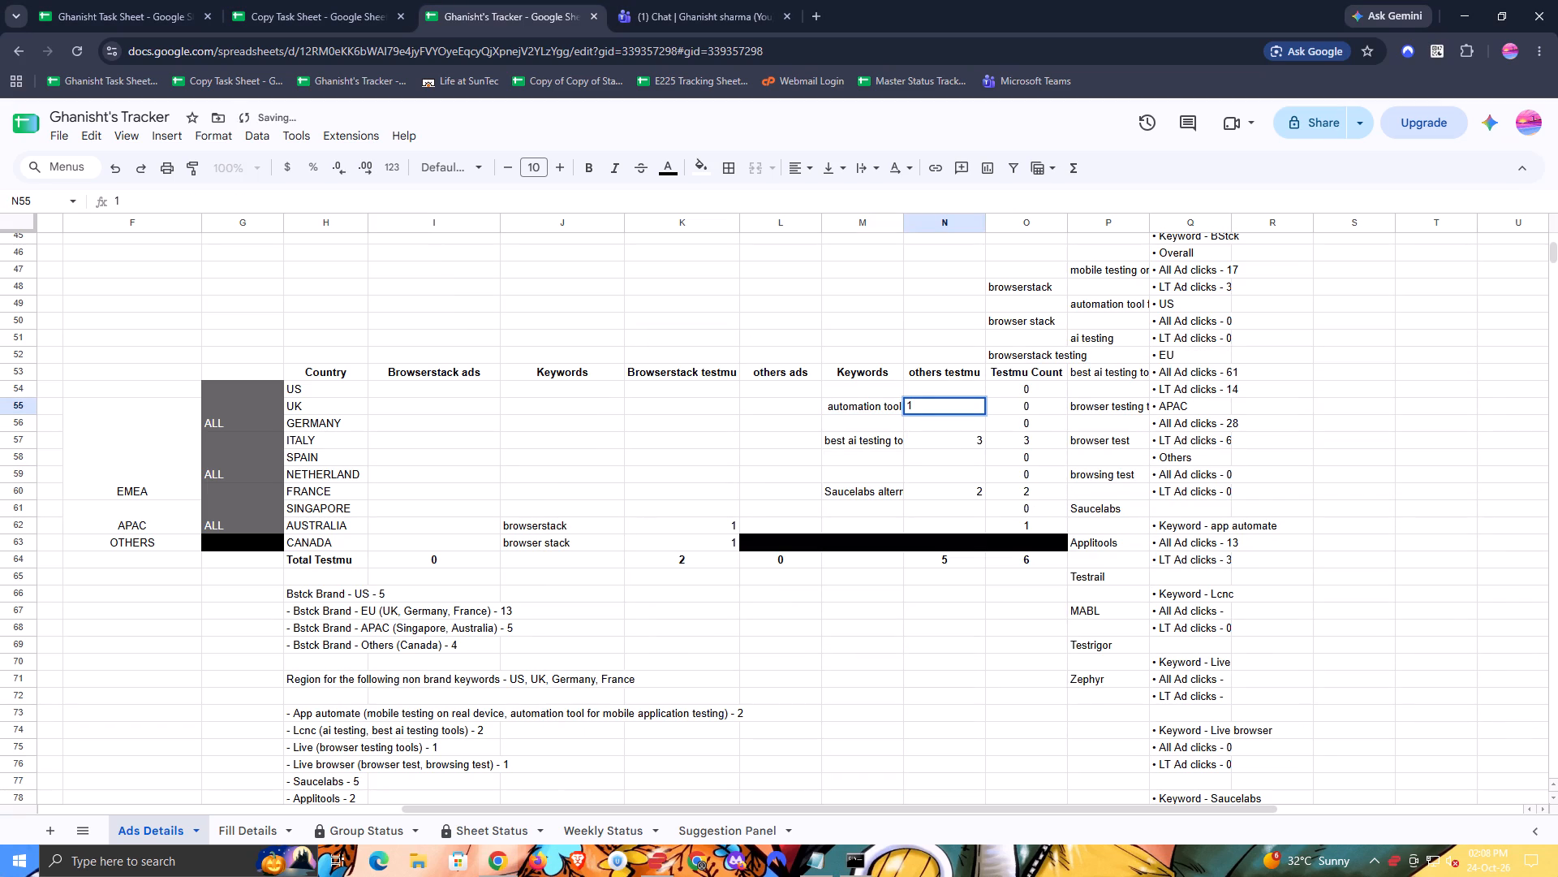
click(955, 663)
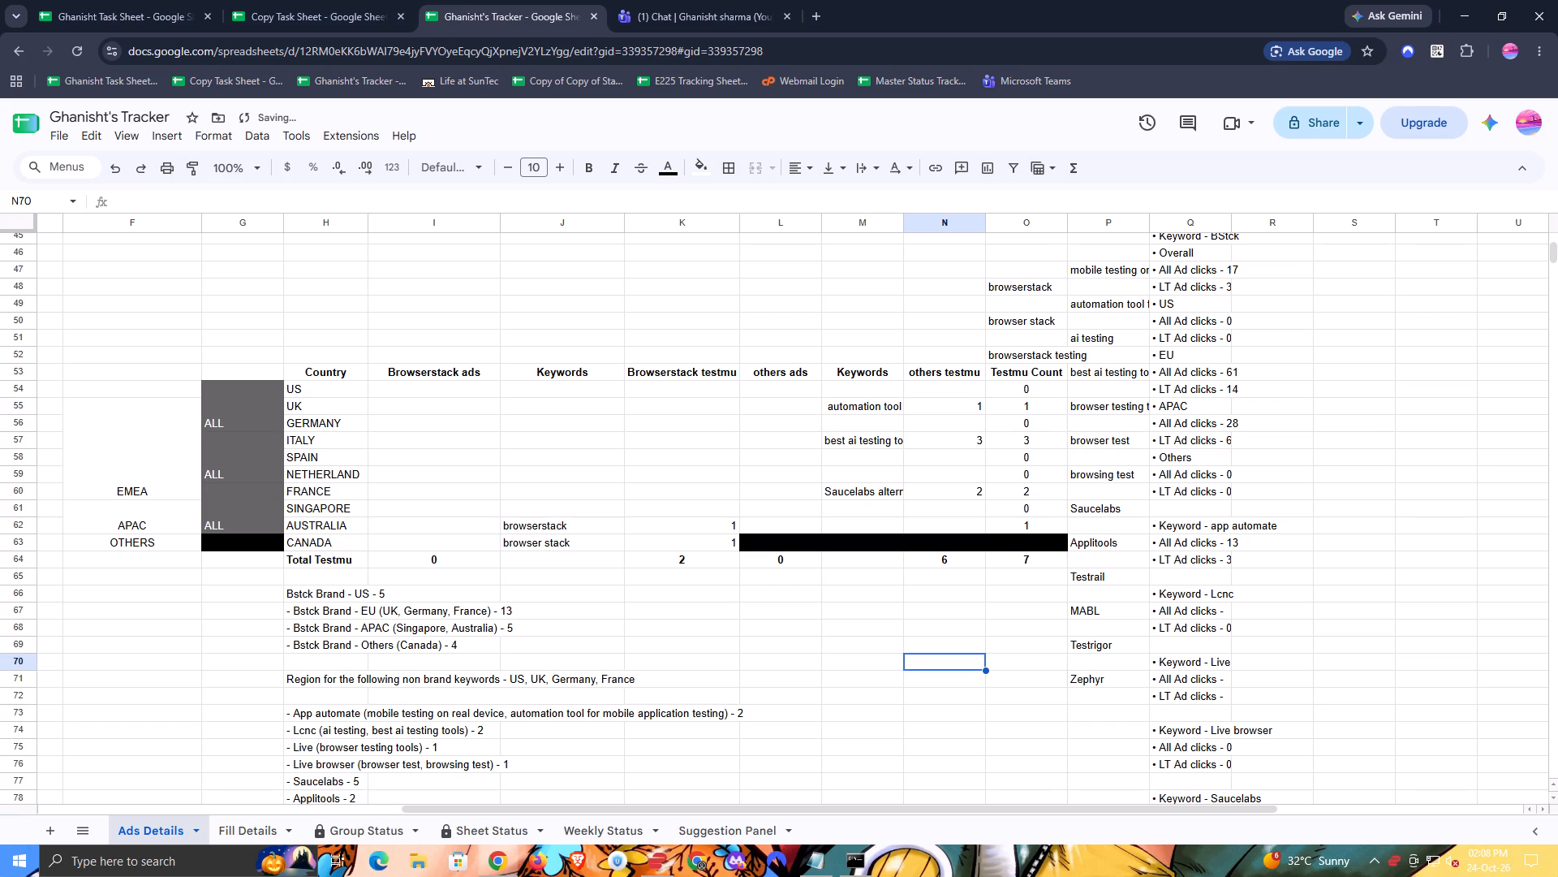
Fill the Testmu Count formula from Singapore's cell O61 down through Canada's cell O63.
click(957, 556)
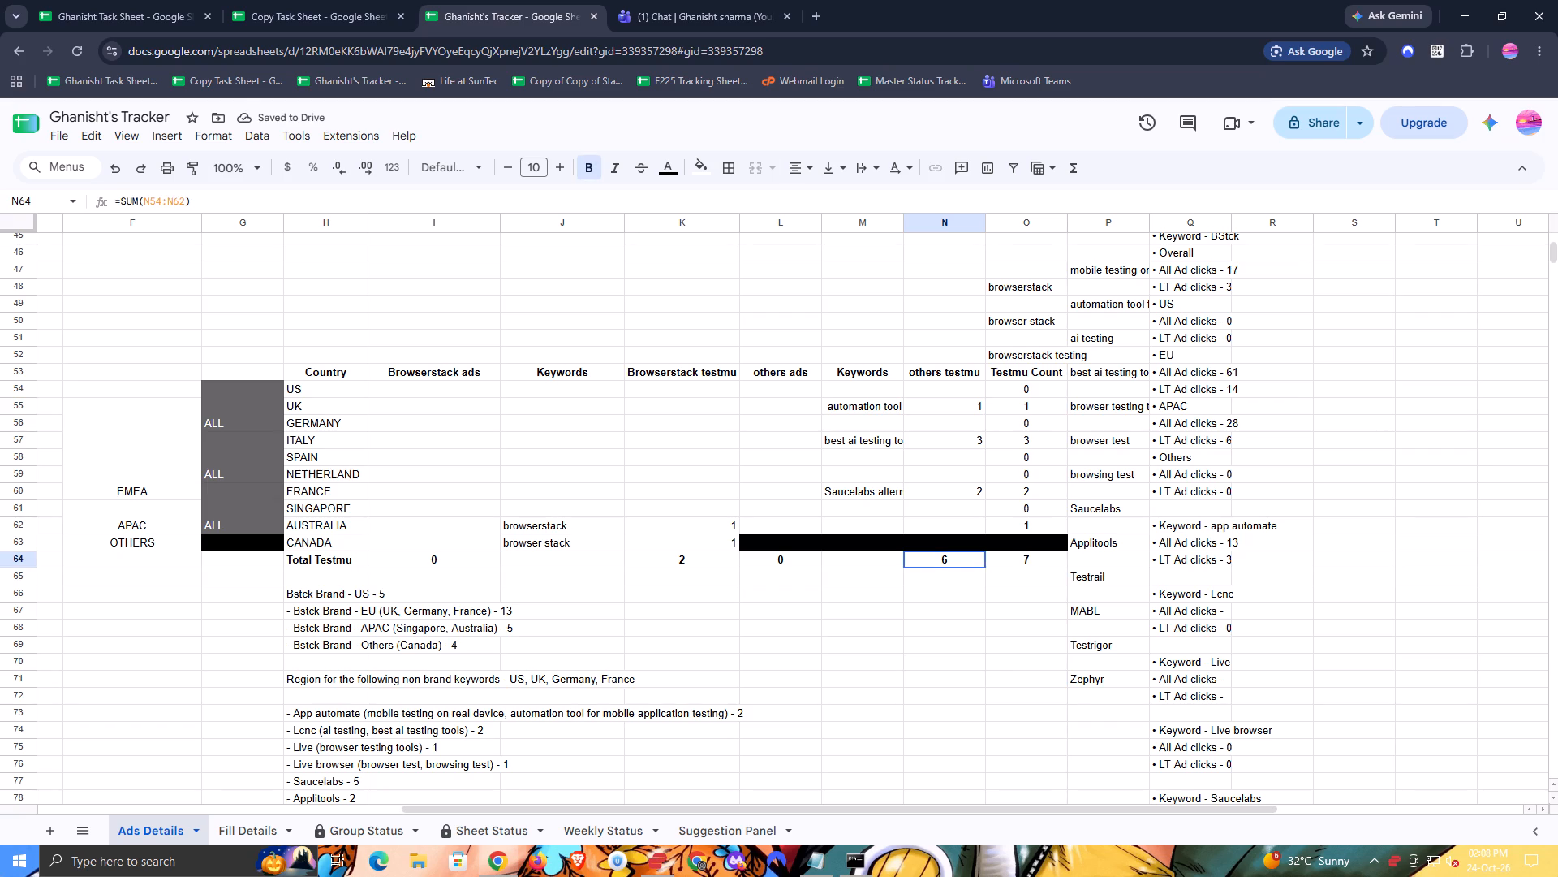
click(1012, 554)
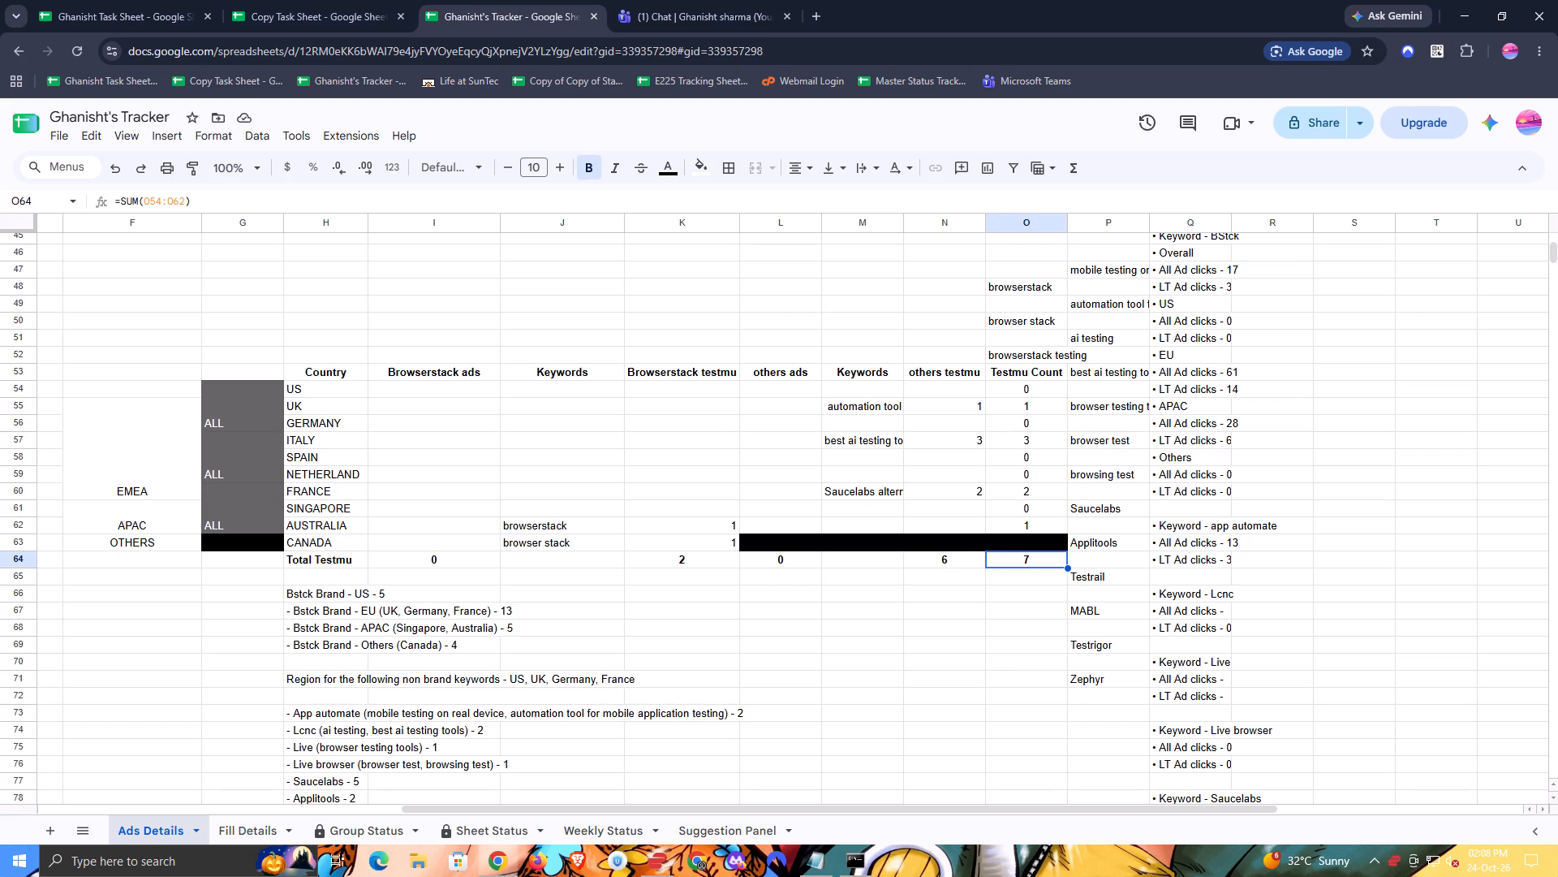
click(180, 205)
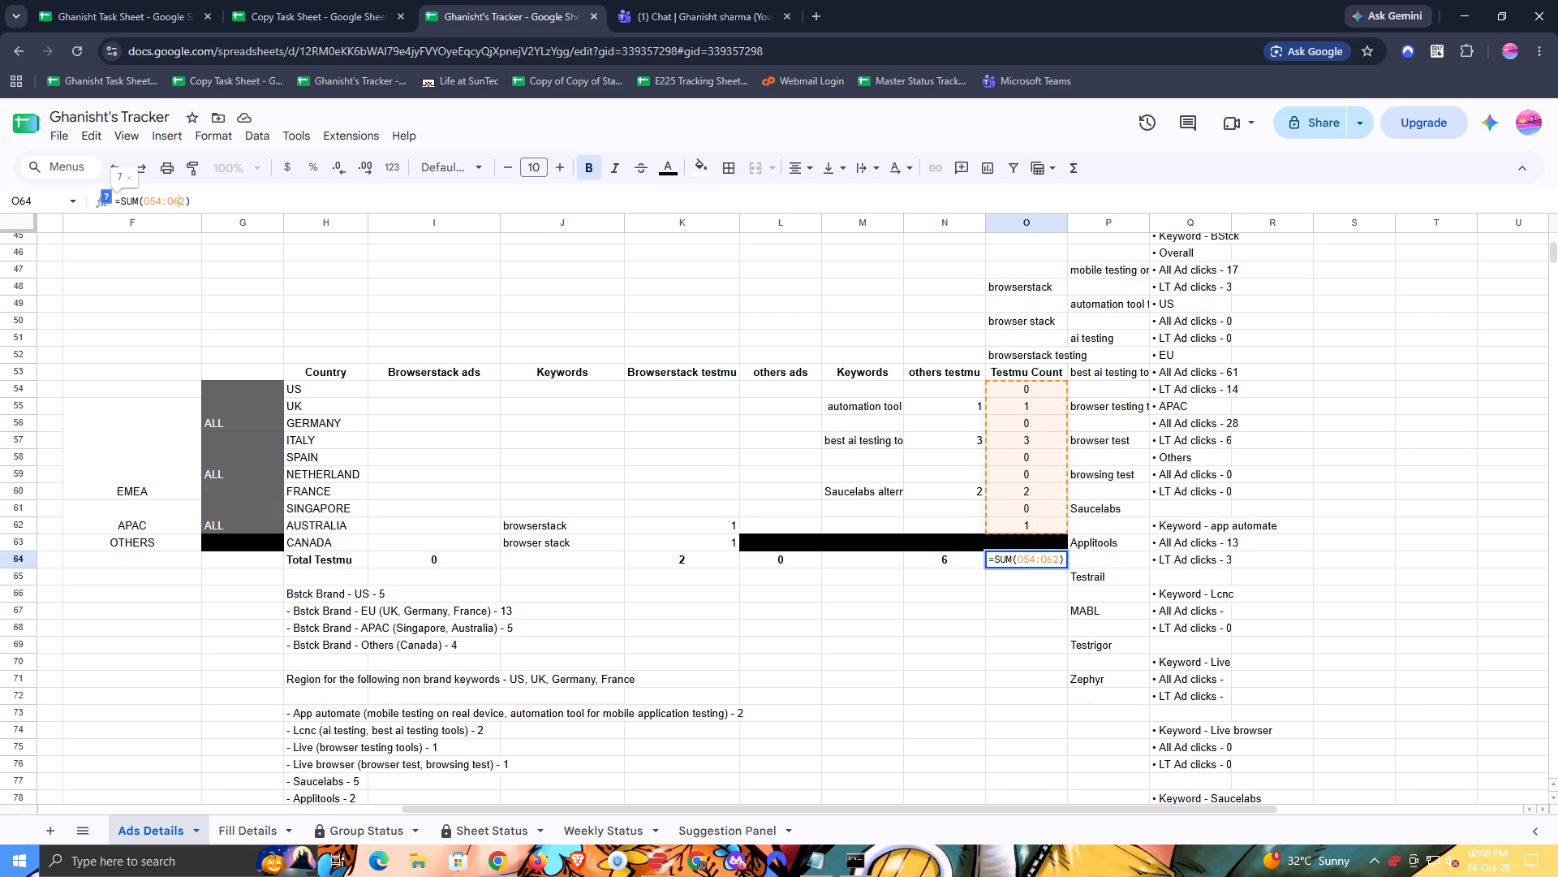
click(979, 641)
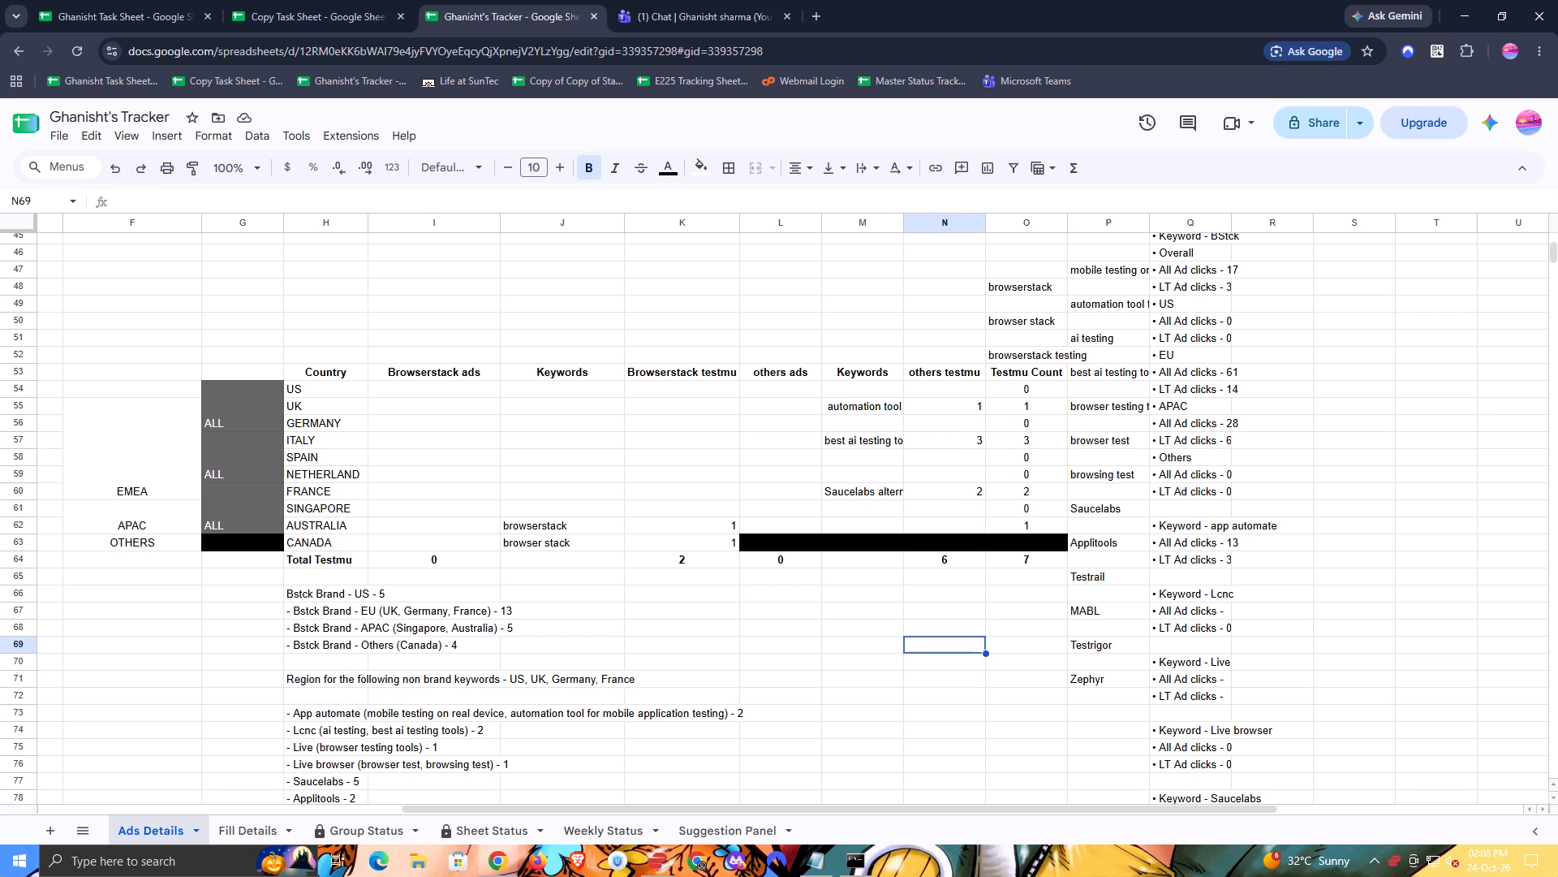
click(1037, 511)
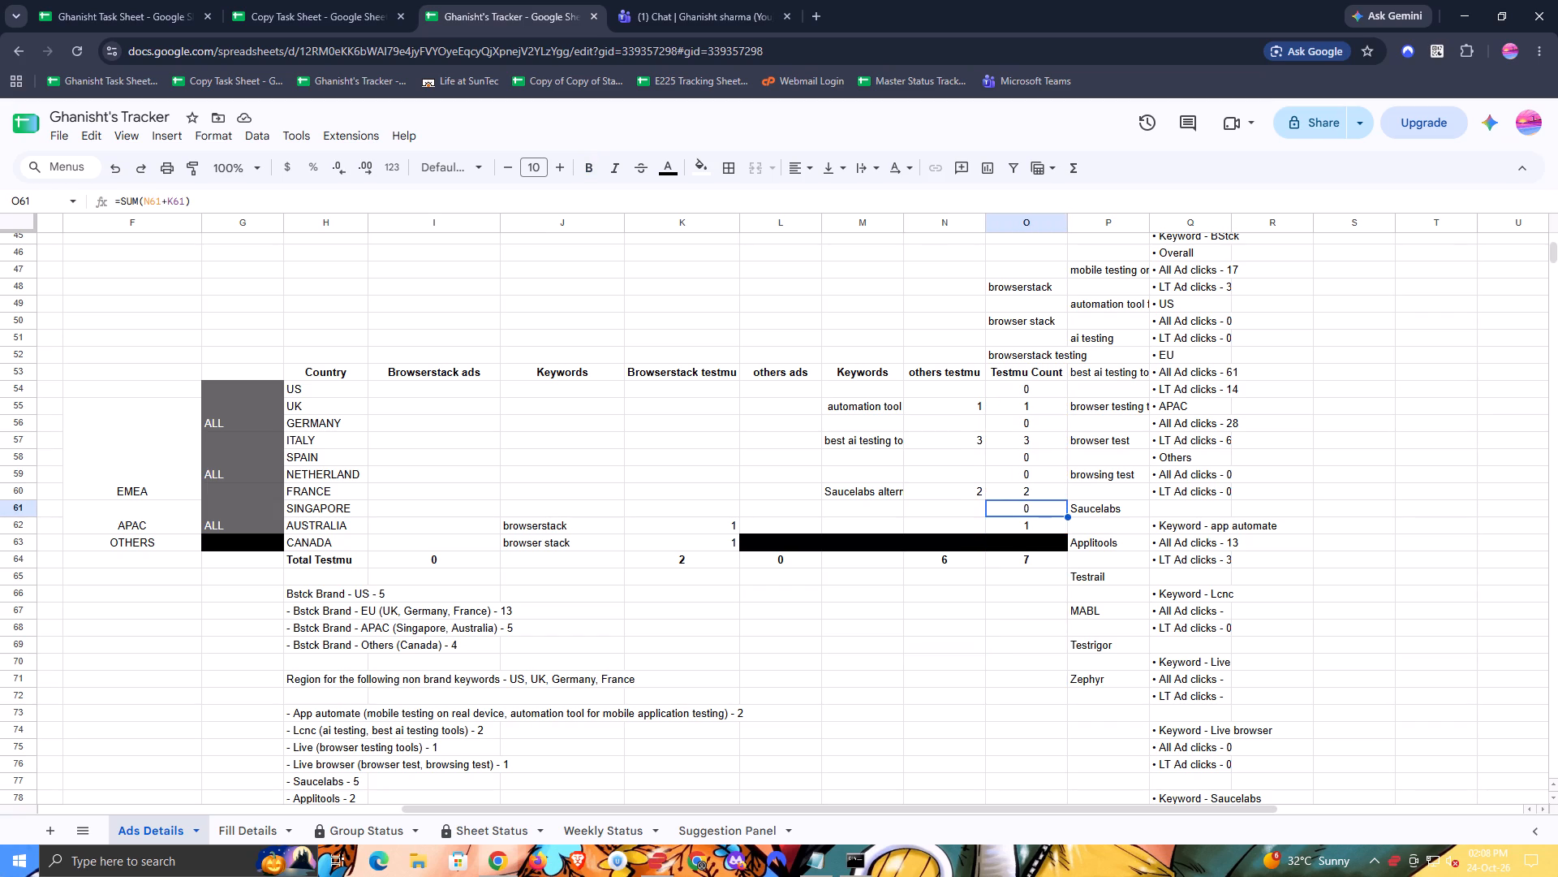
drag(1069, 516, 1059, 543)
drag(1059, 543, 1058, 542)
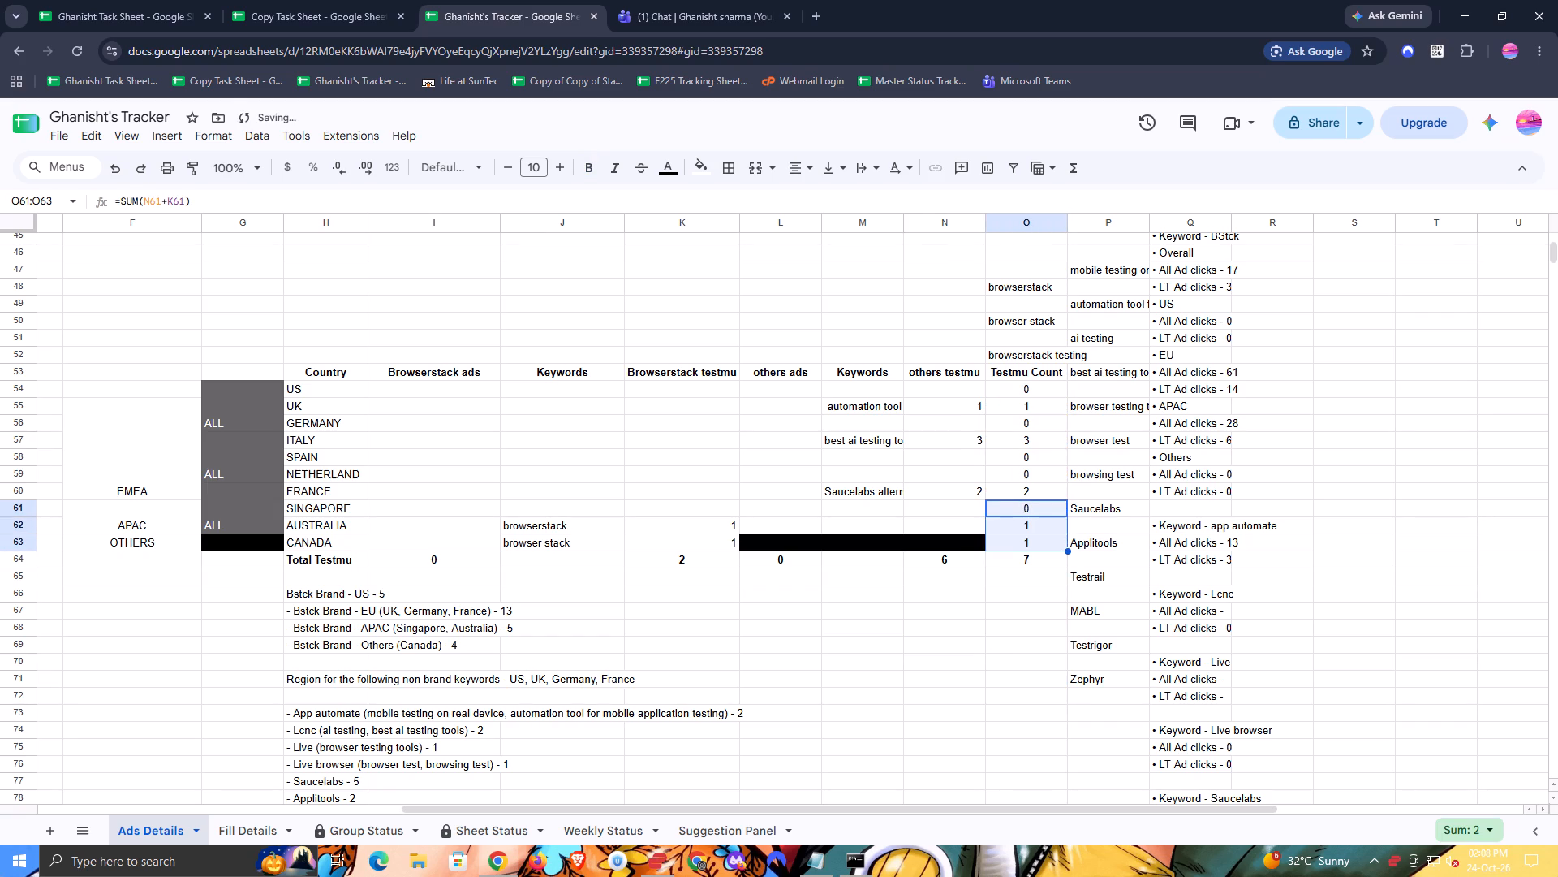
Extend the Total Testmu formula under Testmu Count, in O64, to sum O54:O63.
click(997, 588)
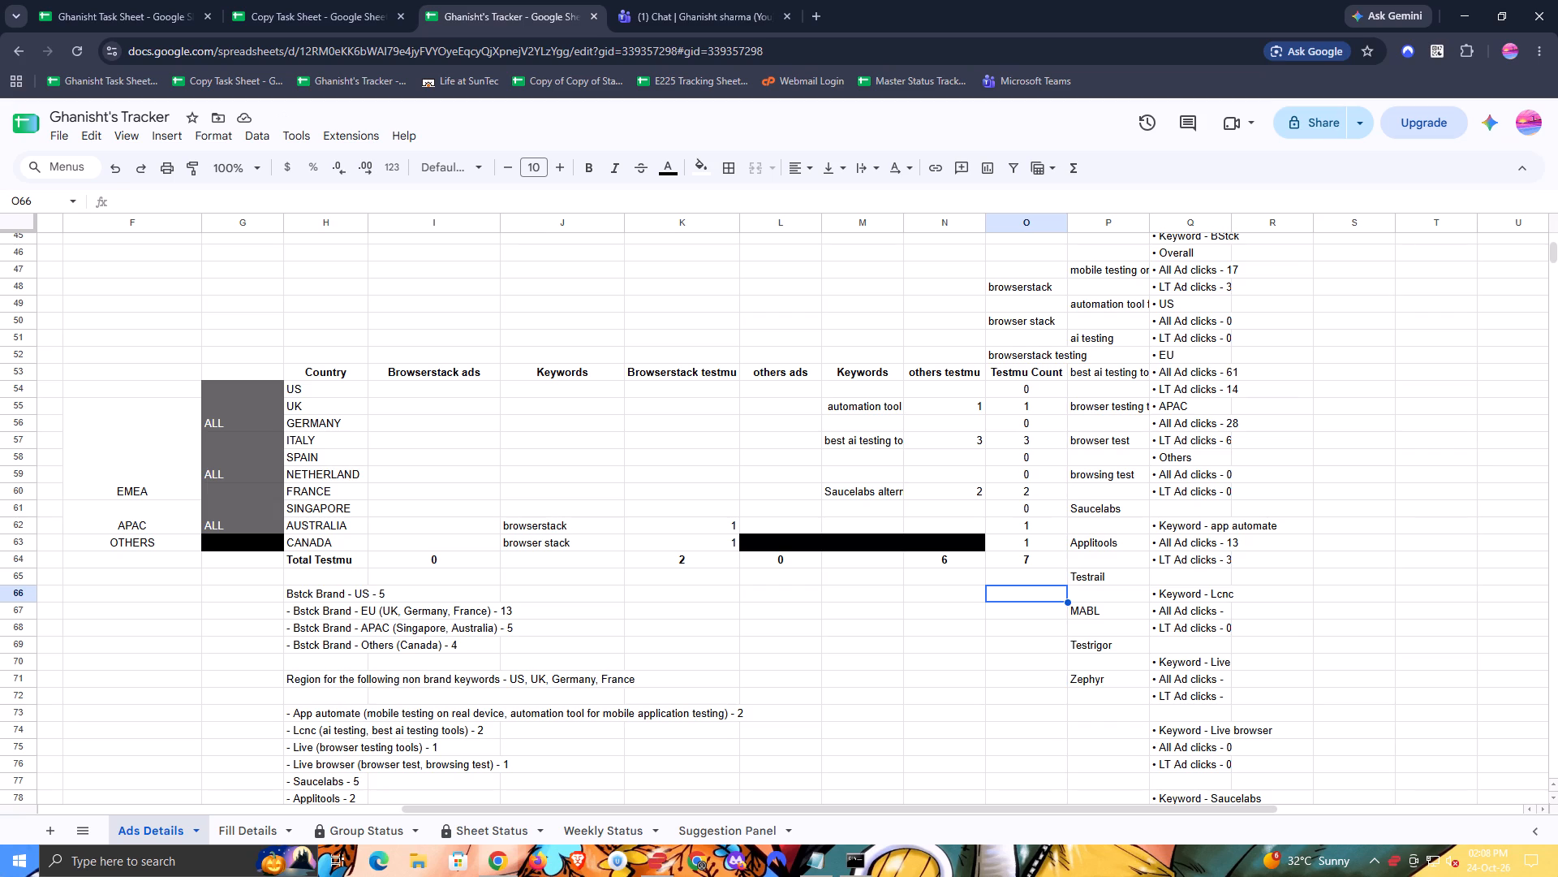
click(844, 633)
click(1017, 553)
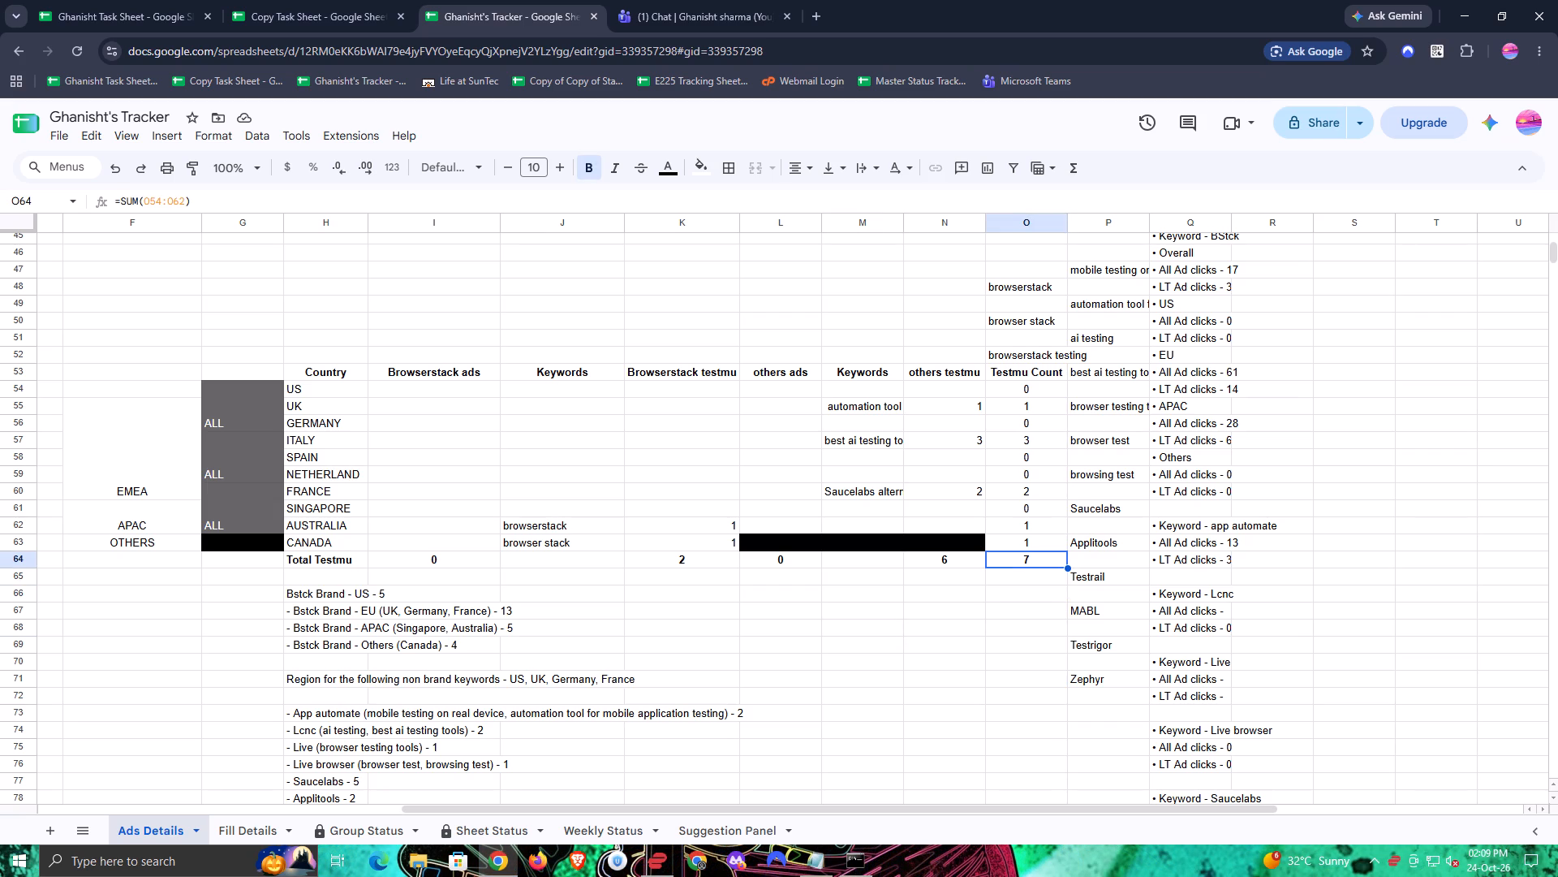
click(180, 203)
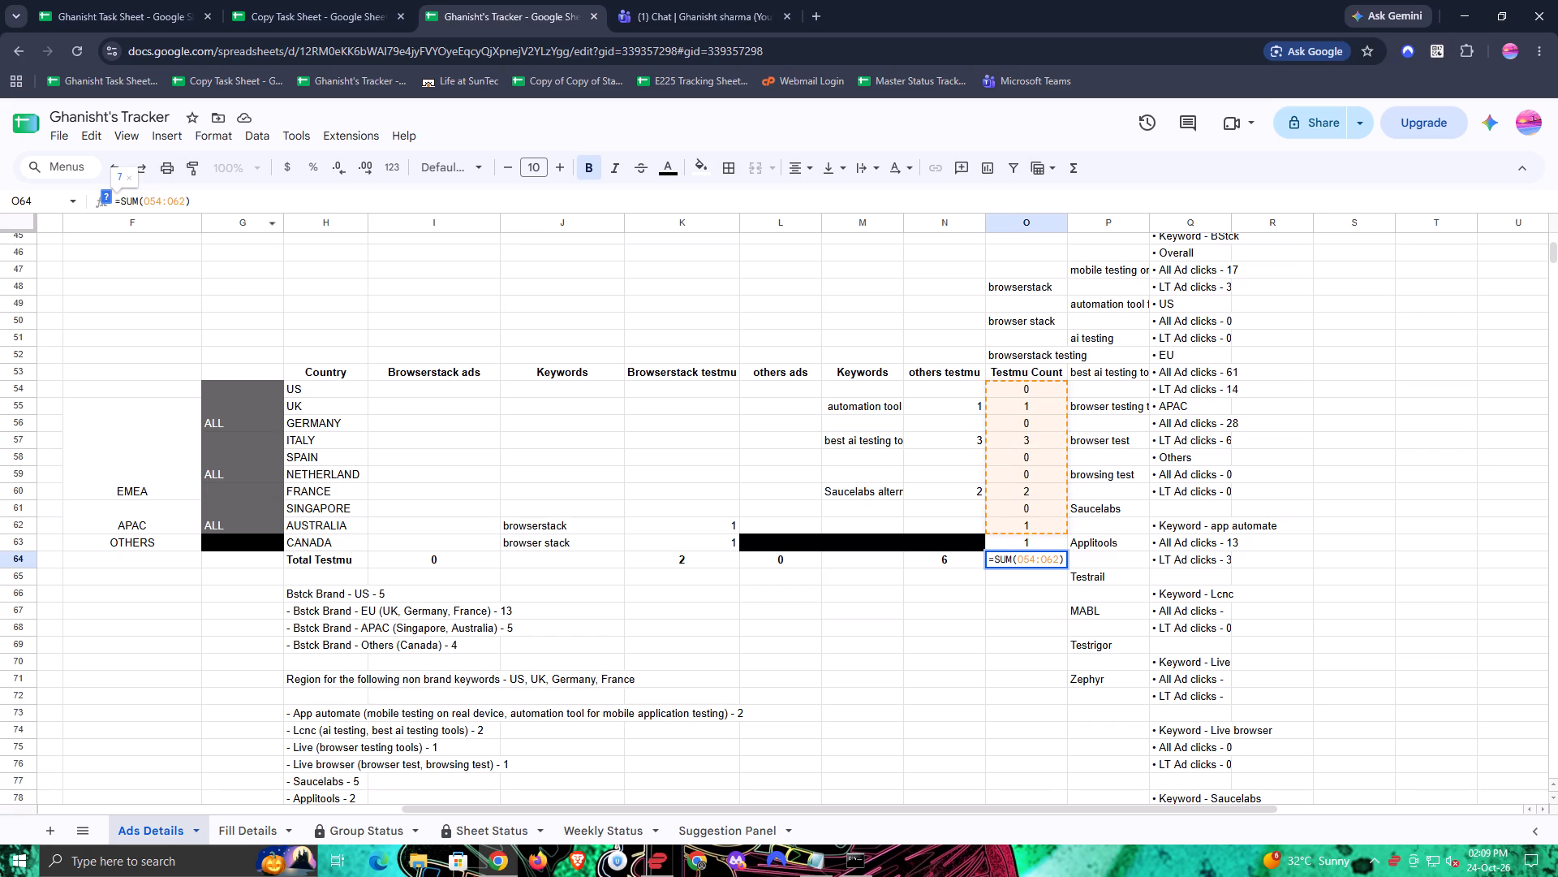
key(Delete)
key(3)
key(Return)
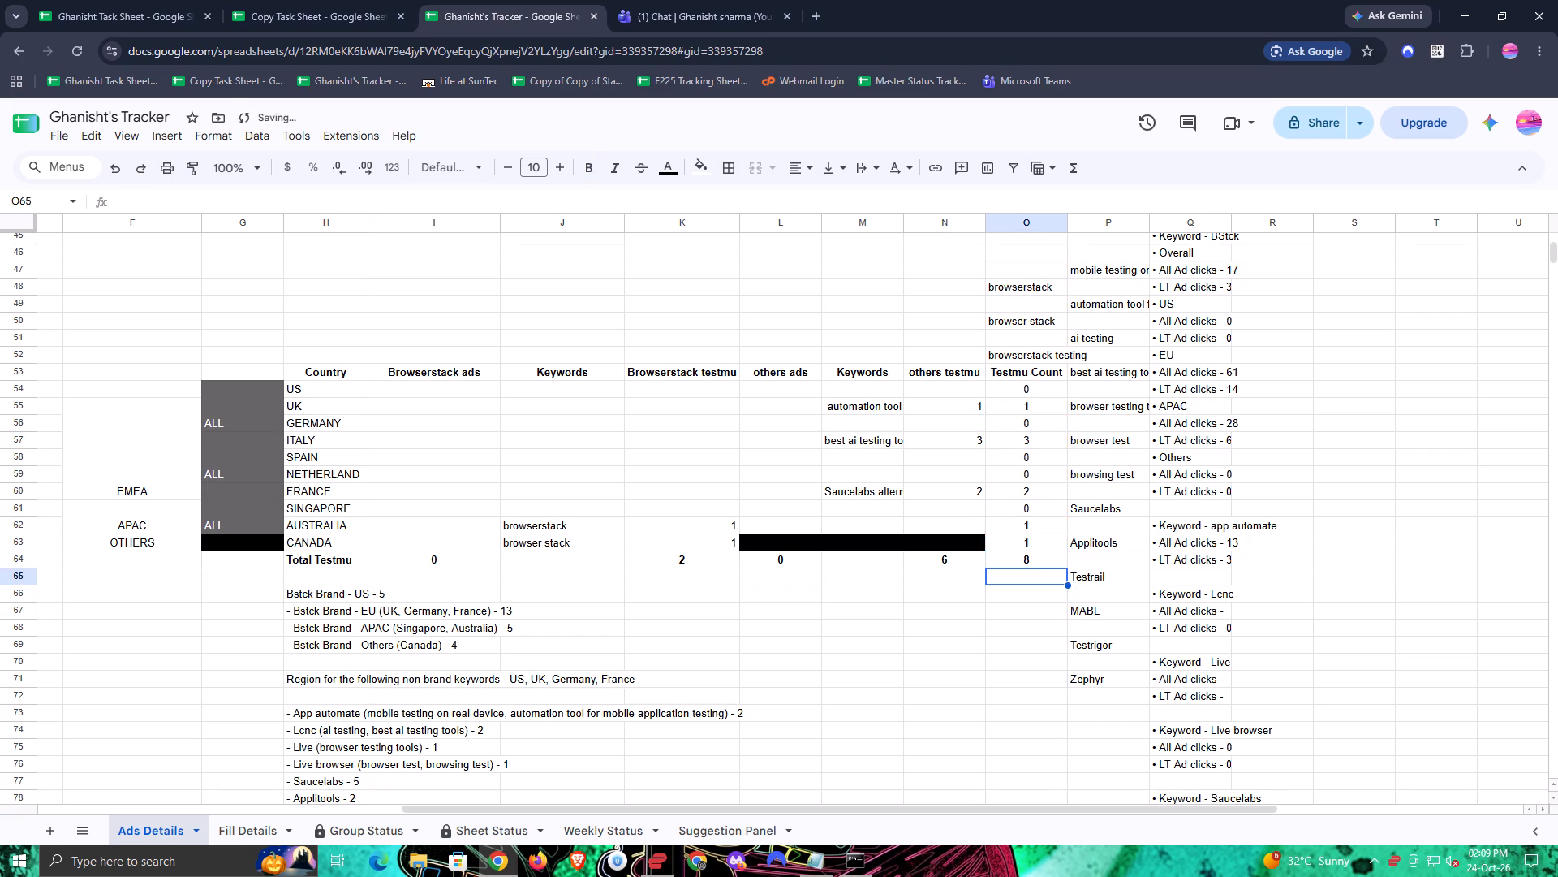
Switch to the Copy Task Sheet for the pending afternoon Saucelabs–Ranorex task and connect ExpressVPN to its country, Iceland.
click(395, 0)
scroll(777, 567, down, 1)
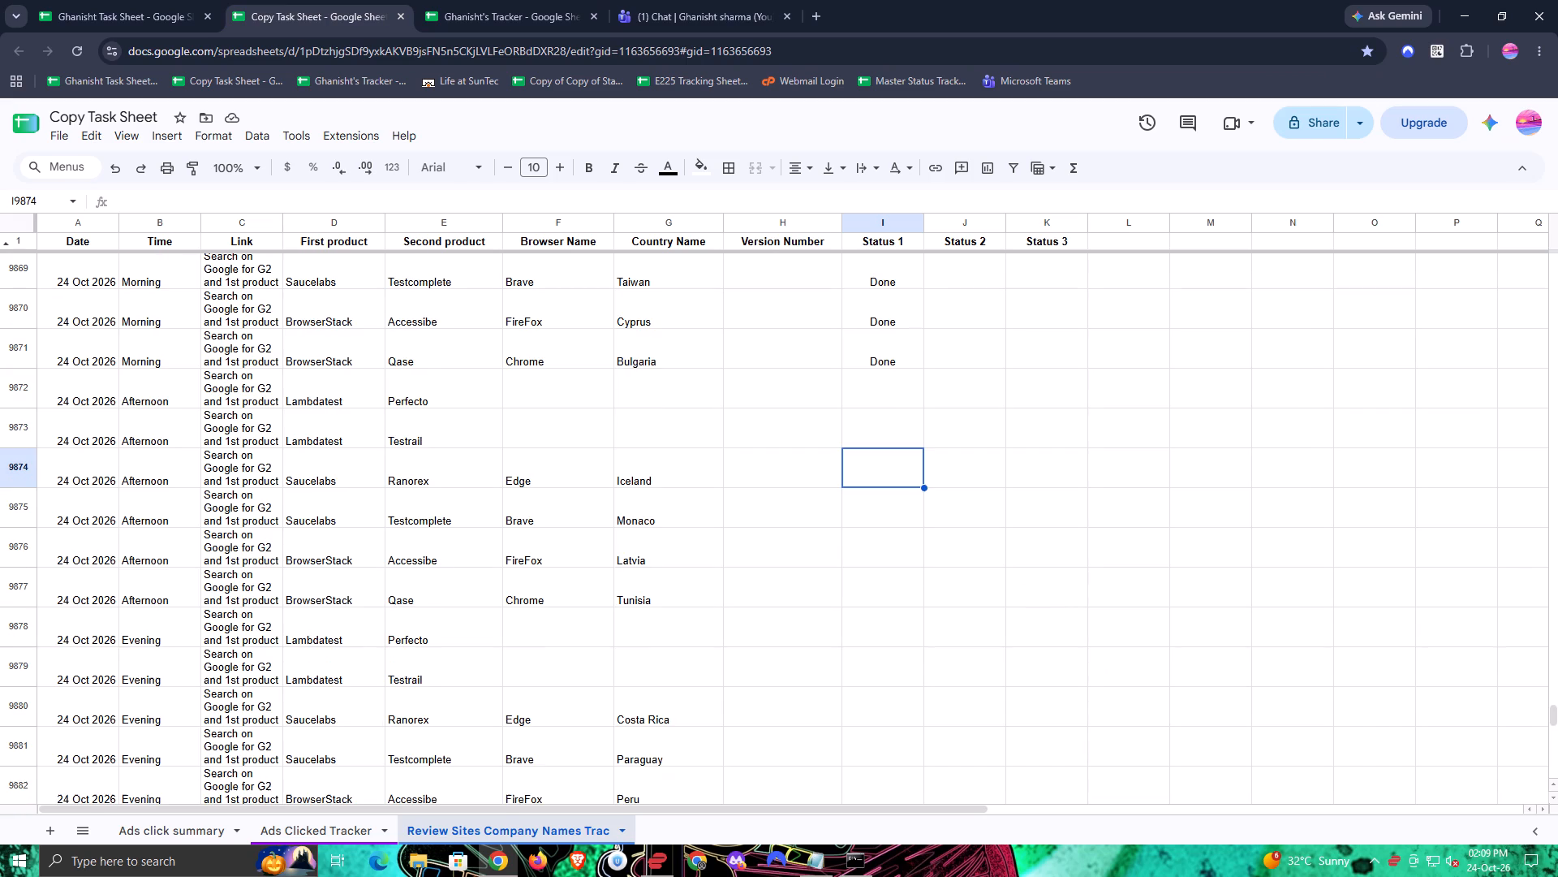
click(664, 857)
click(595, 454)
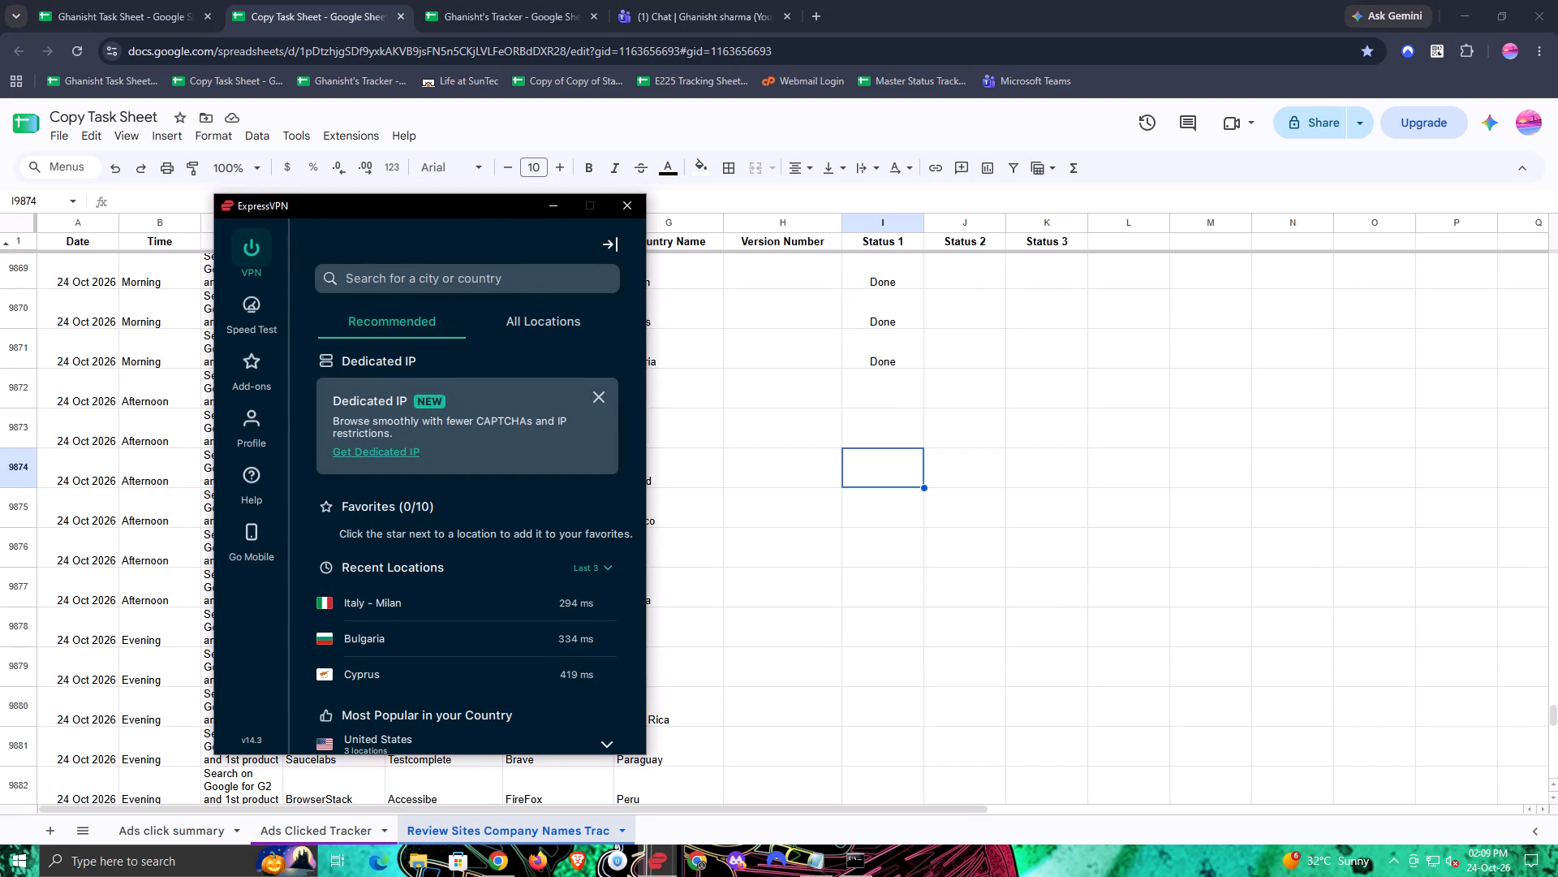
drag(473, 201, 1315, 228)
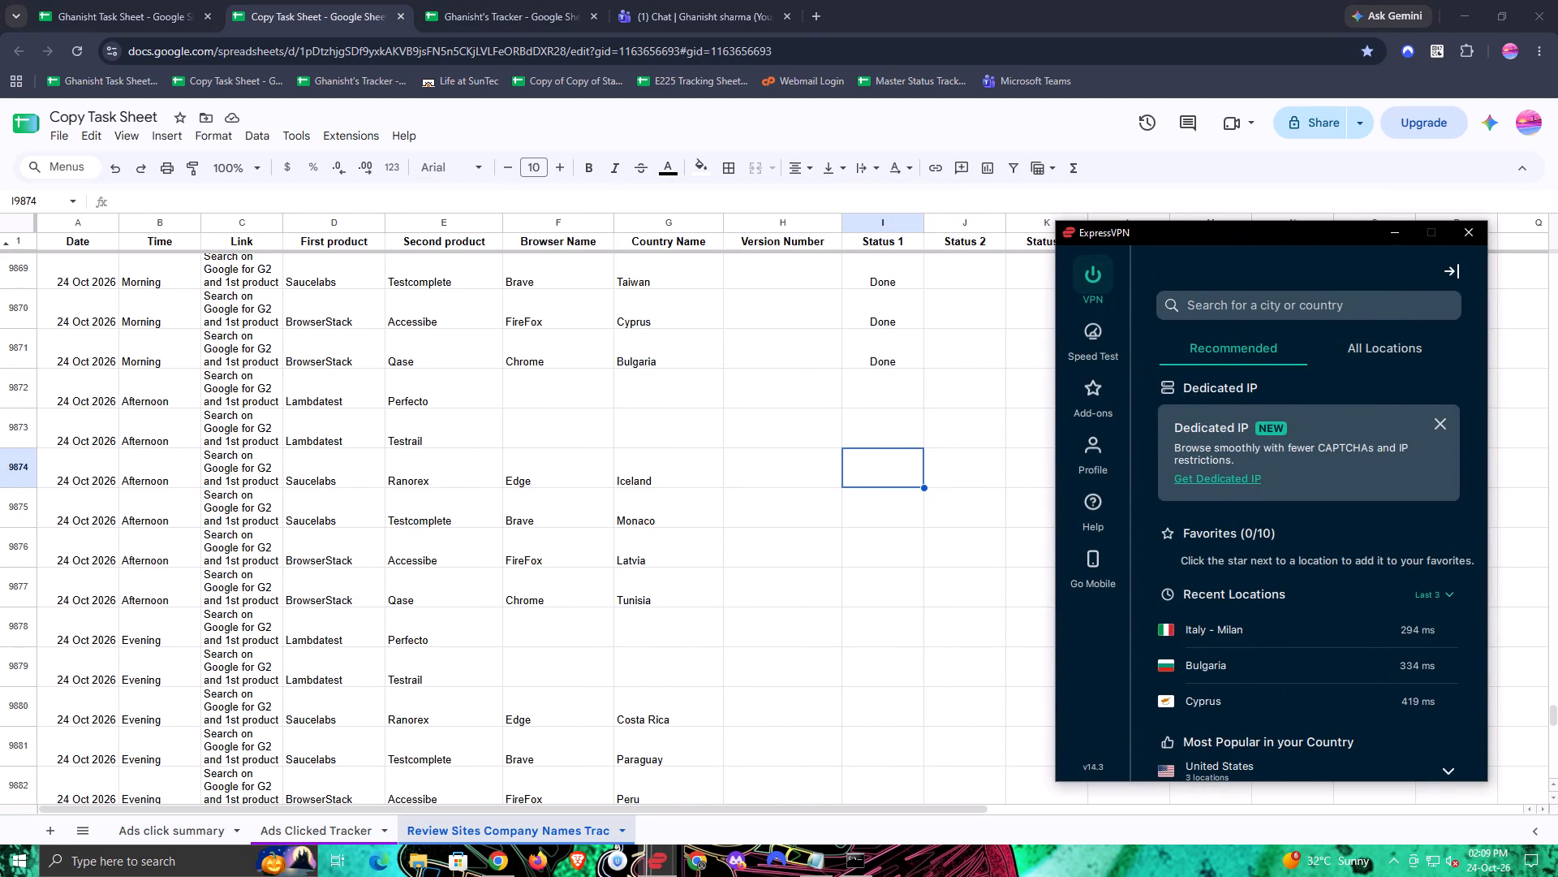
click(1229, 298)
text(ice)
click(1214, 377)
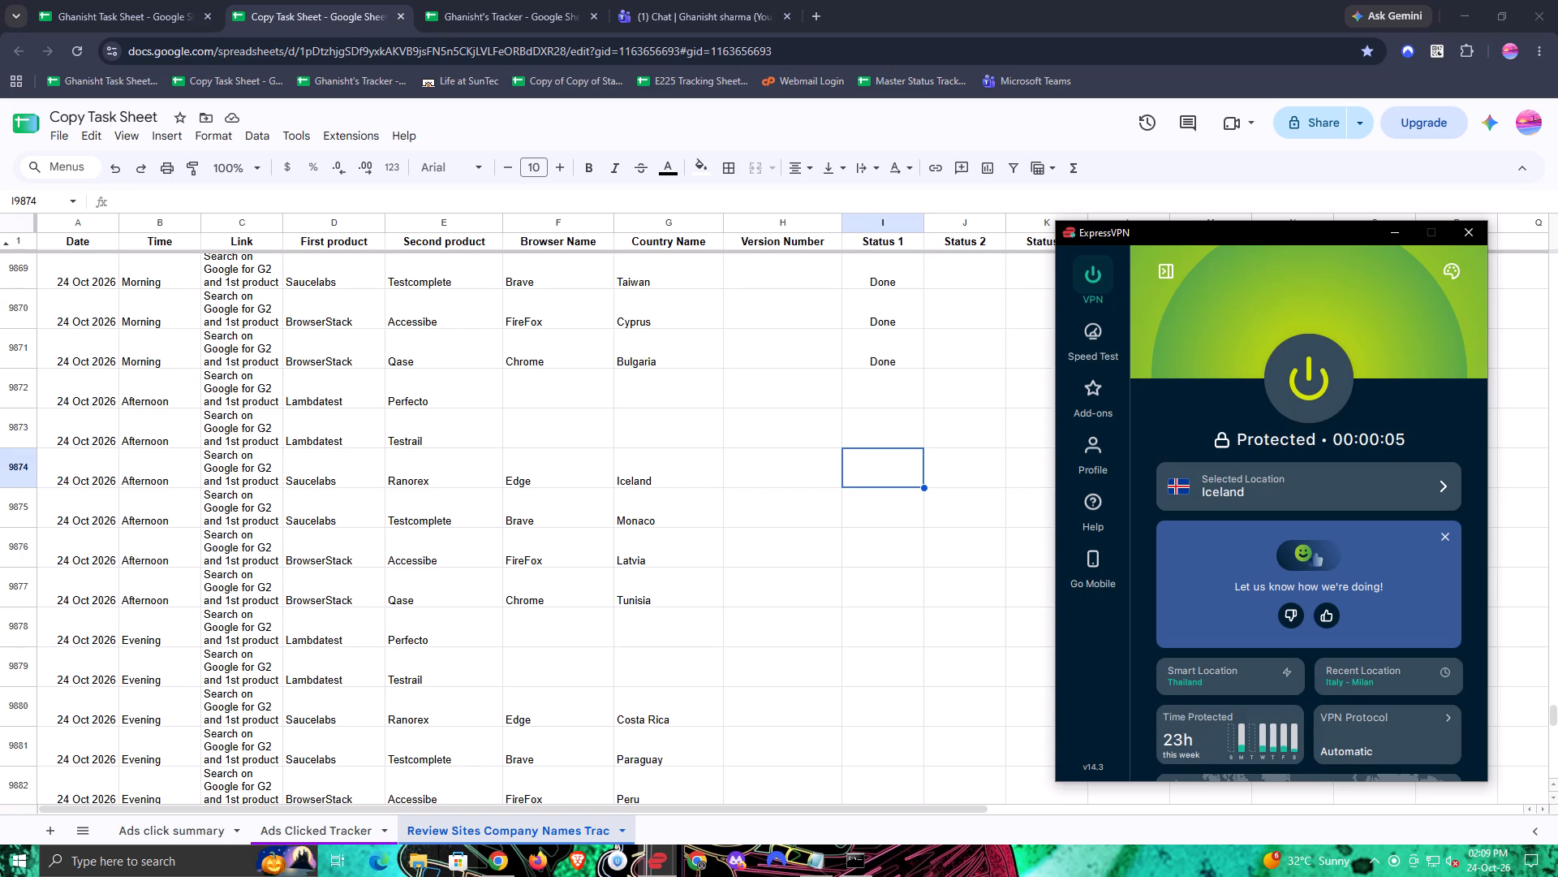
Open a Microsoft Edge InPrivate window and search the web for "poet".
right_click(388, 864)
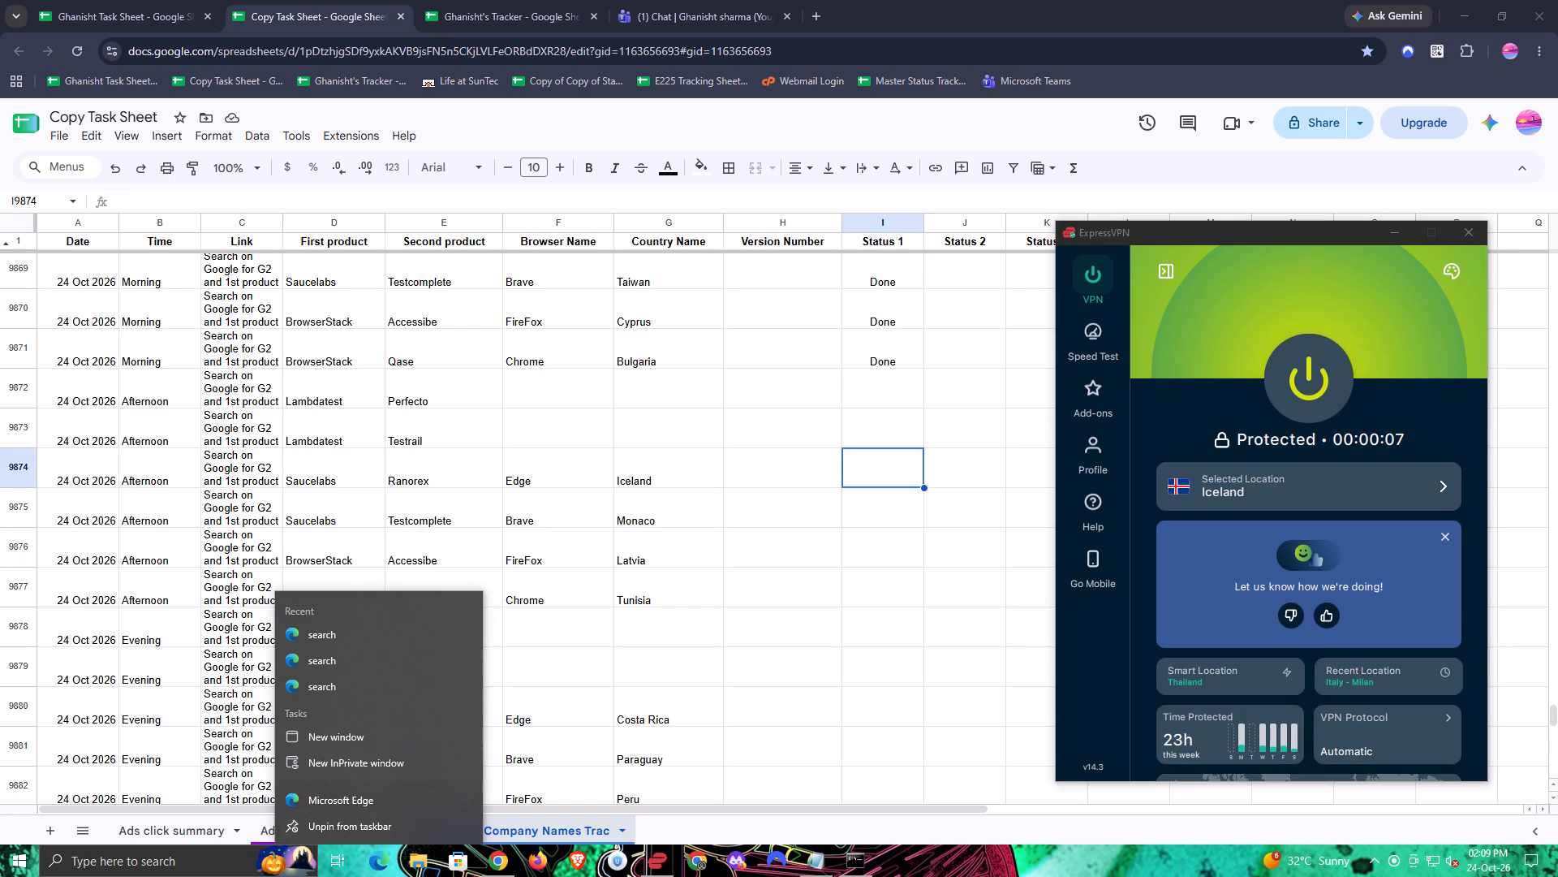
click(365, 771)
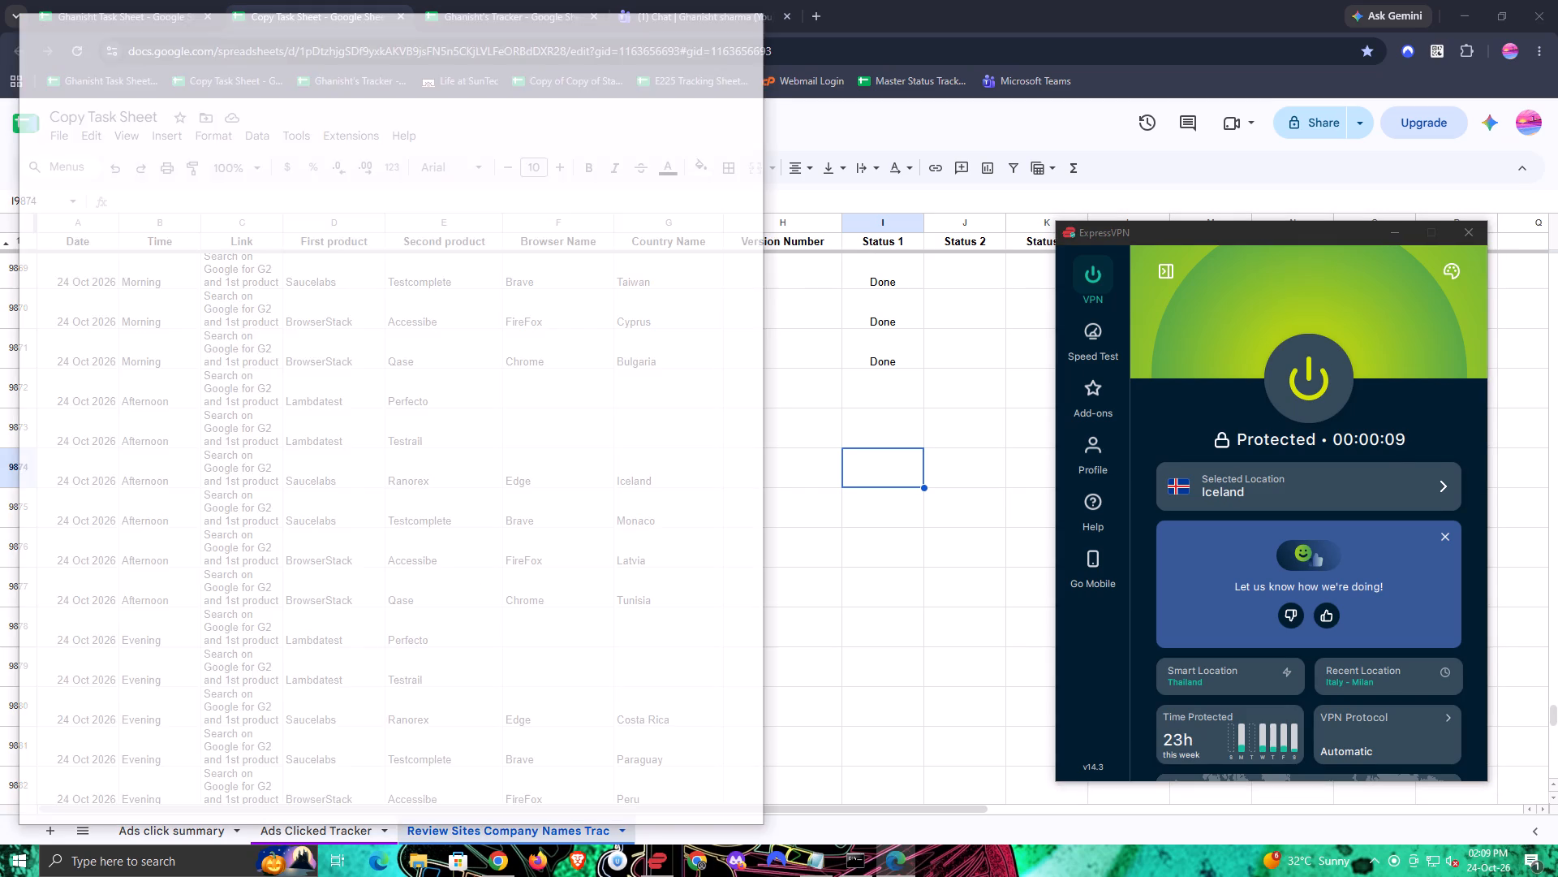
click(1464, 808)
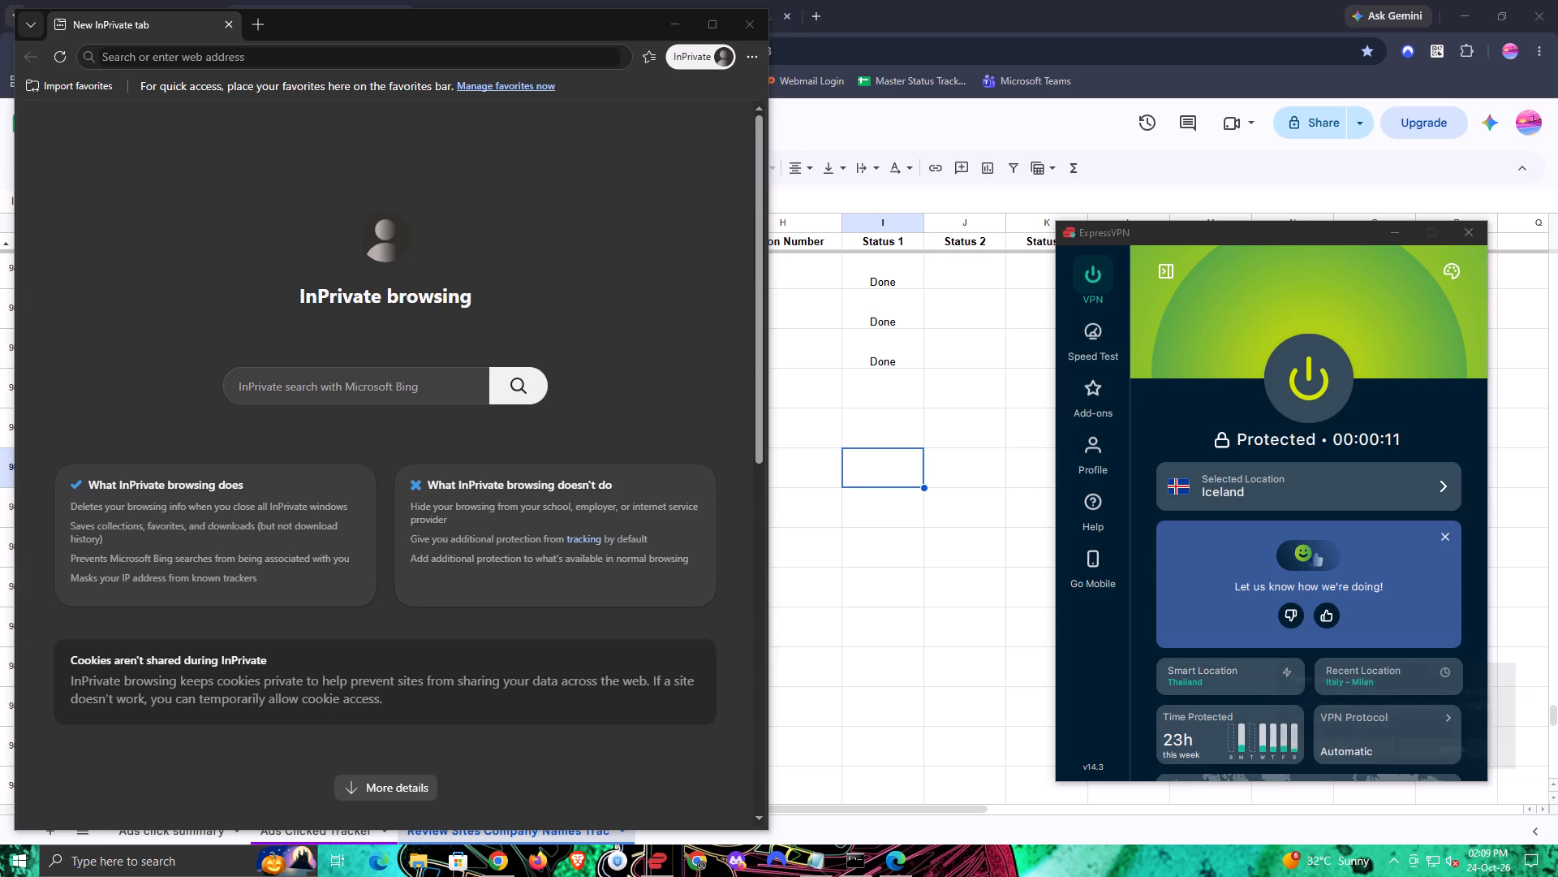
click(278, 53)
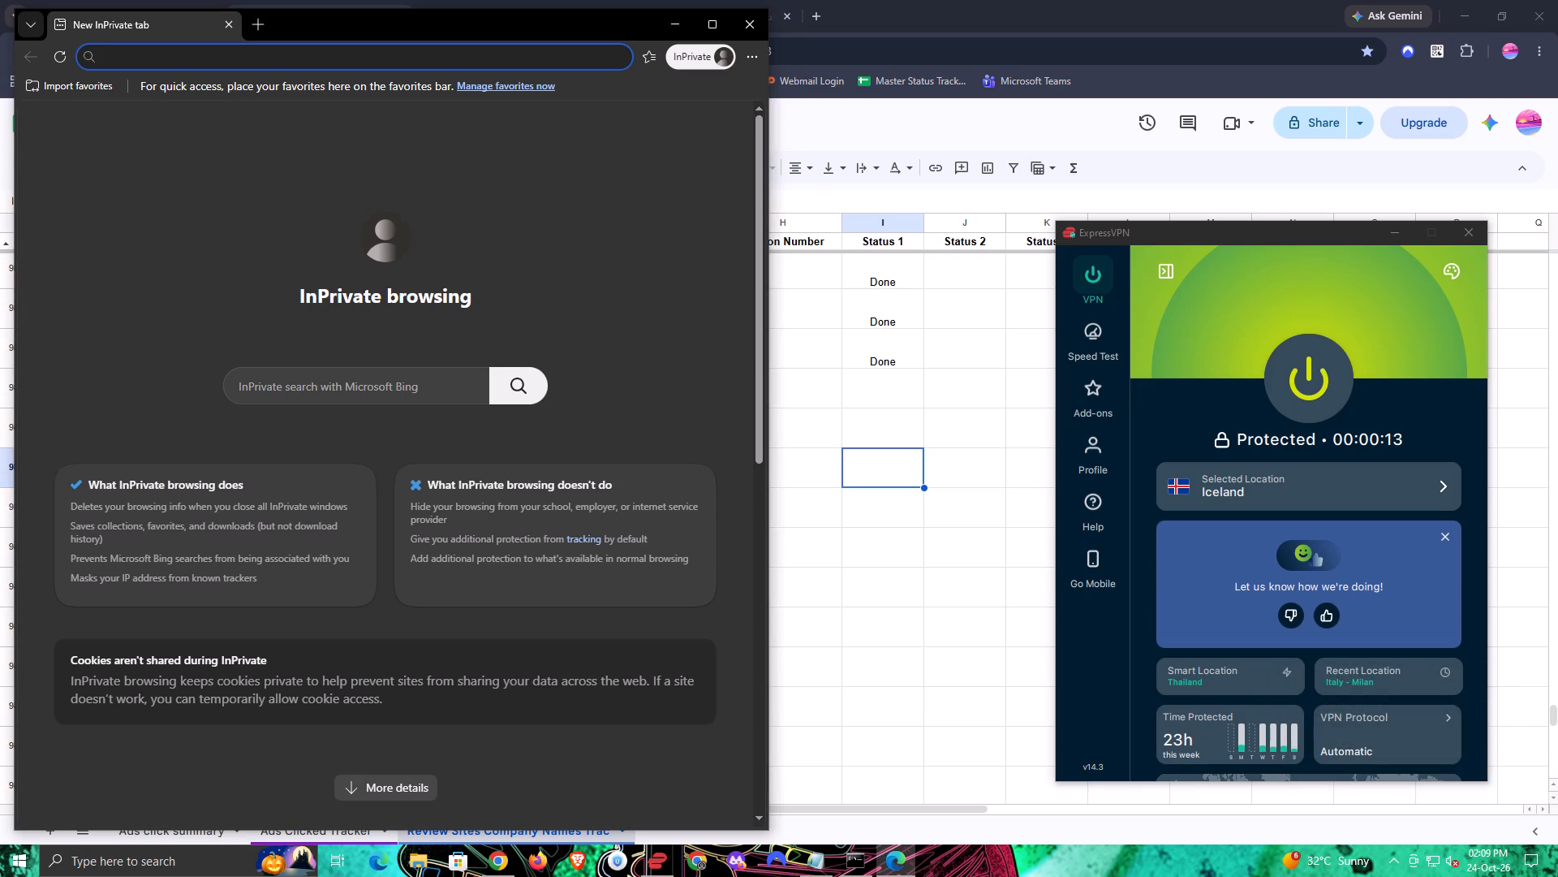
text(po)
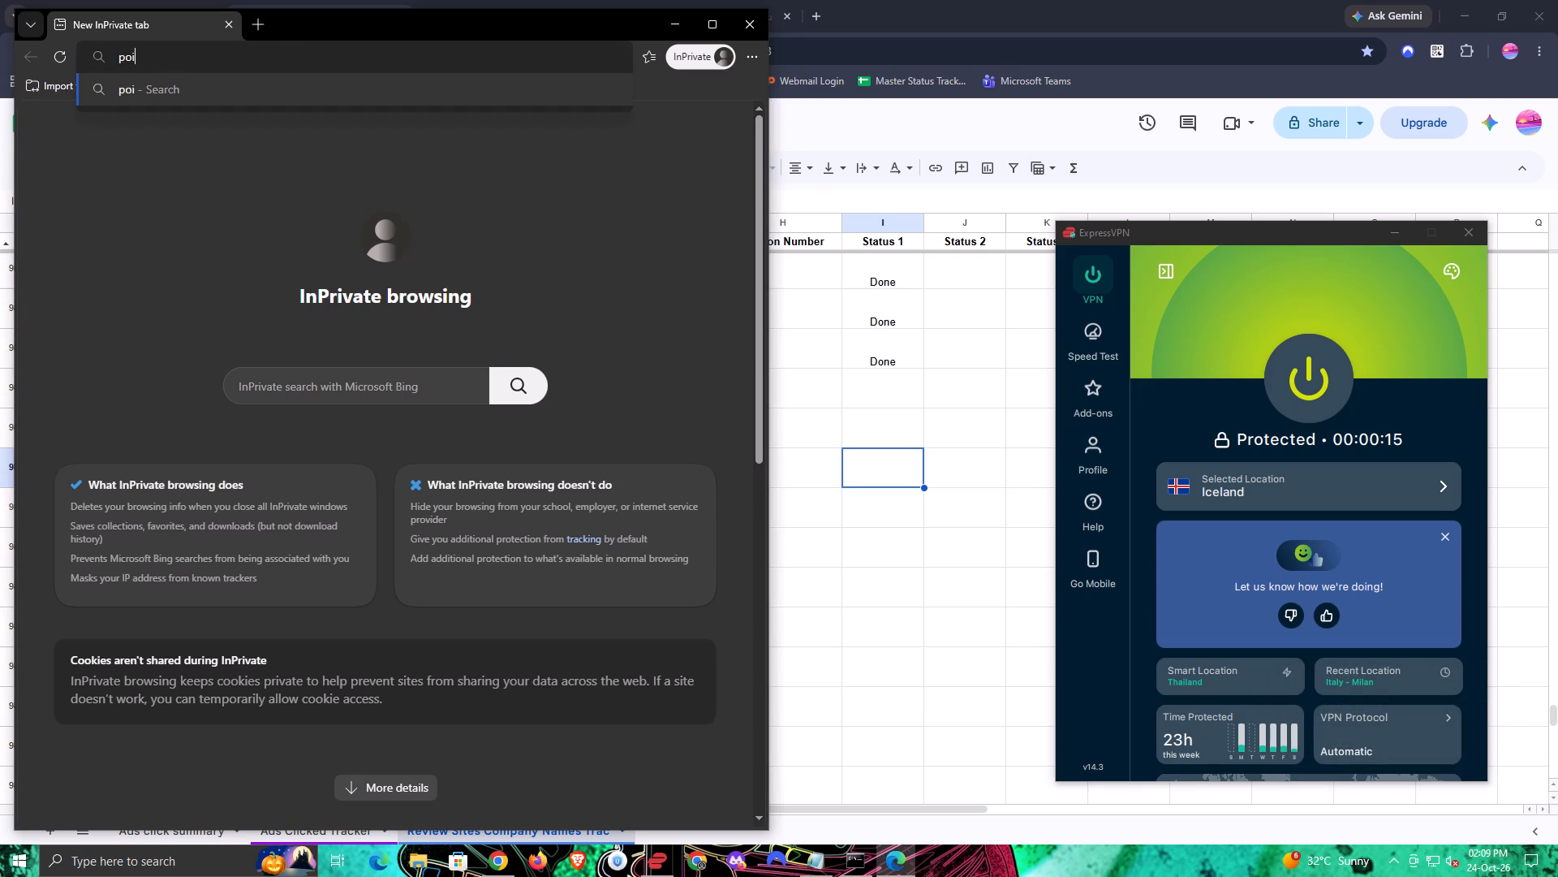
key(i)
key(BackSpace)
text(et)
key(Return)
key(Return)
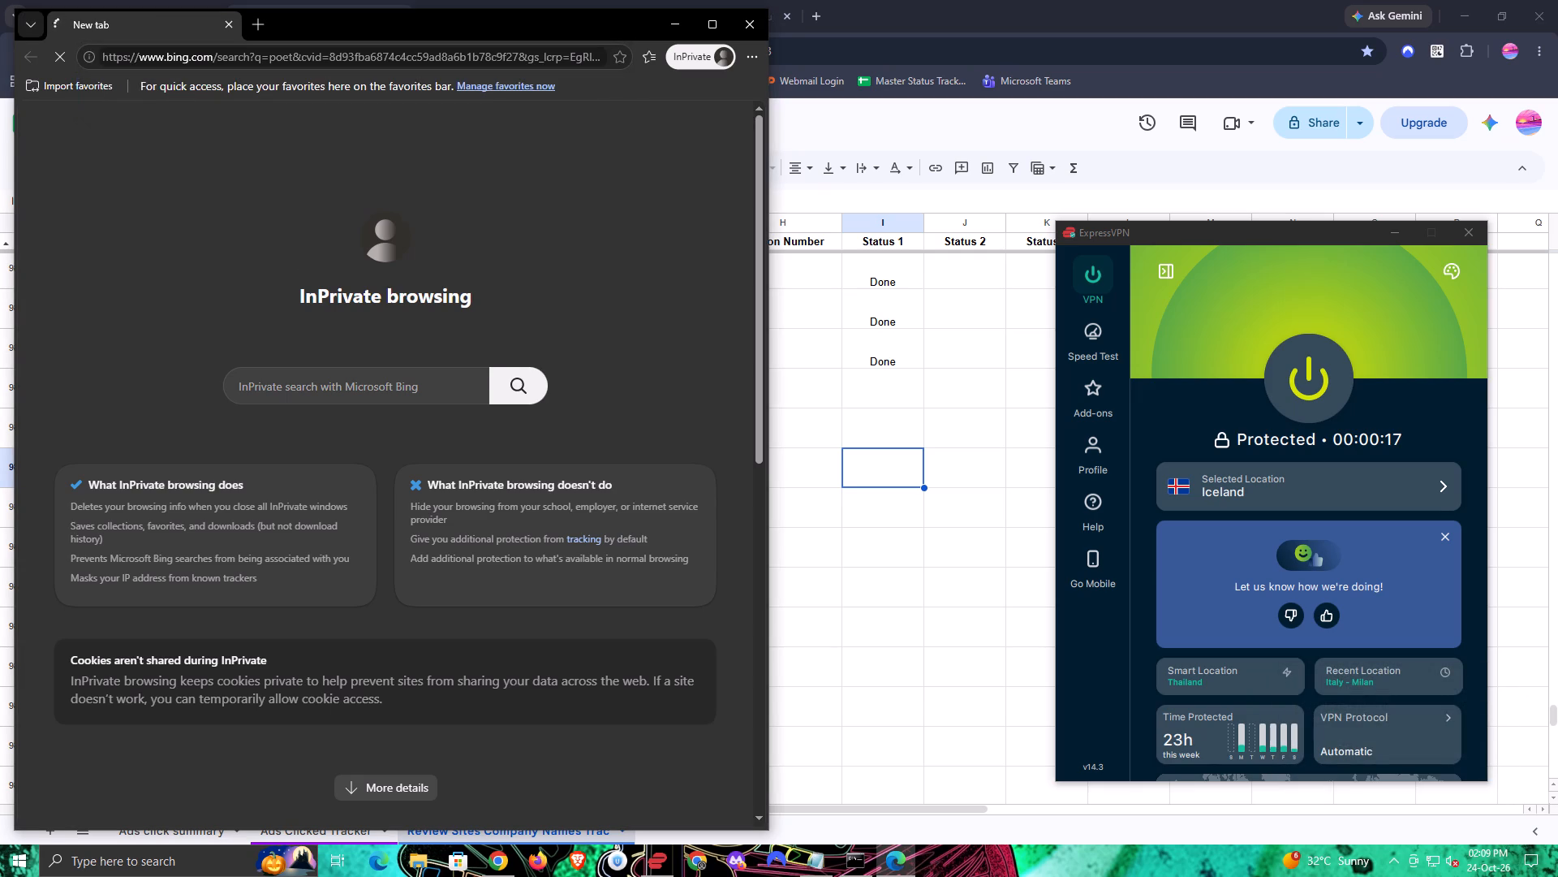
Maximize the InPrivate window and replace the search query with "novekl".
click(703, 27)
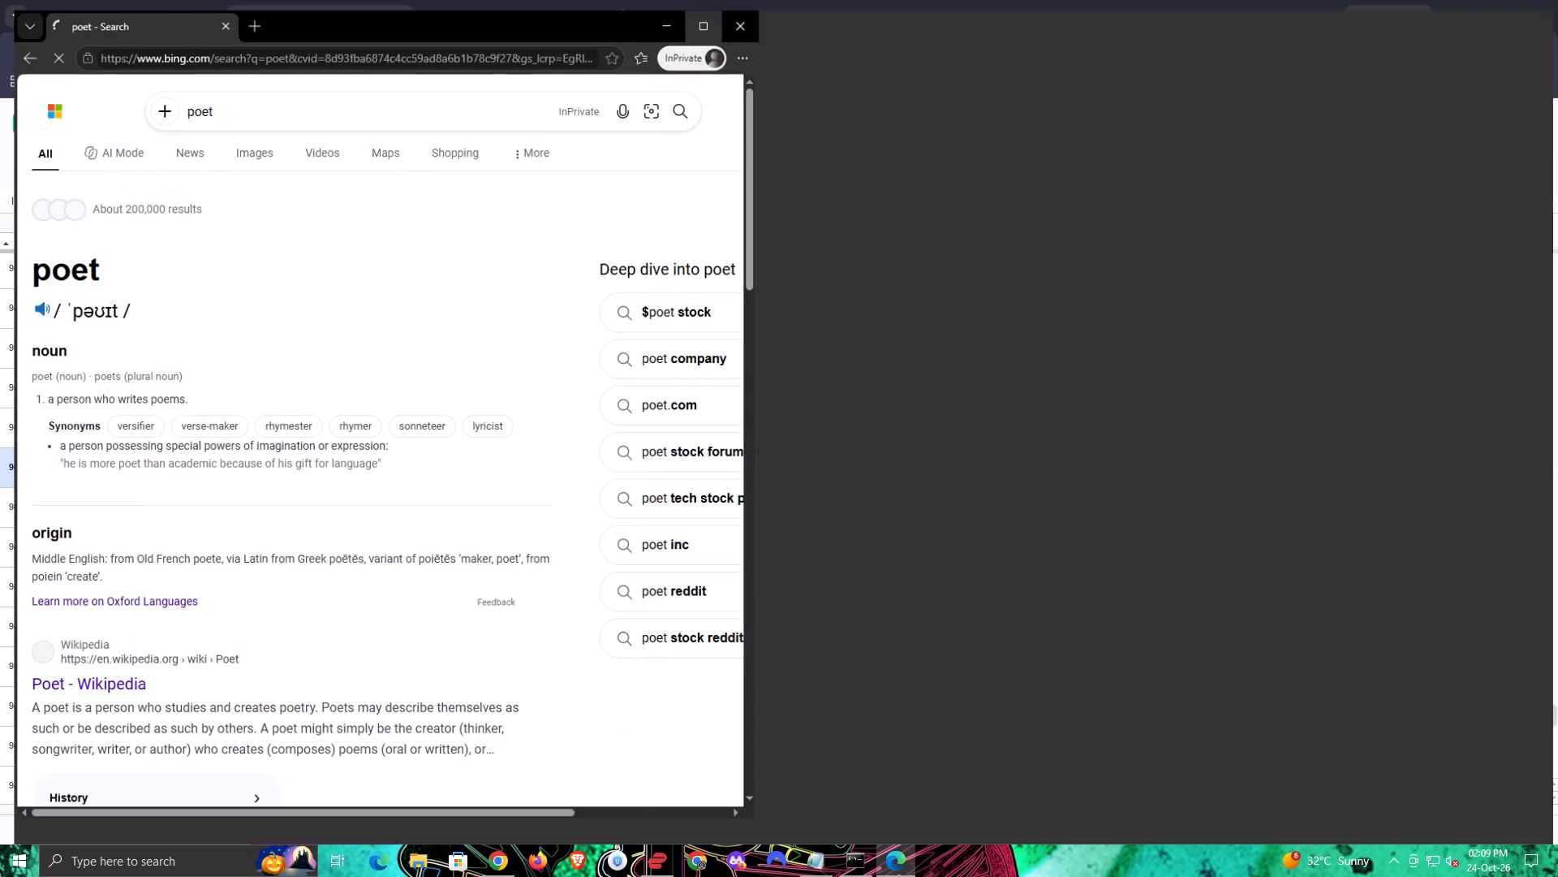
click(351, 93)
drag(317, 113, 84, 123)
text(novekl)
key(Return)
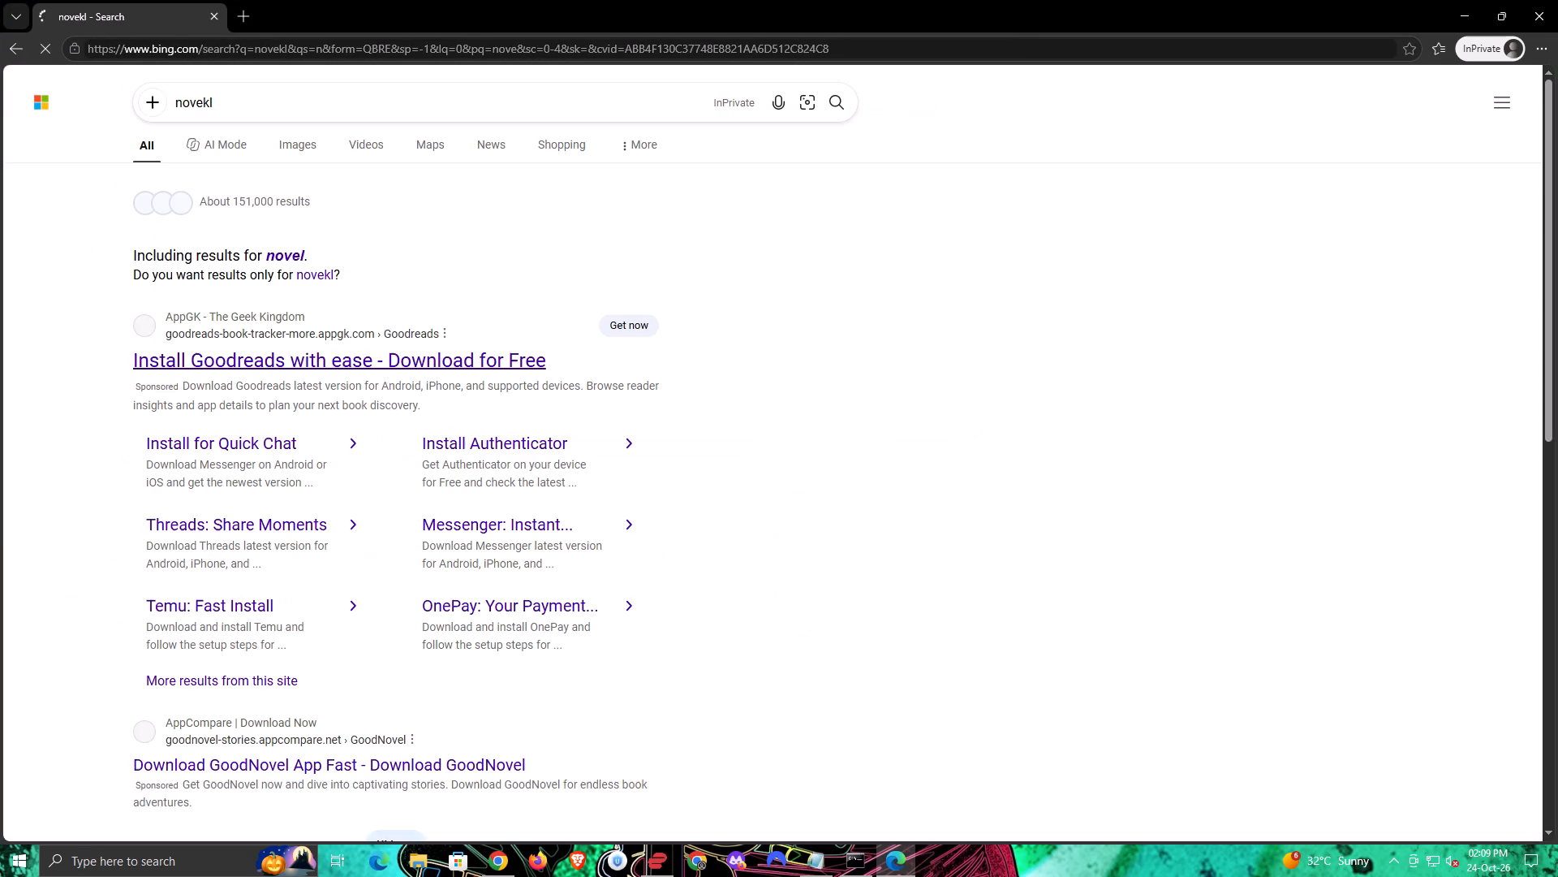
Search for "app android" in place of the current query and close the InPrivate window.
drag(263, 110, 0, 90)
text(app a)
text(ndroid)
key(Return)
drag(1557, 0, 1550, 31)
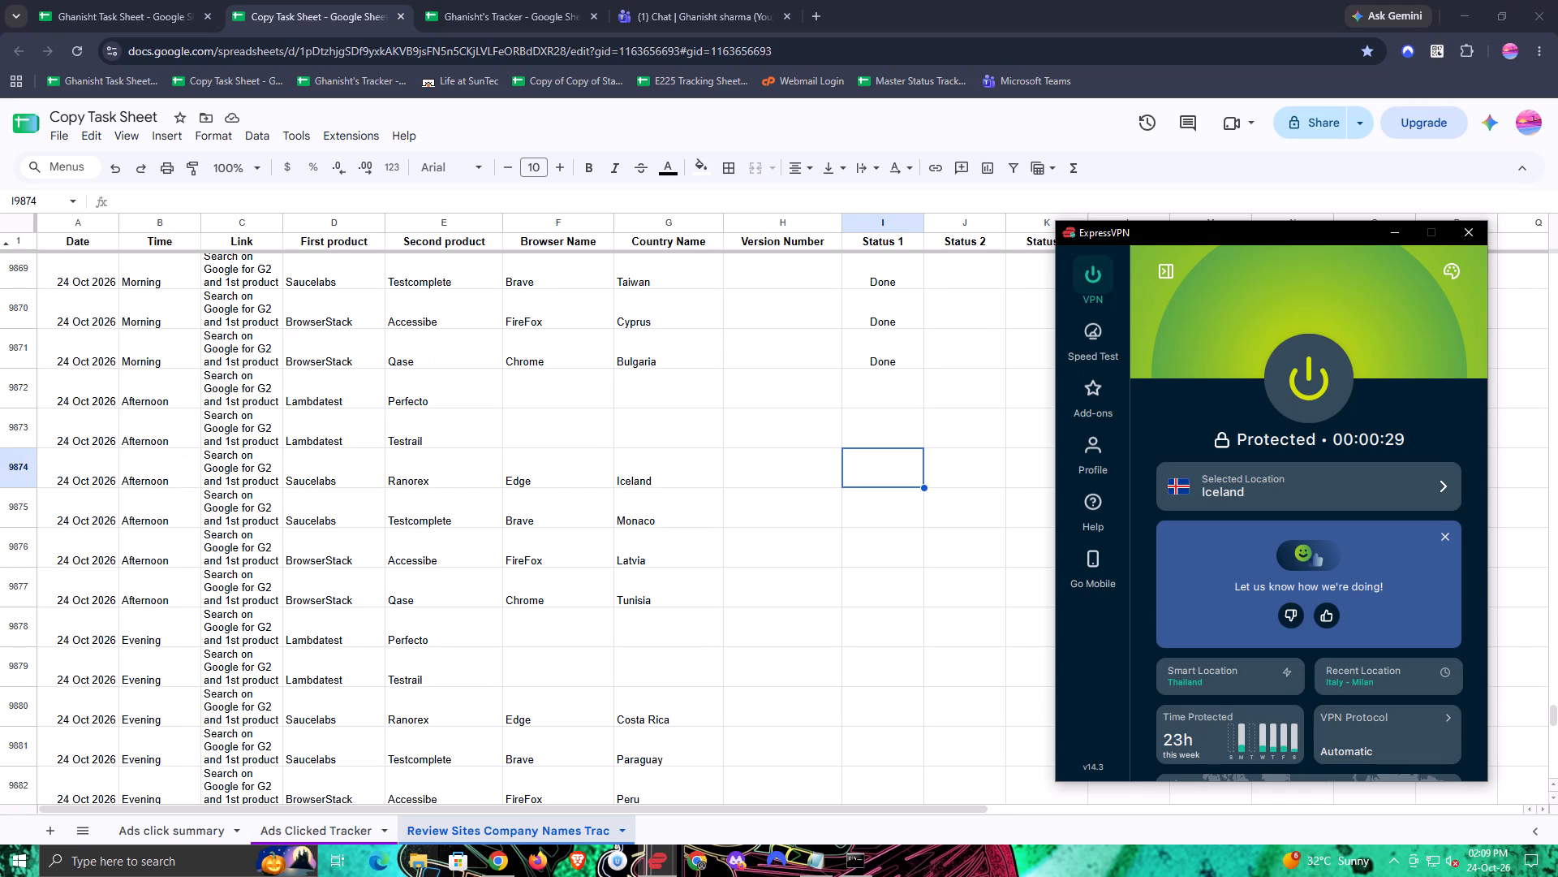
Open a new Microsoft Edge InPrivate window.
right_click(377, 858)
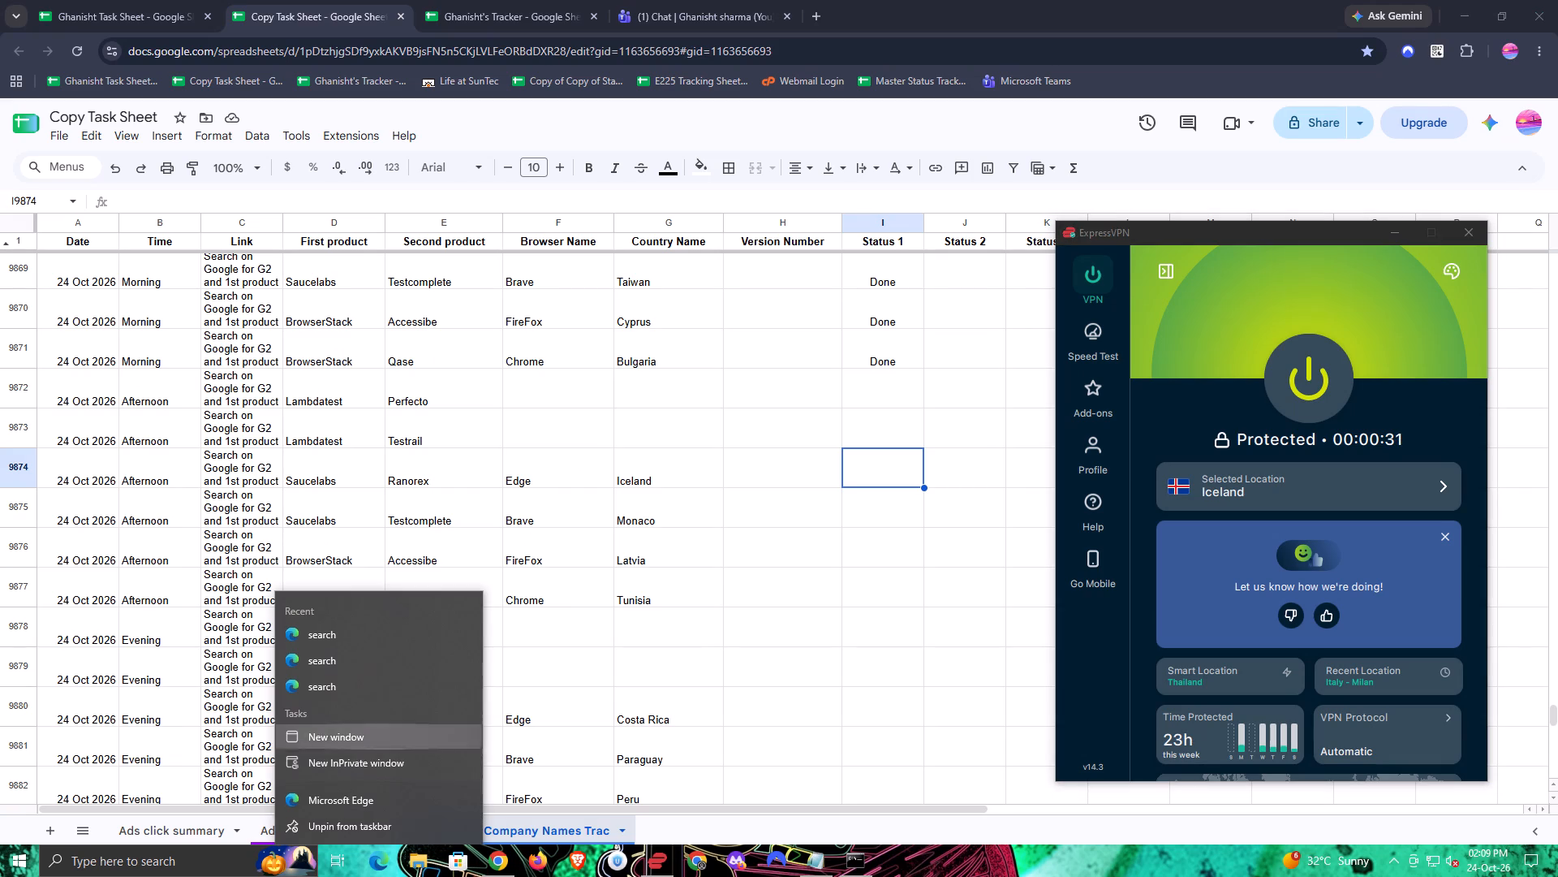
click(372, 759)
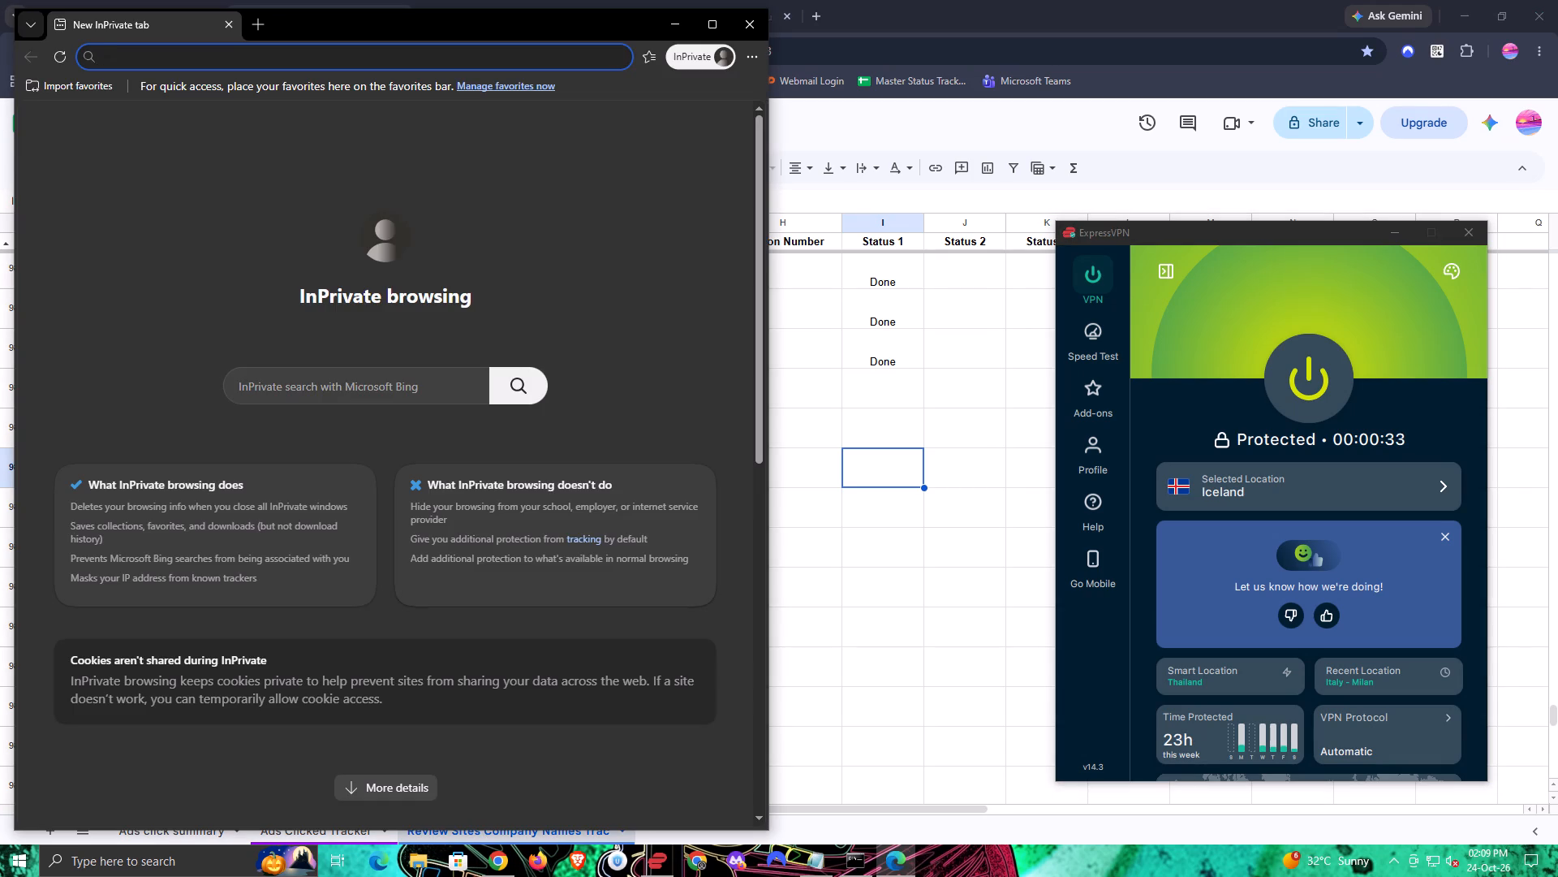
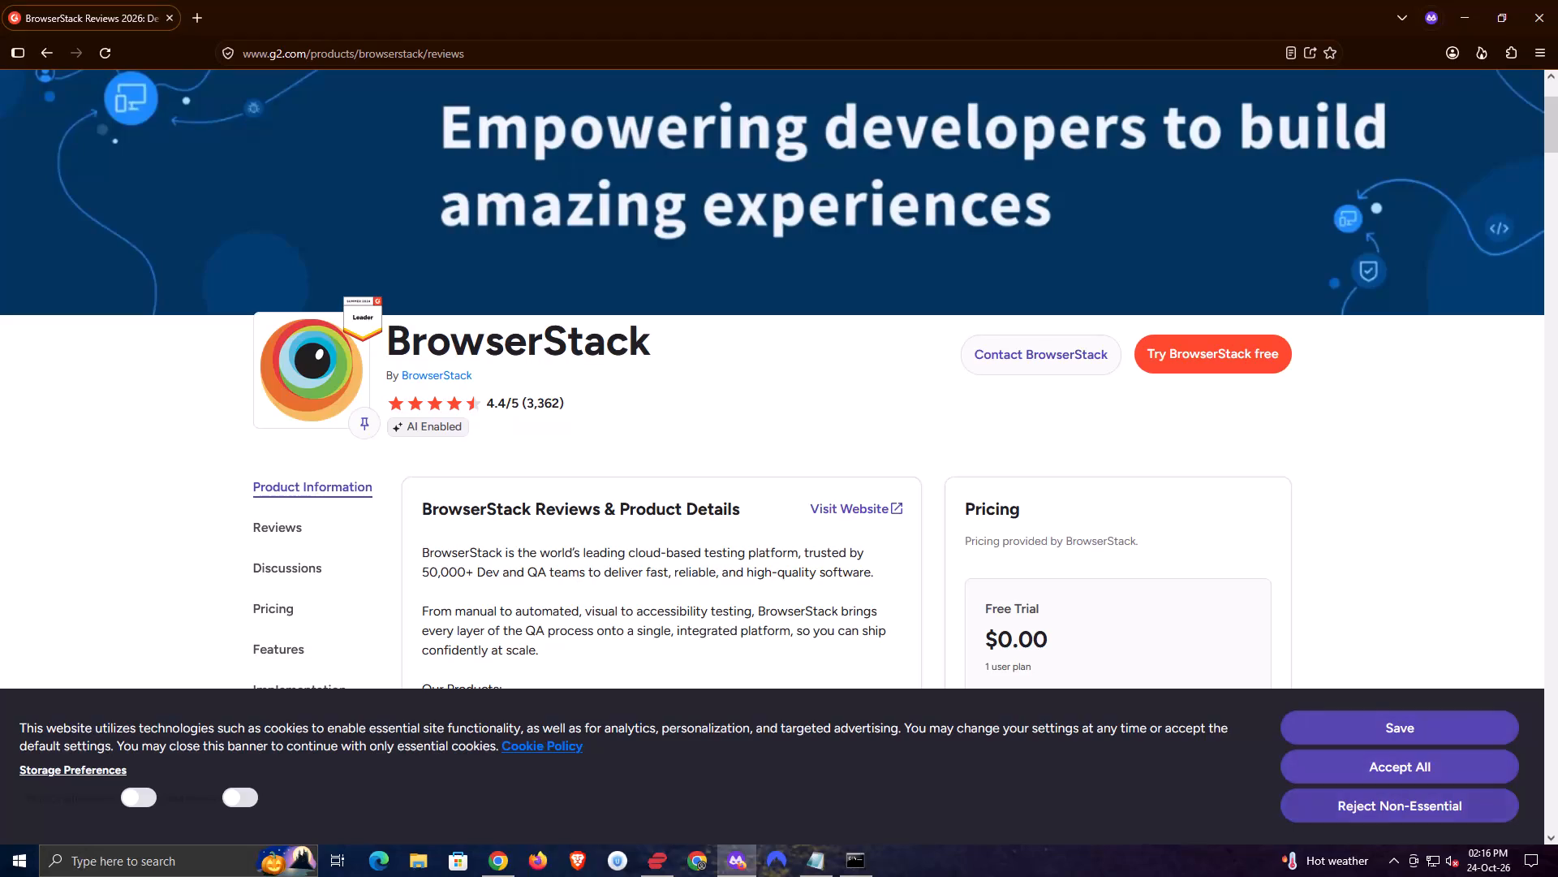
Reject non-essential cookies on BrowserStack's G2 page and open the accessiBe comparison from its Pricing section.
click(1375, 806)
click(295, 611)
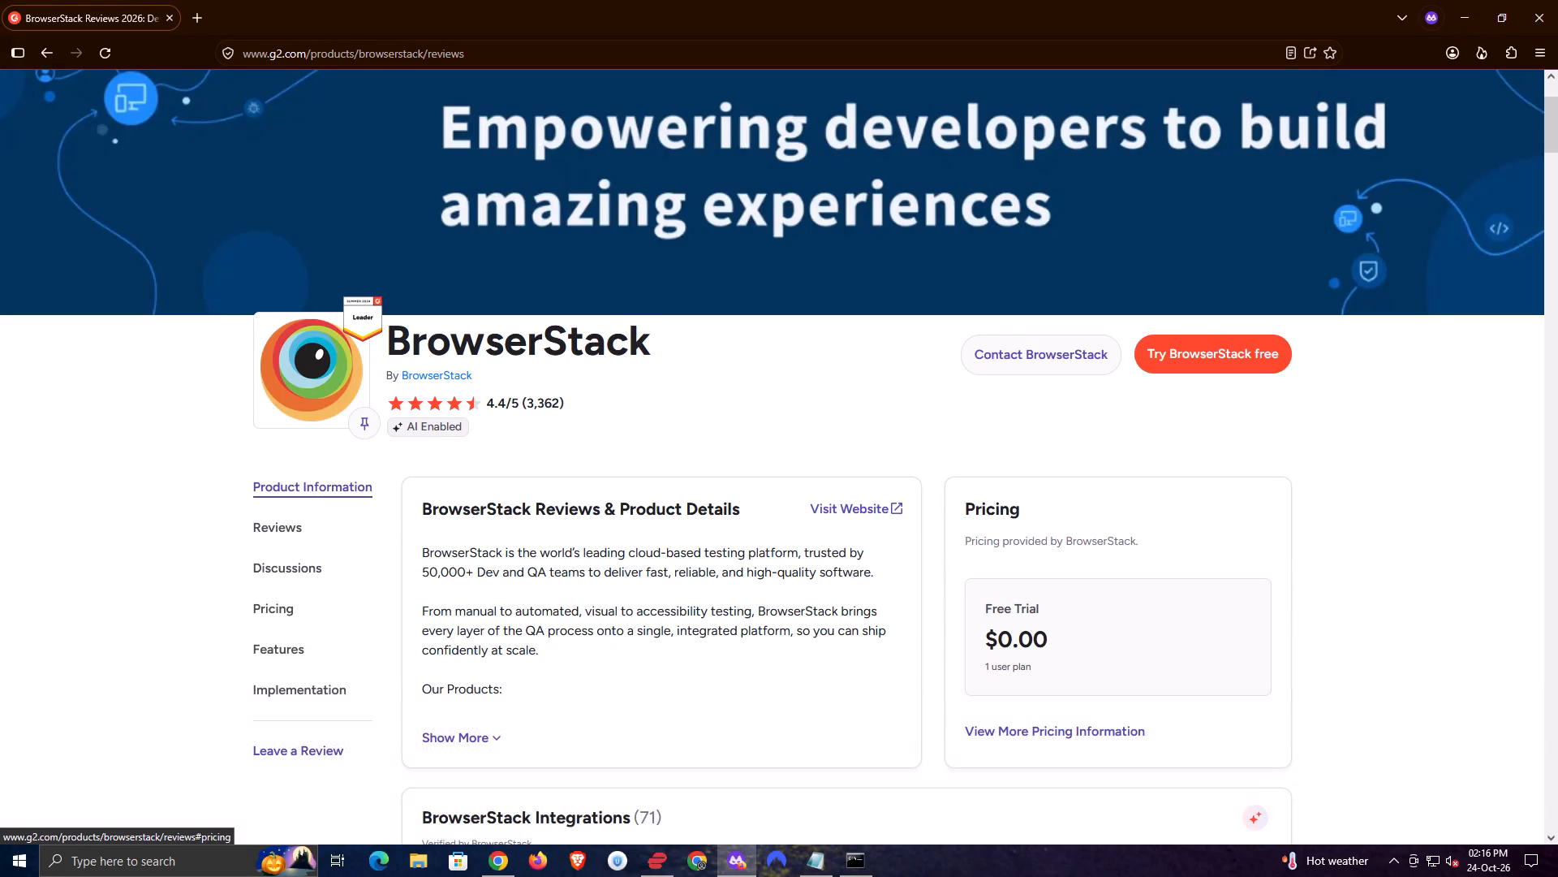
click(283, 611)
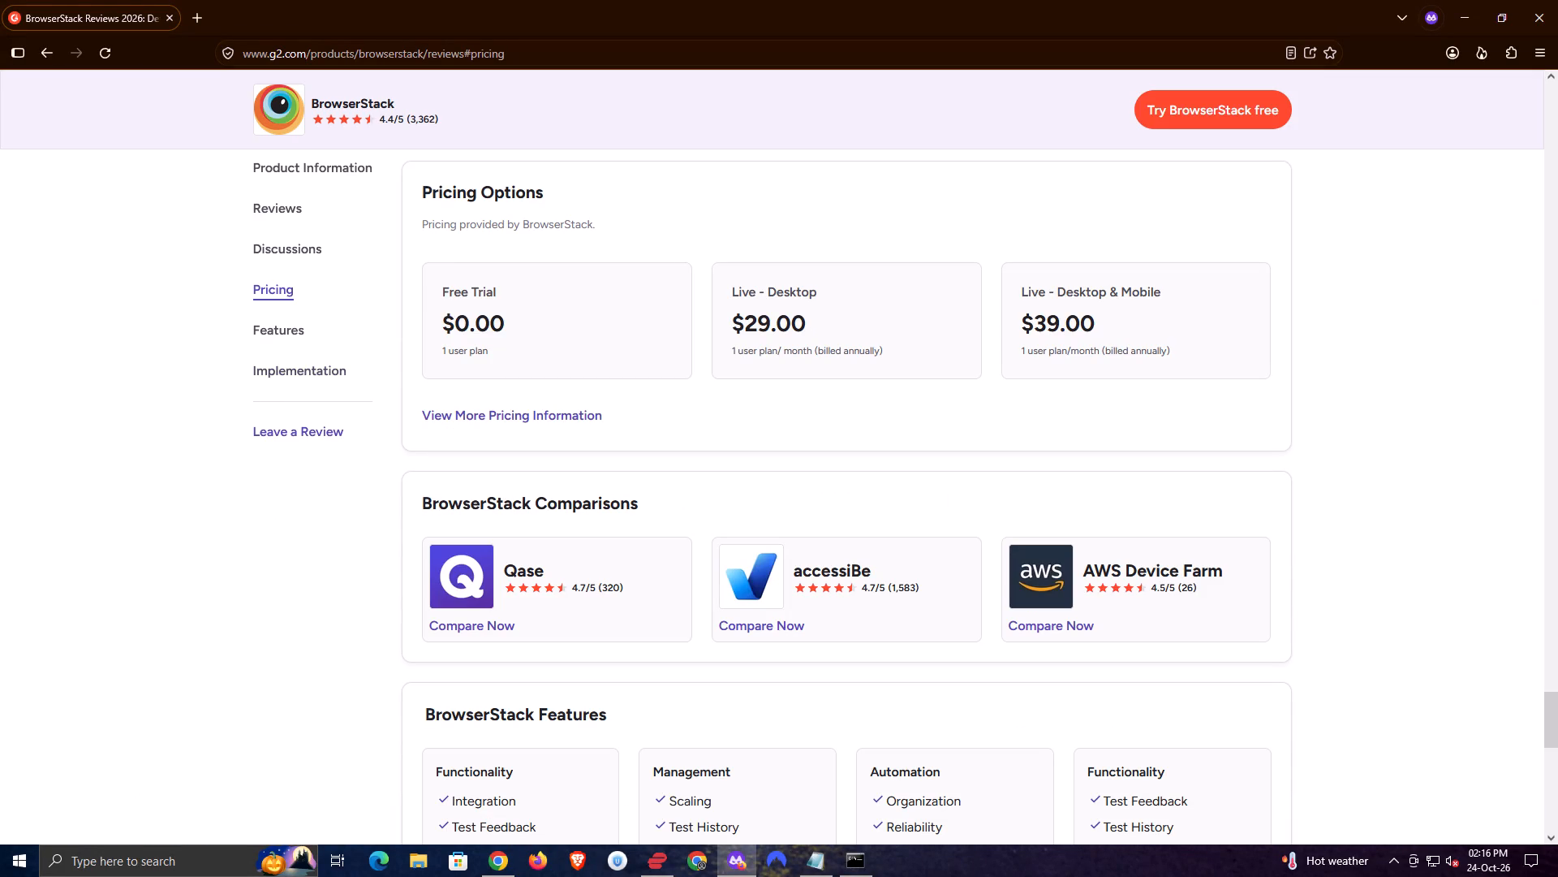
click(735, 626)
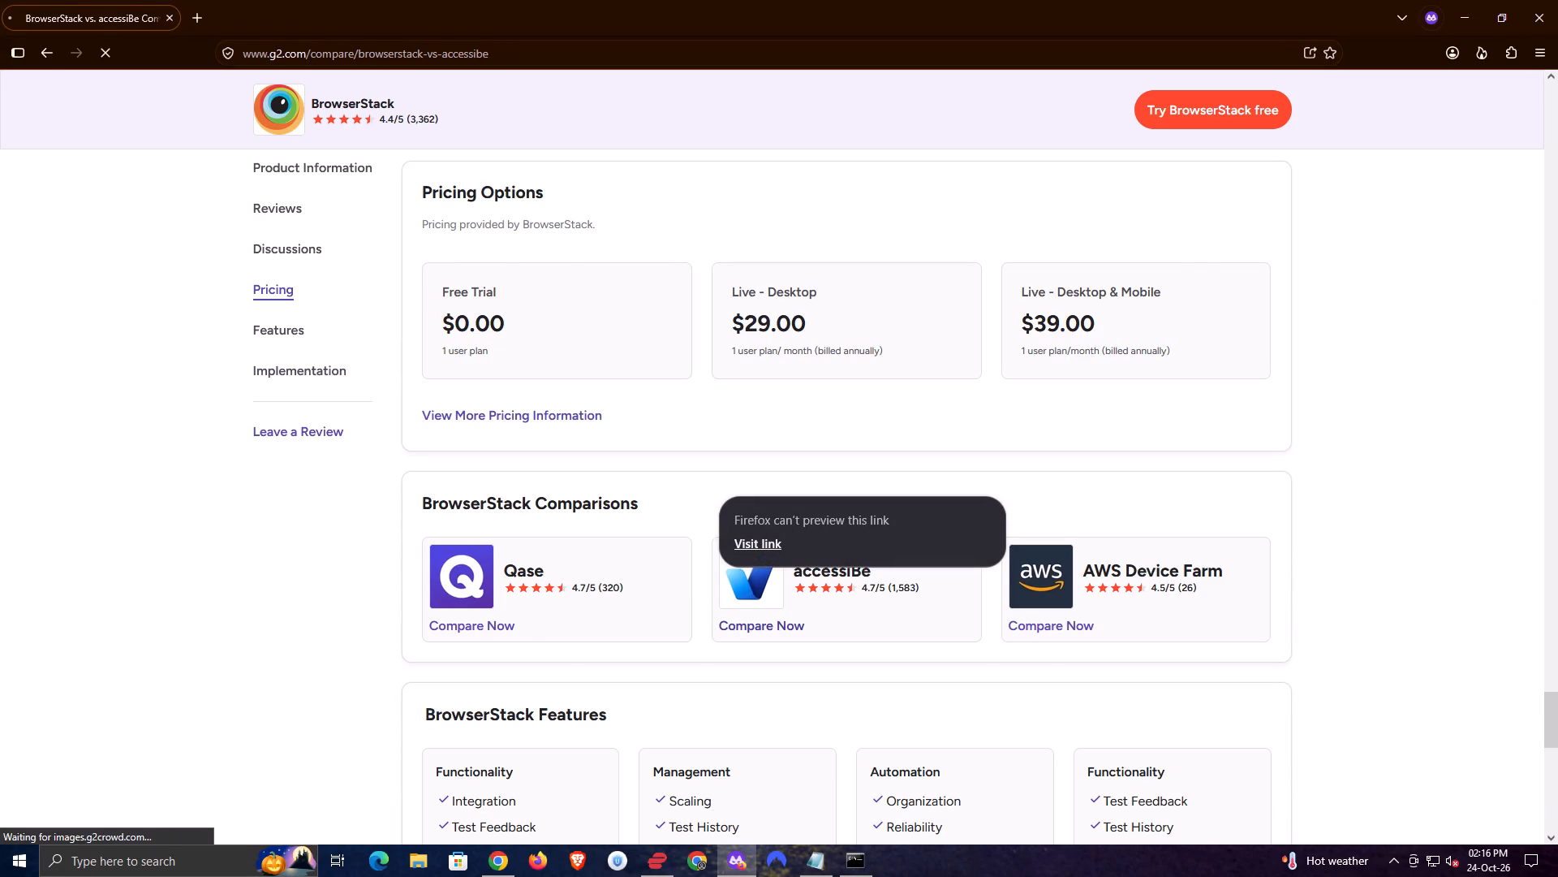
click(735, 626)
Look through the BrowserStack vs. accessiBe comparison, from pricing insights down to the feature category ratings.
scroll(591, 603, down, 5)
scroll(526, 659, down, 2)
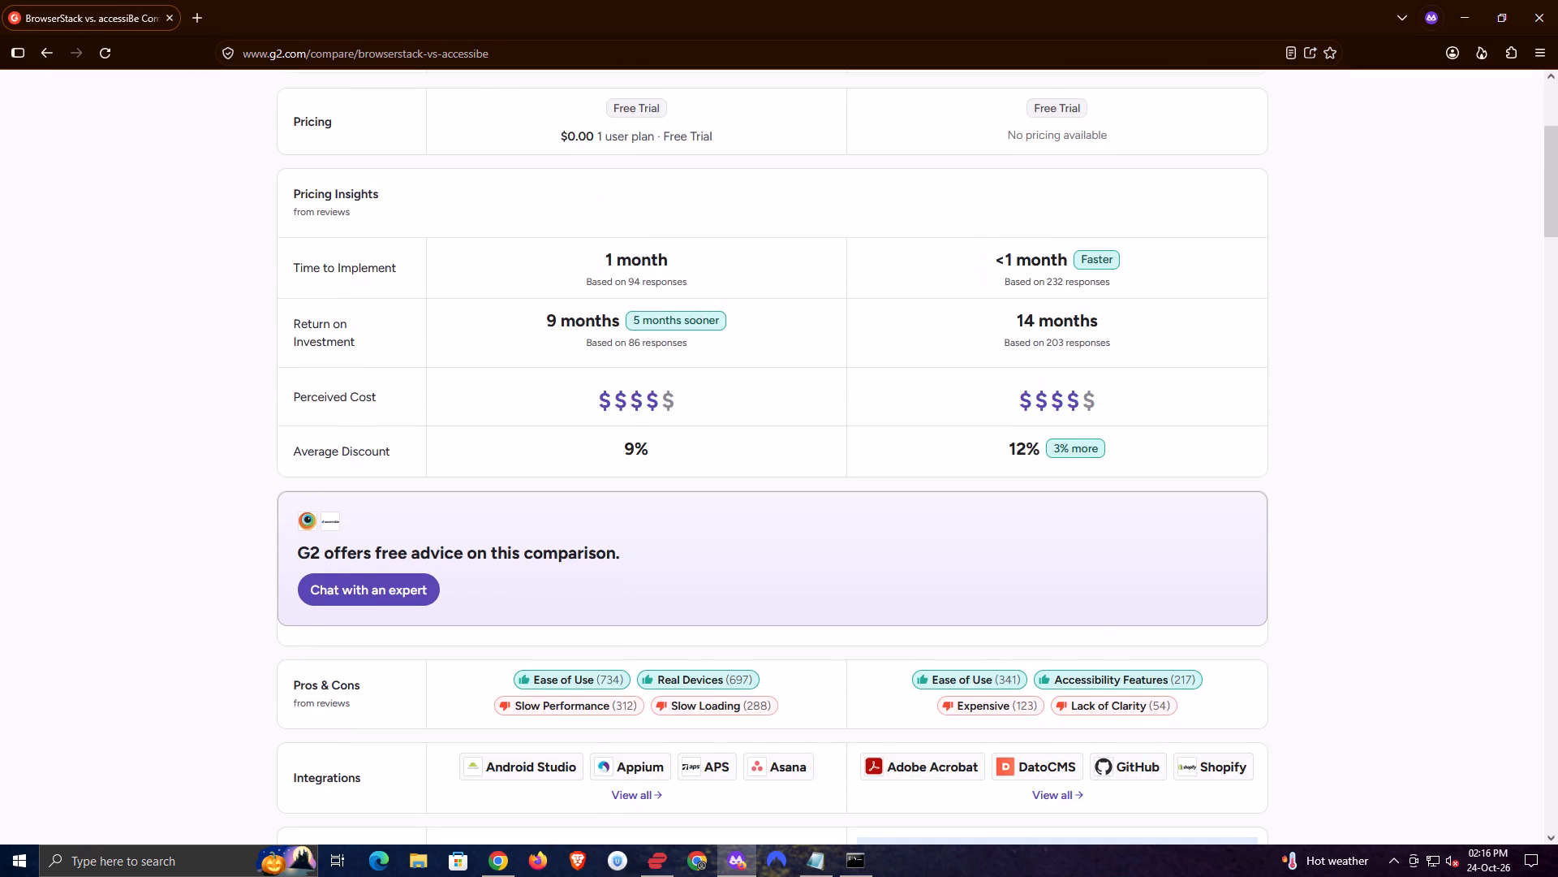
scroll(526, 659, down, 4)
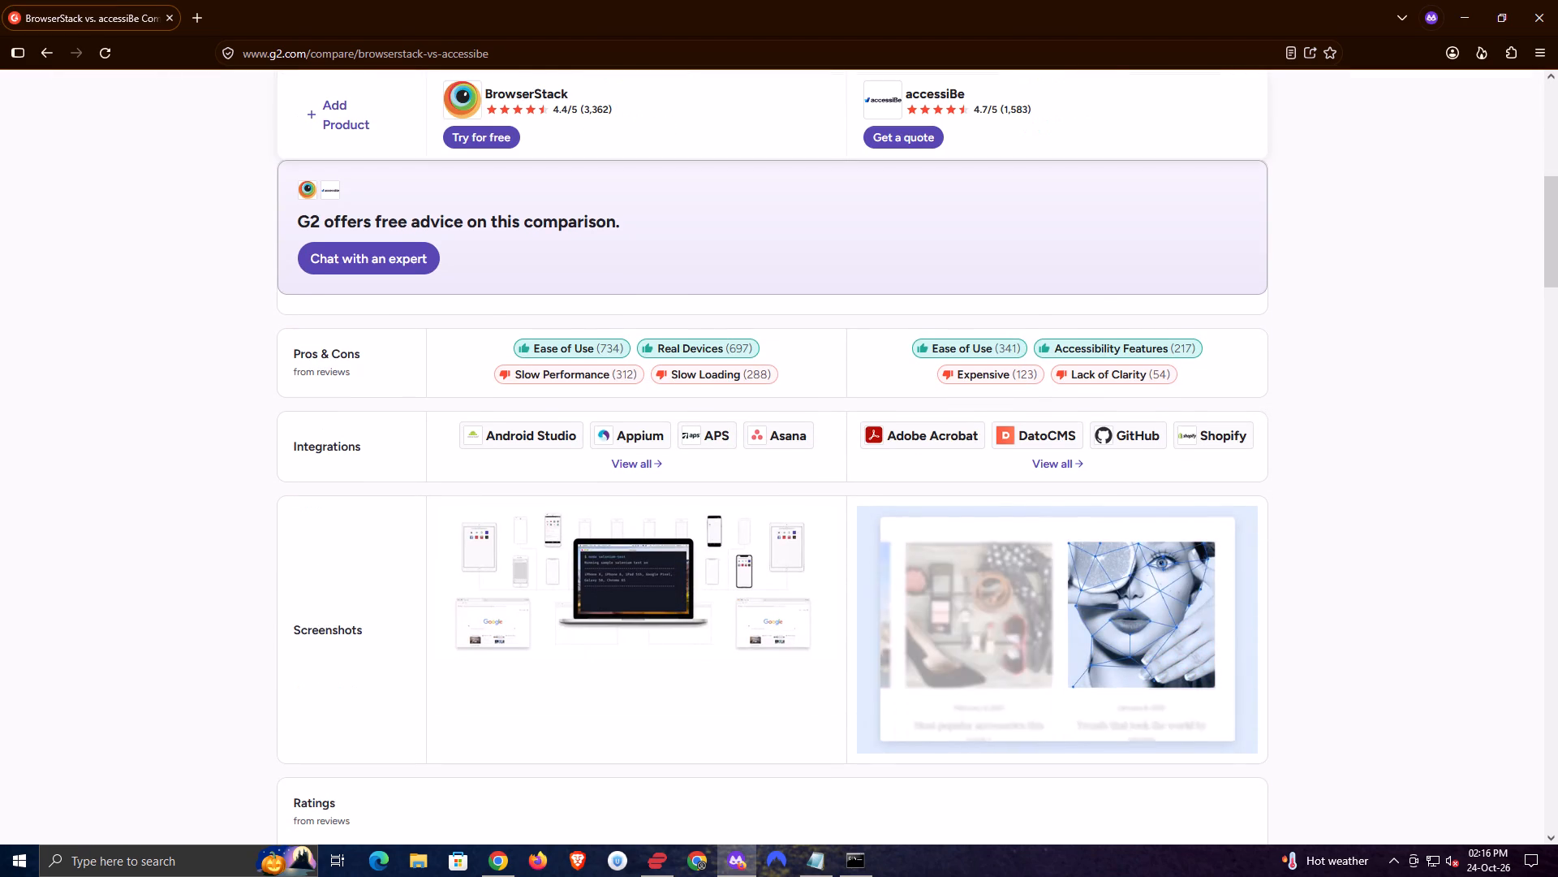
scroll(404, 478, down, 11)
scroll(476, 482, down, 10)
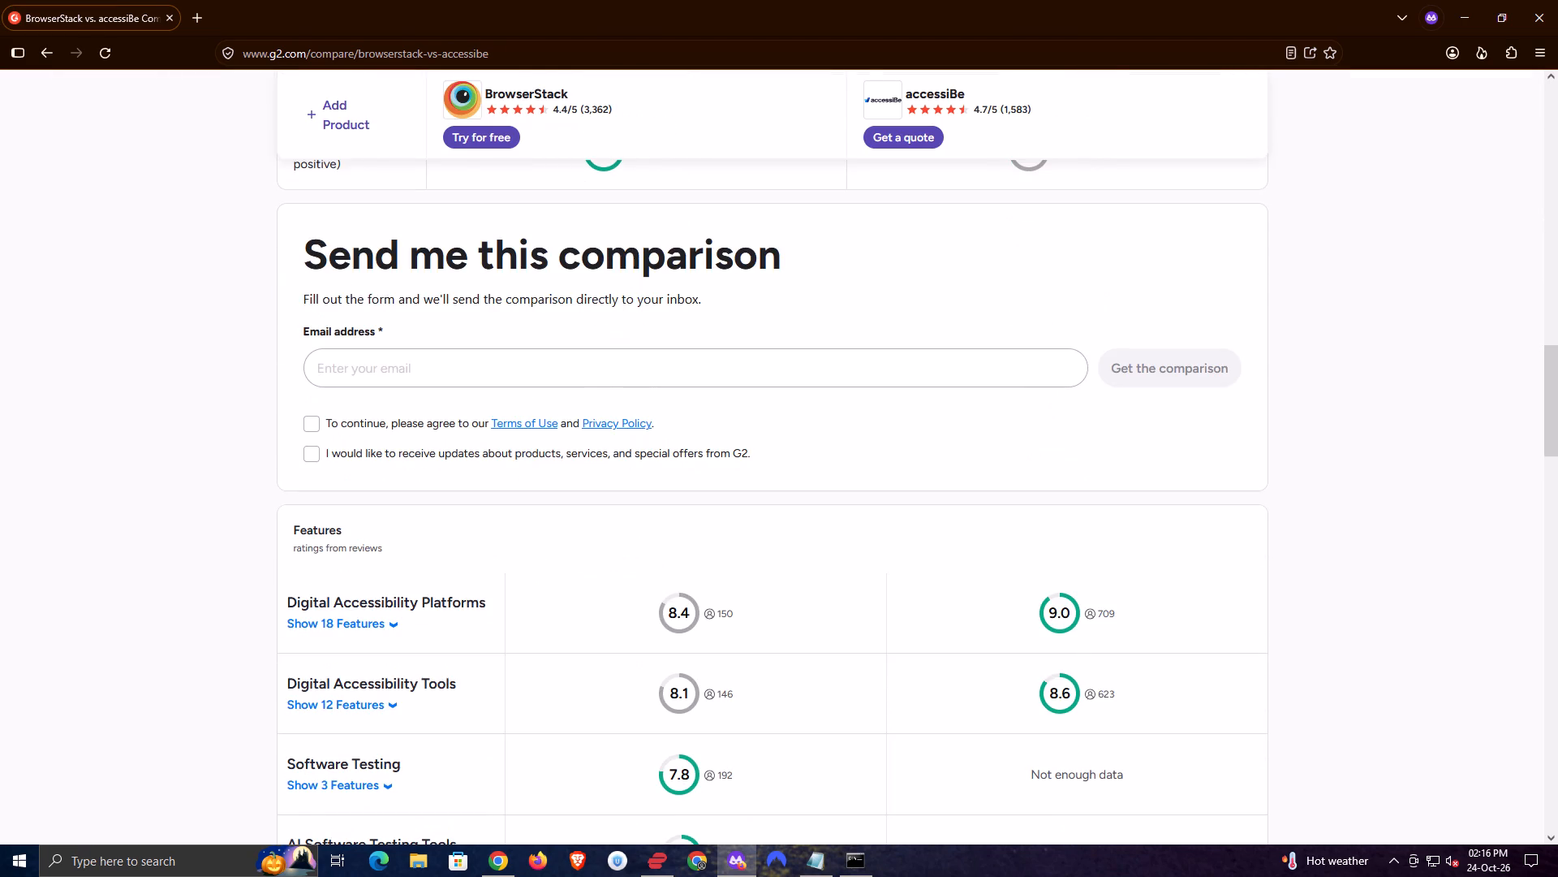
scroll(377, 487, down, 6)
scroll(311, 694, down, 5)
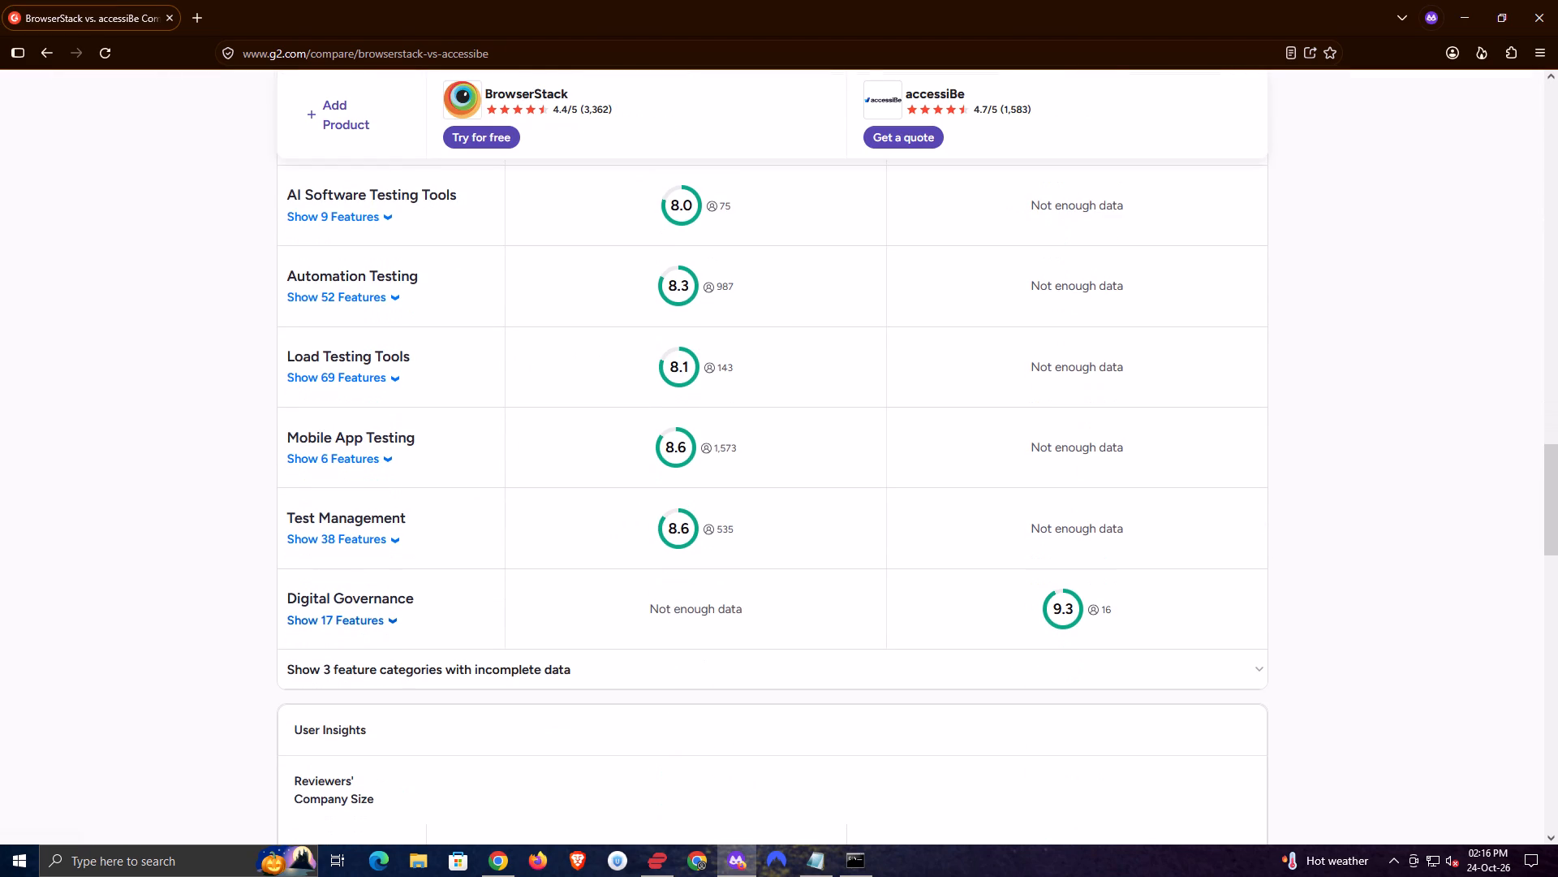
Expand the feature categories in the comparison's Features section, from Digital Governance up to Digital Accessibility Platforms.
click(373, 626)
click(362, 543)
click(367, 454)
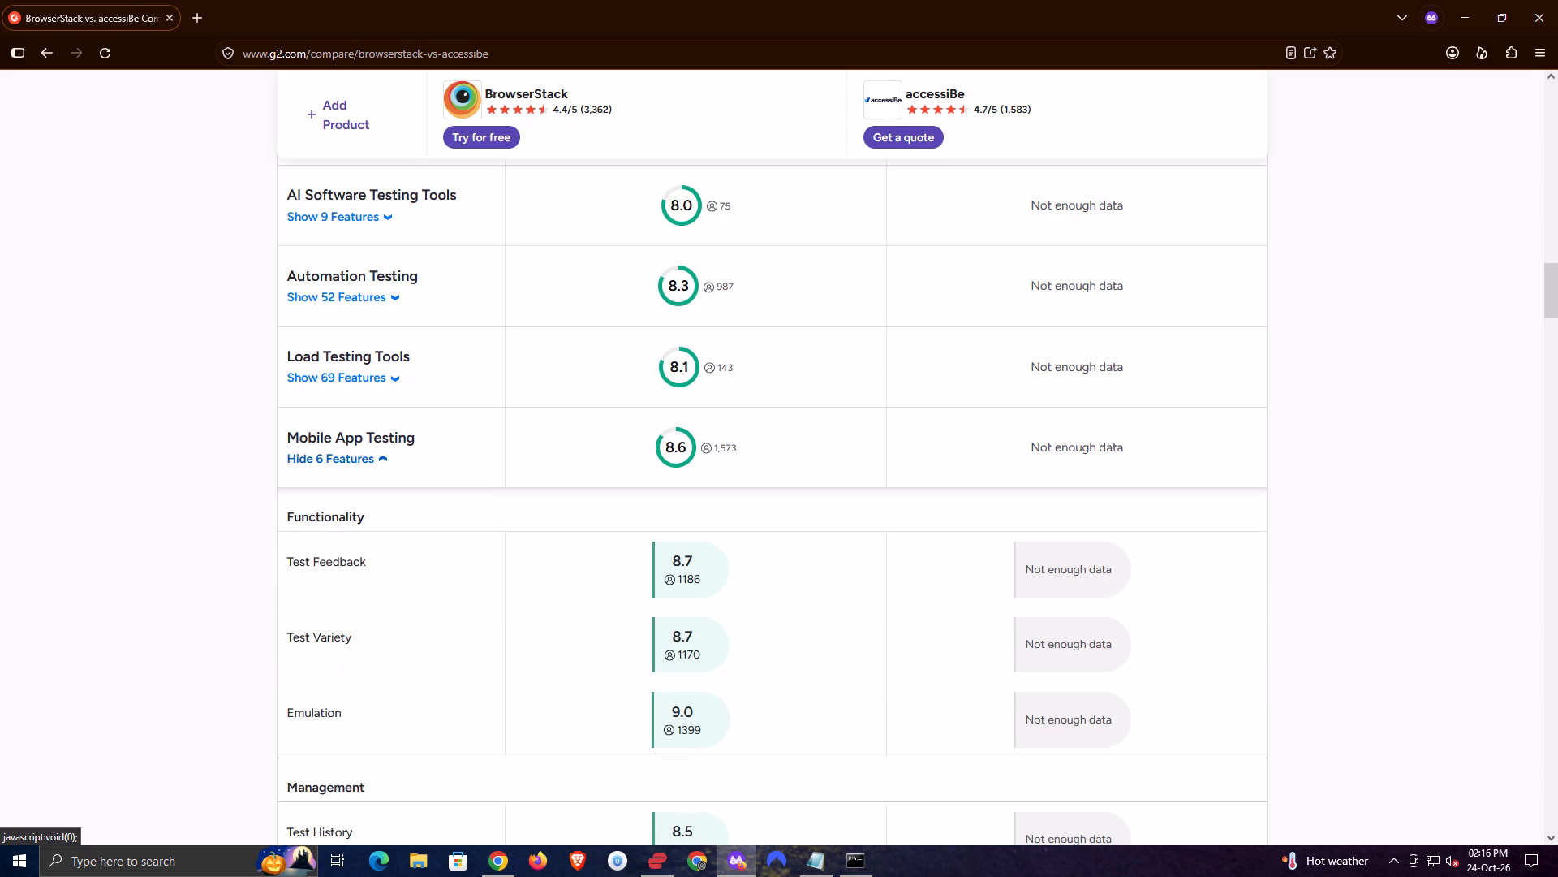
click(385, 381)
click(386, 297)
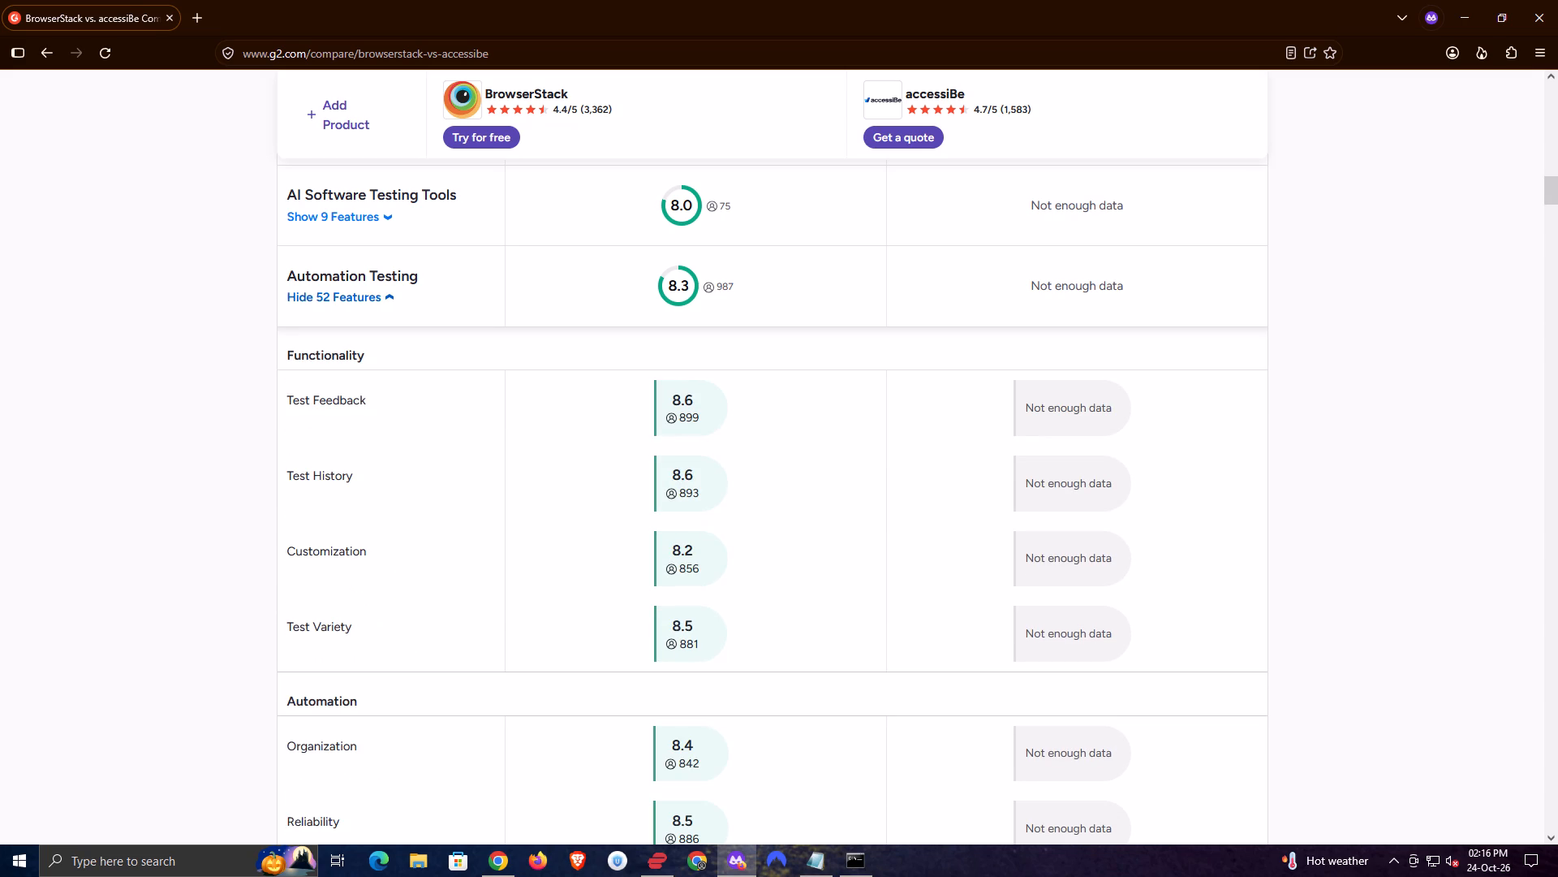
click(379, 210)
scroll(384, 319, up, 2)
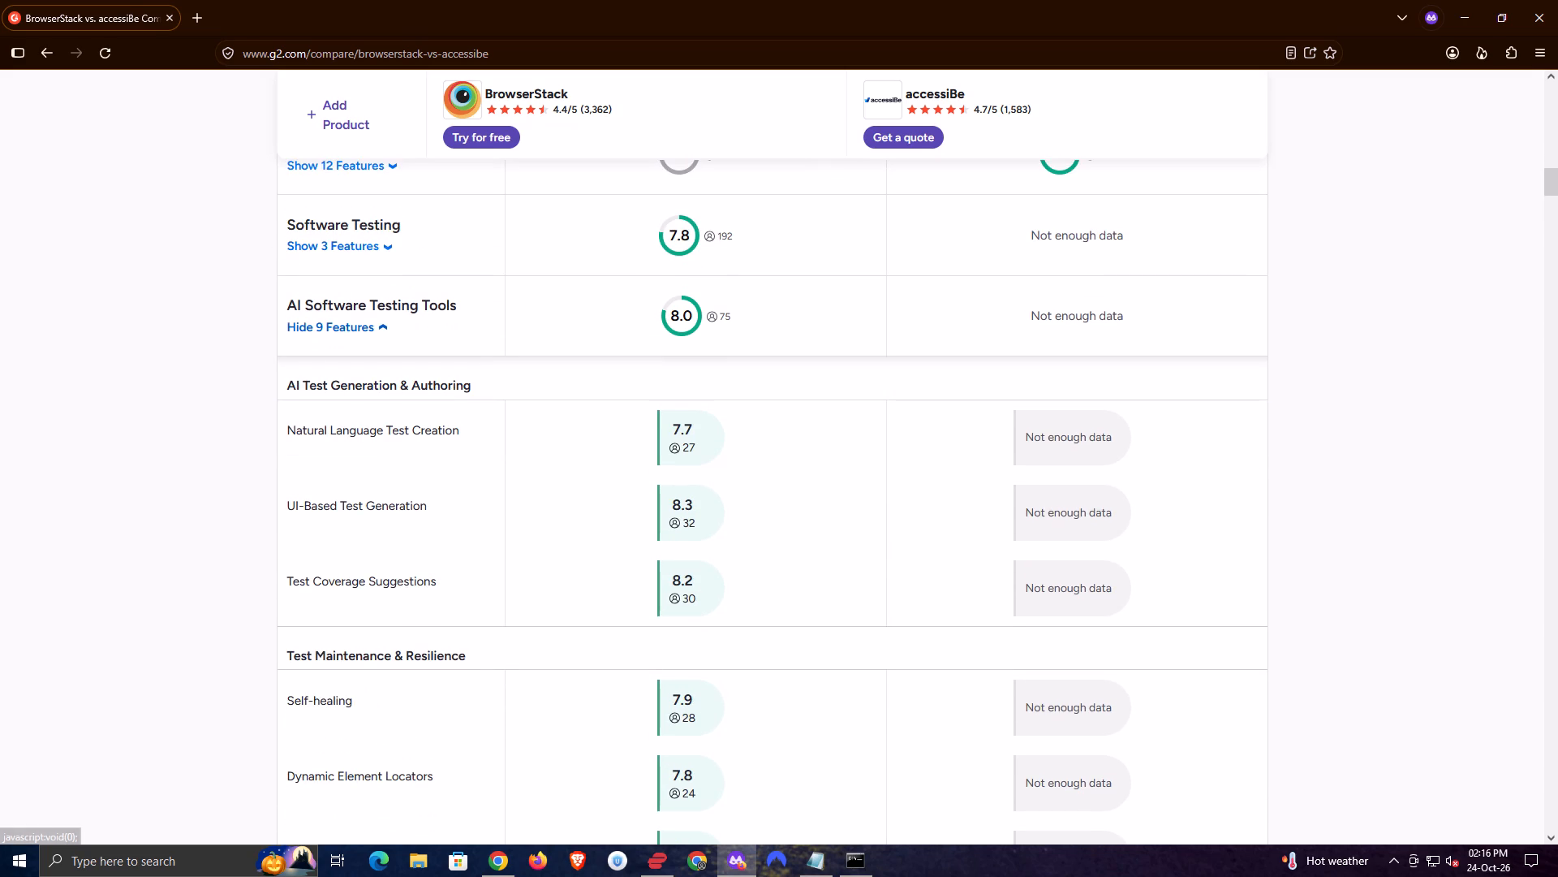
click(374, 243)
scroll(374, 283, up, 4)
click(373, 377)
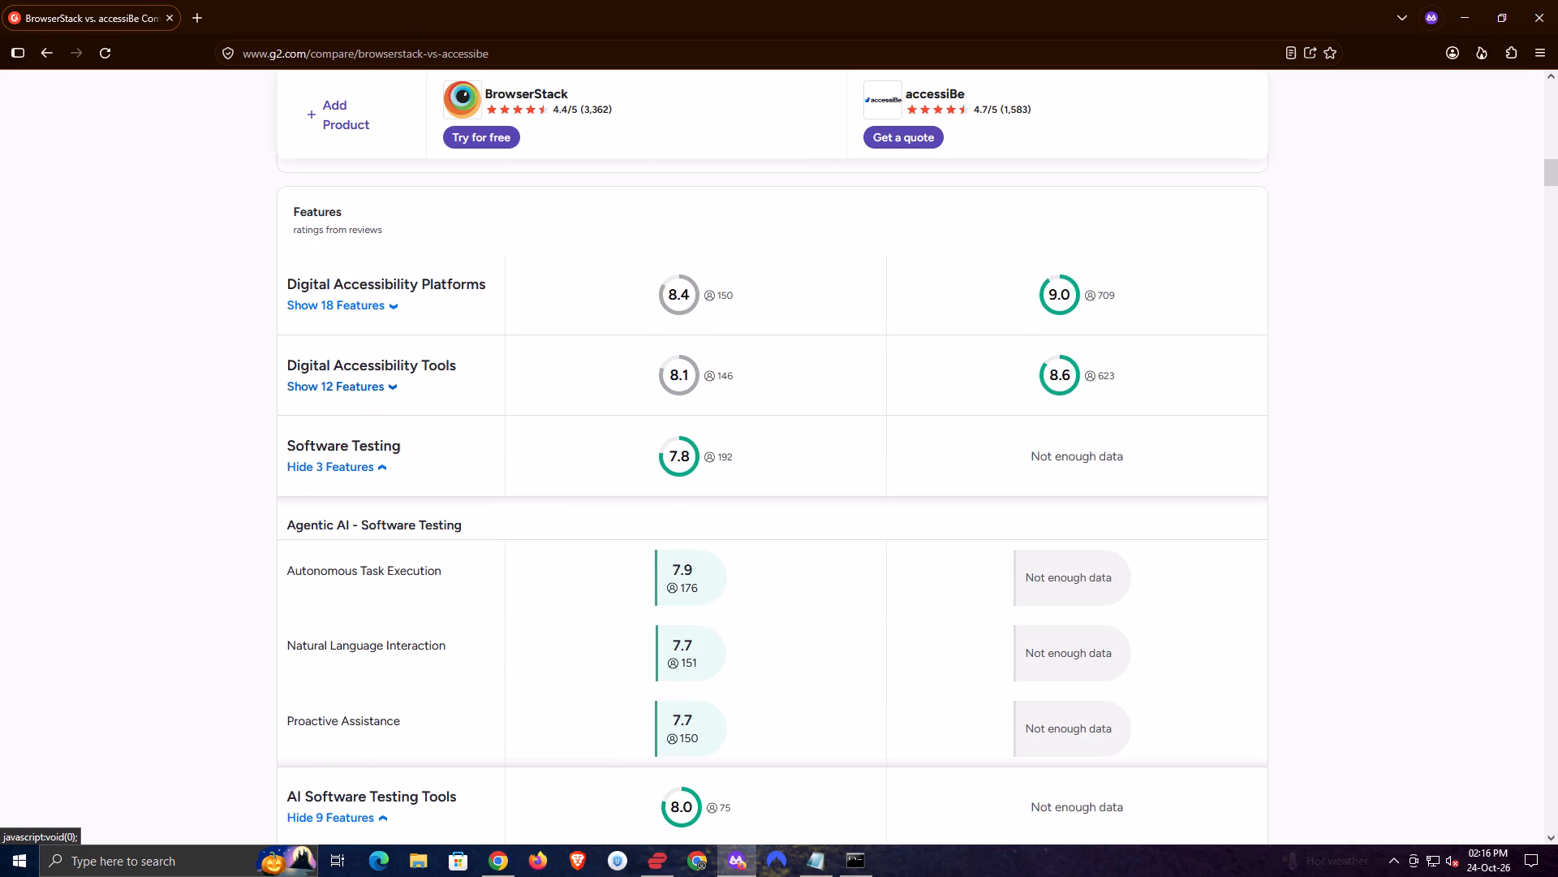
click(374, 307)
Read through the expanded feature ratings, FAQs and alternatives to the end of the comparison page.
scroll(773, 810, down, 7)
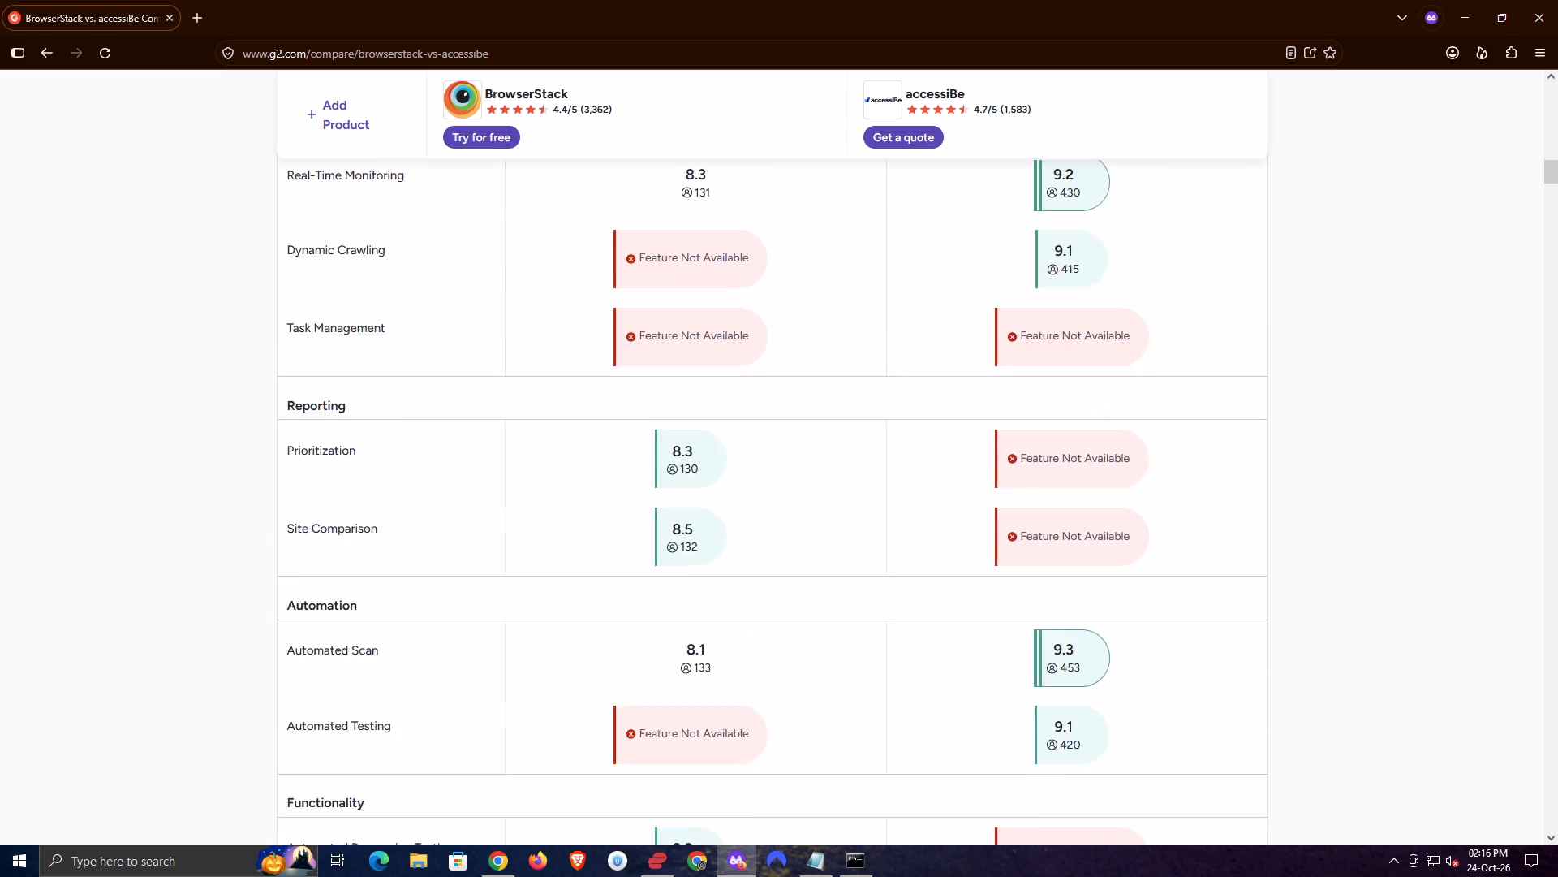
scroll(767, 792, down, 19)
scroll(674, 734, down, 17)
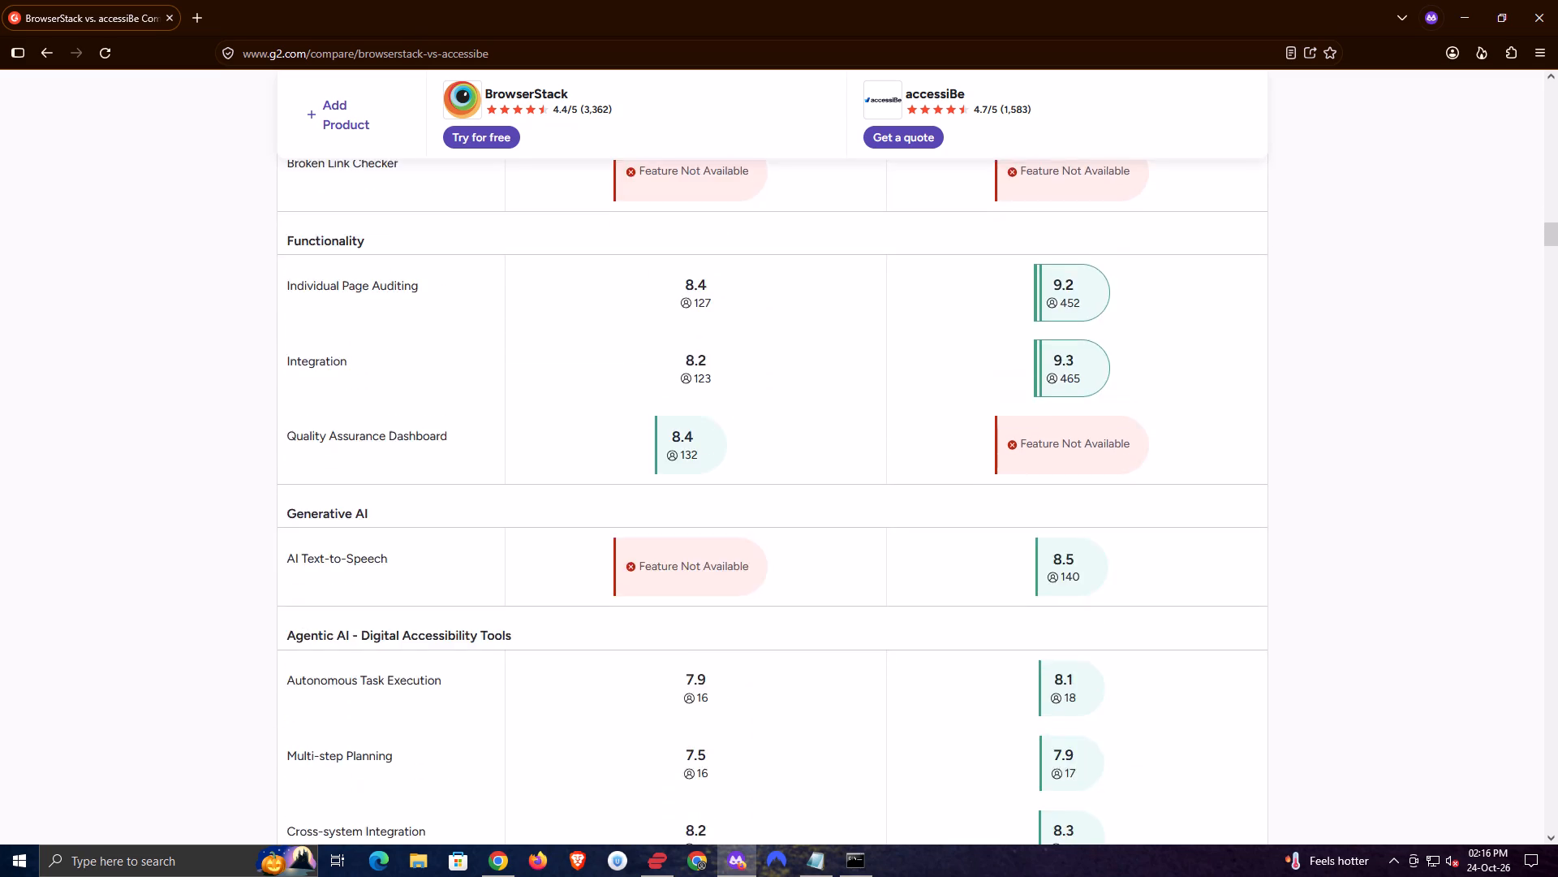
scroll(598, 608, down, 20)
scroll(598, 608, down, 20)
scroll(598, 608, down, 4)
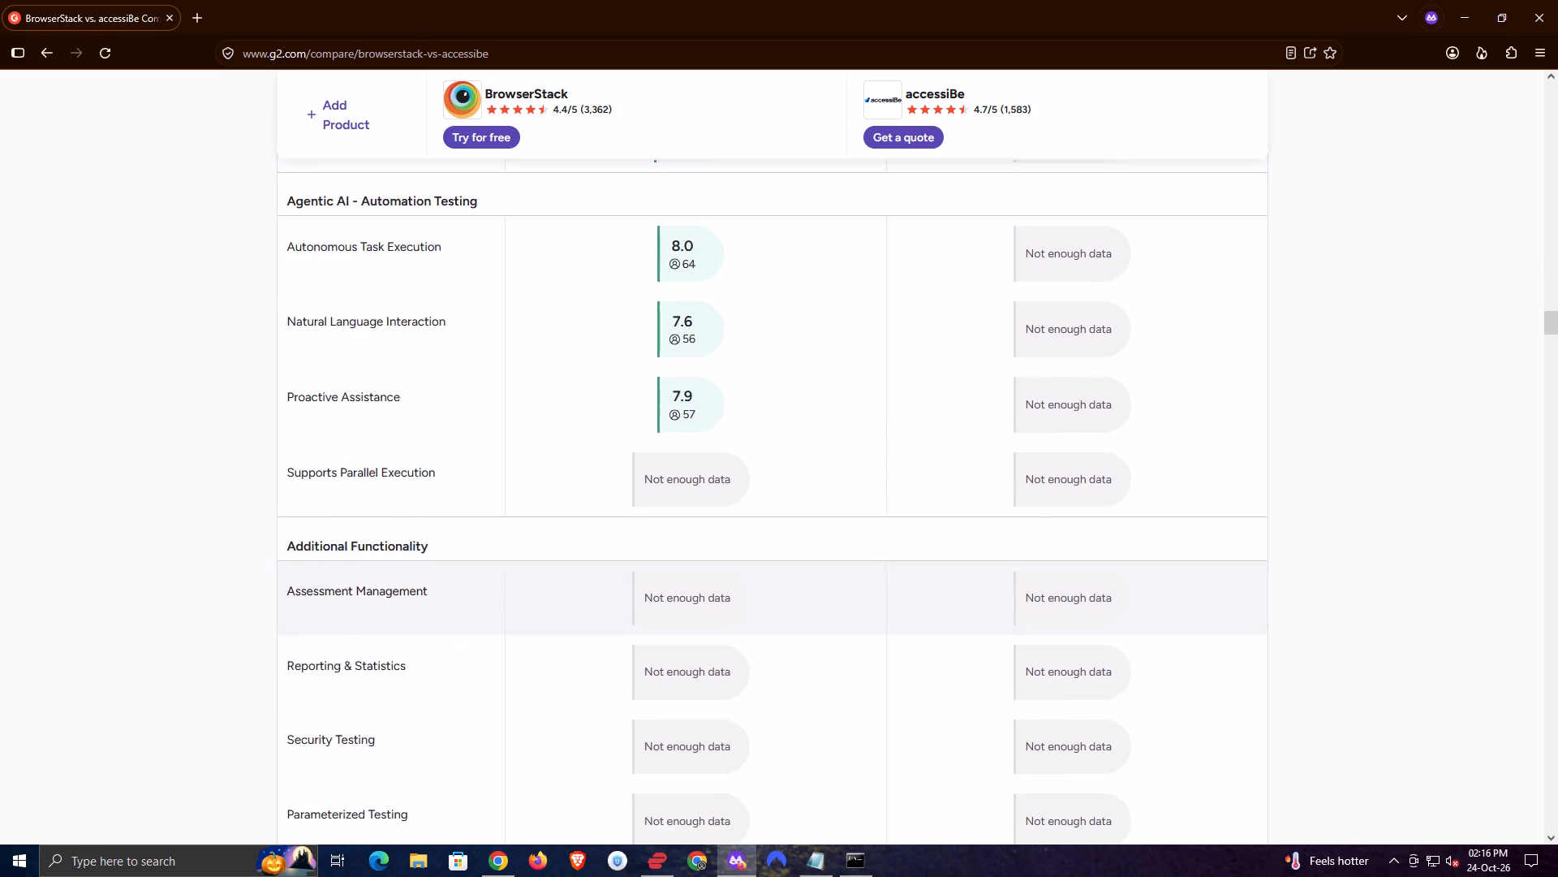
scroll(593, 583, down, 20)
scroll(593, 583, down, 20)
scroll(593, 583, down, 4)
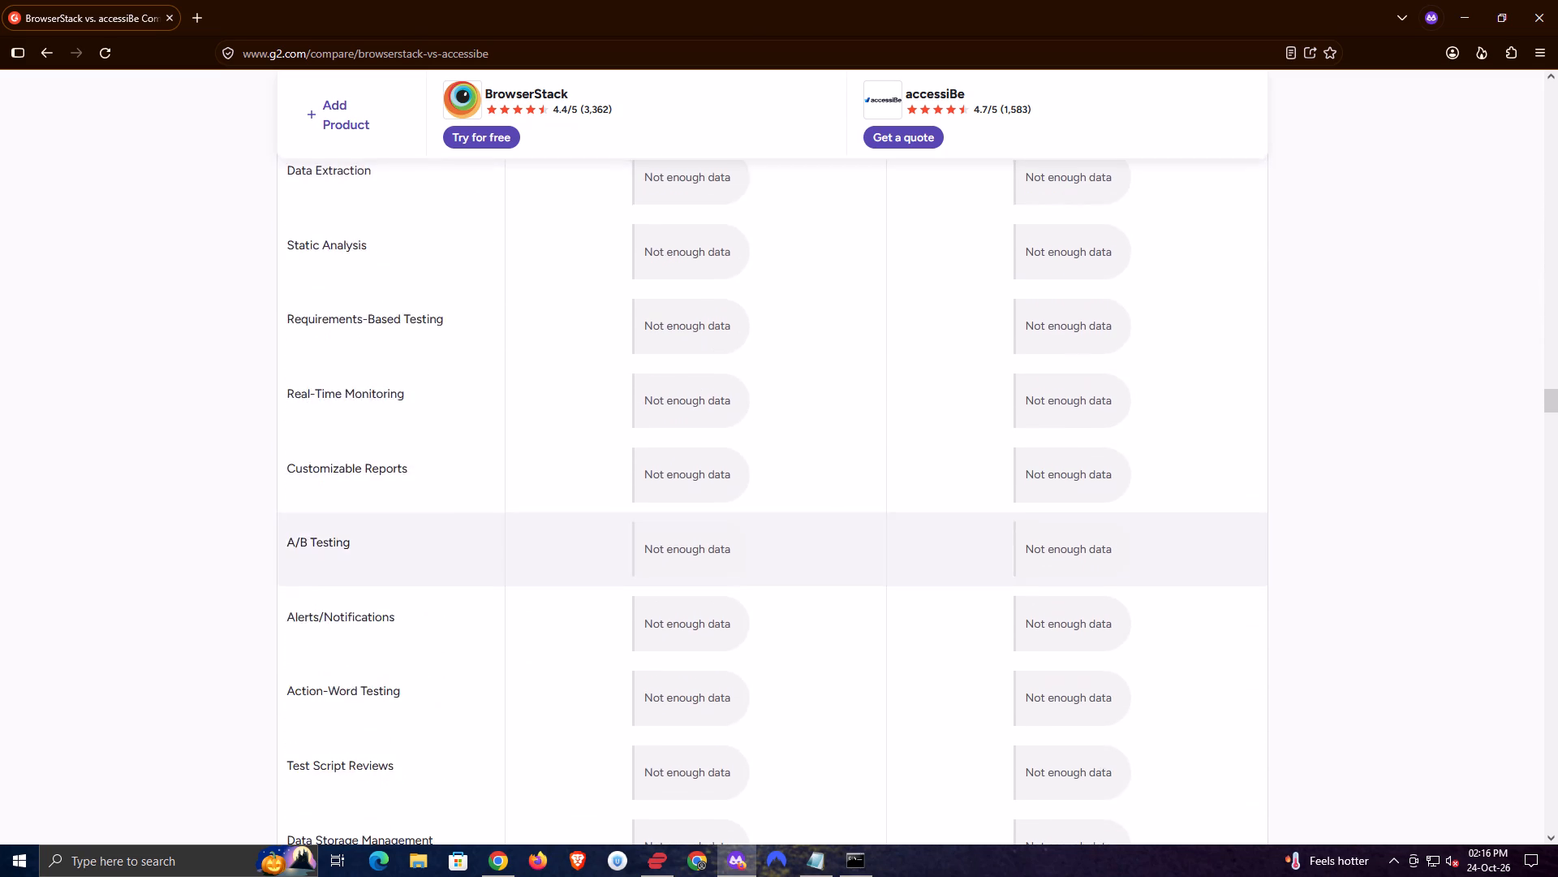
scroll(592, 584, down, 20)
scroll(592, 584, down, 20)
scroll(592, 584, down, 4)
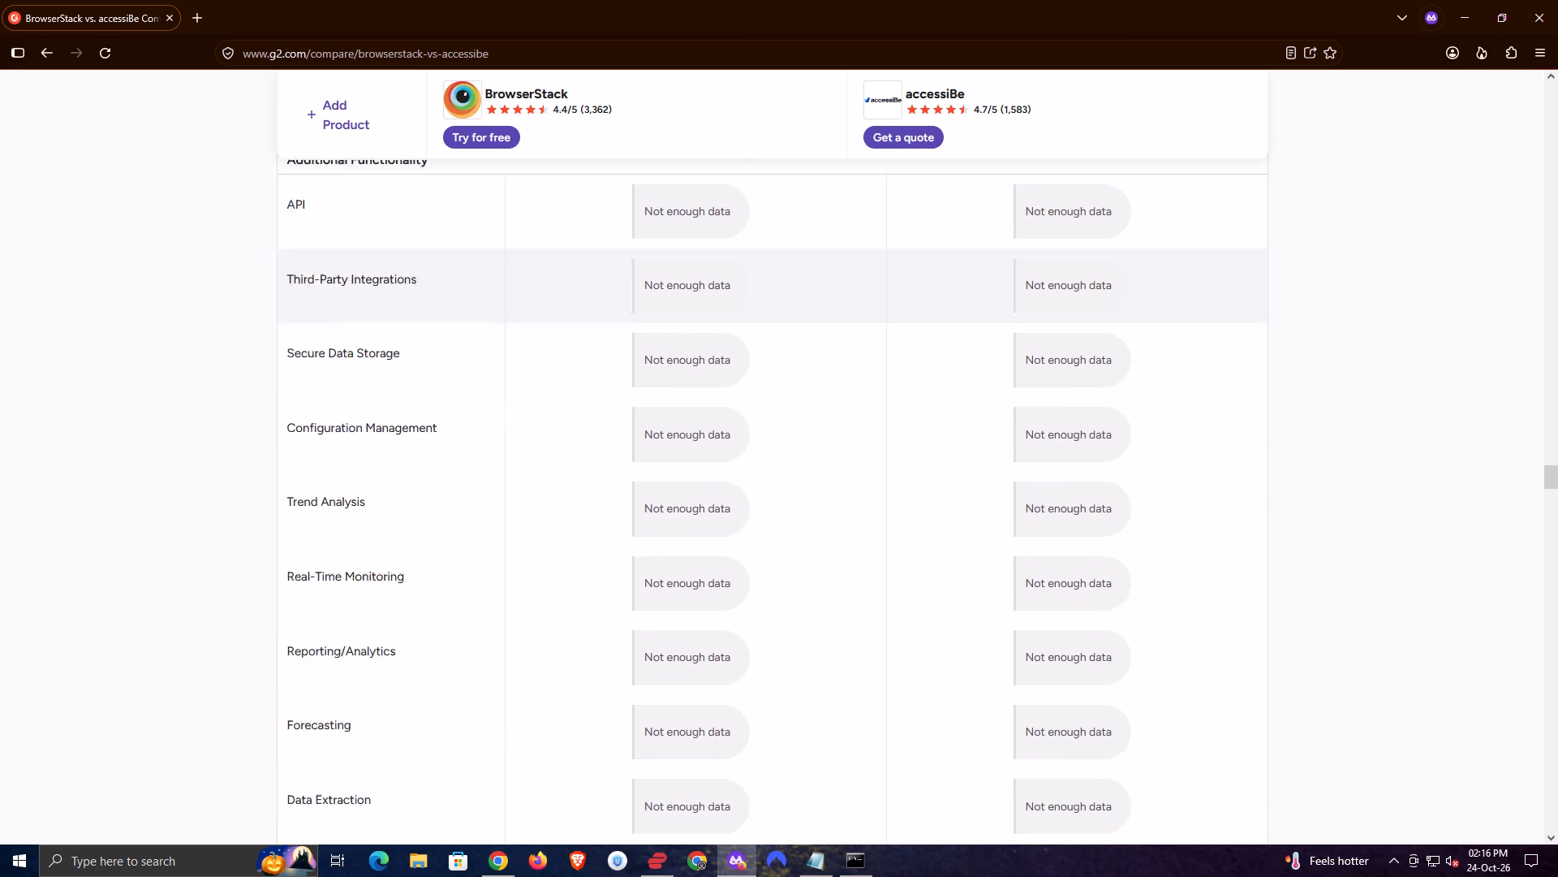
scroll(592, 584, down, 20)
scroll(592, 584, down, 20)
scroll(592, 584, down, 3)
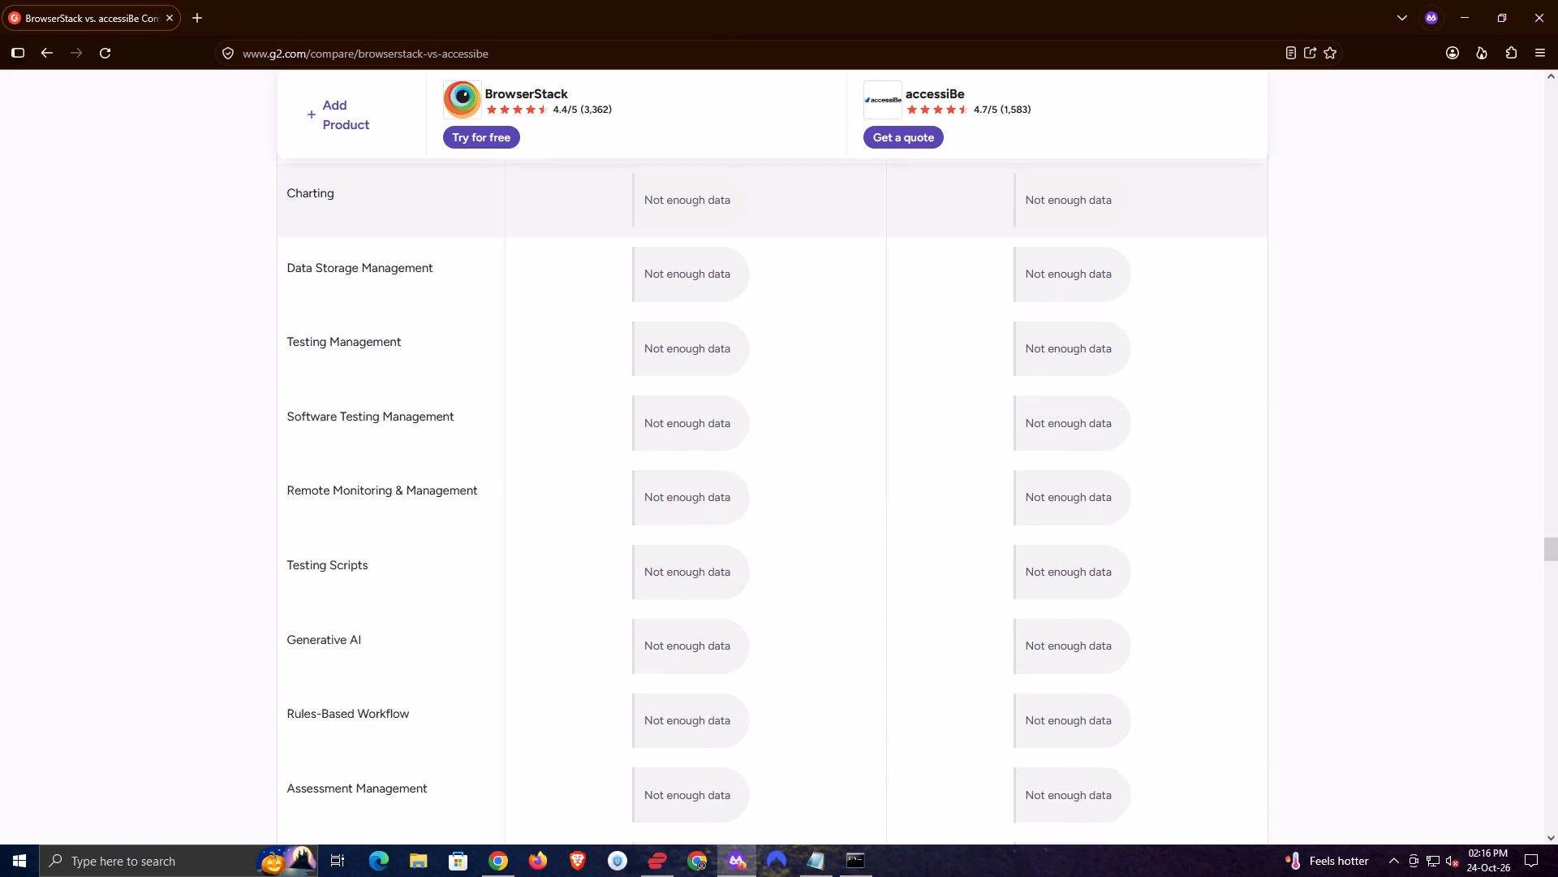
scroll(595, 585, down, 6)
scroll(596, 585, down, 20)
scroll(596, 585, down, 9)
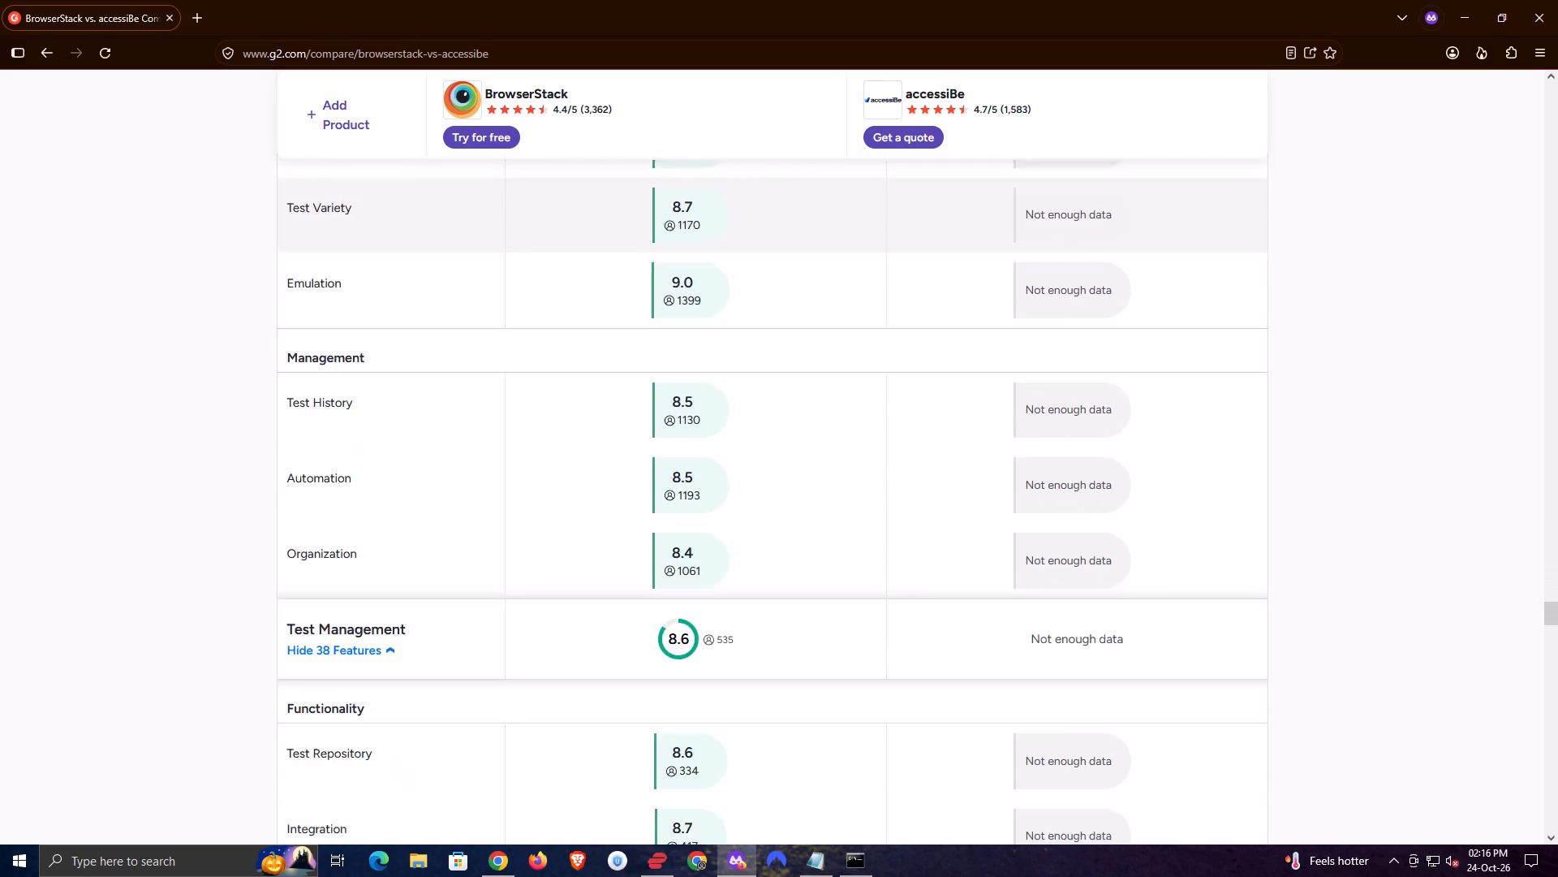
scroll(597, 583, down, 20)
scroll(597, 583, down, 14)
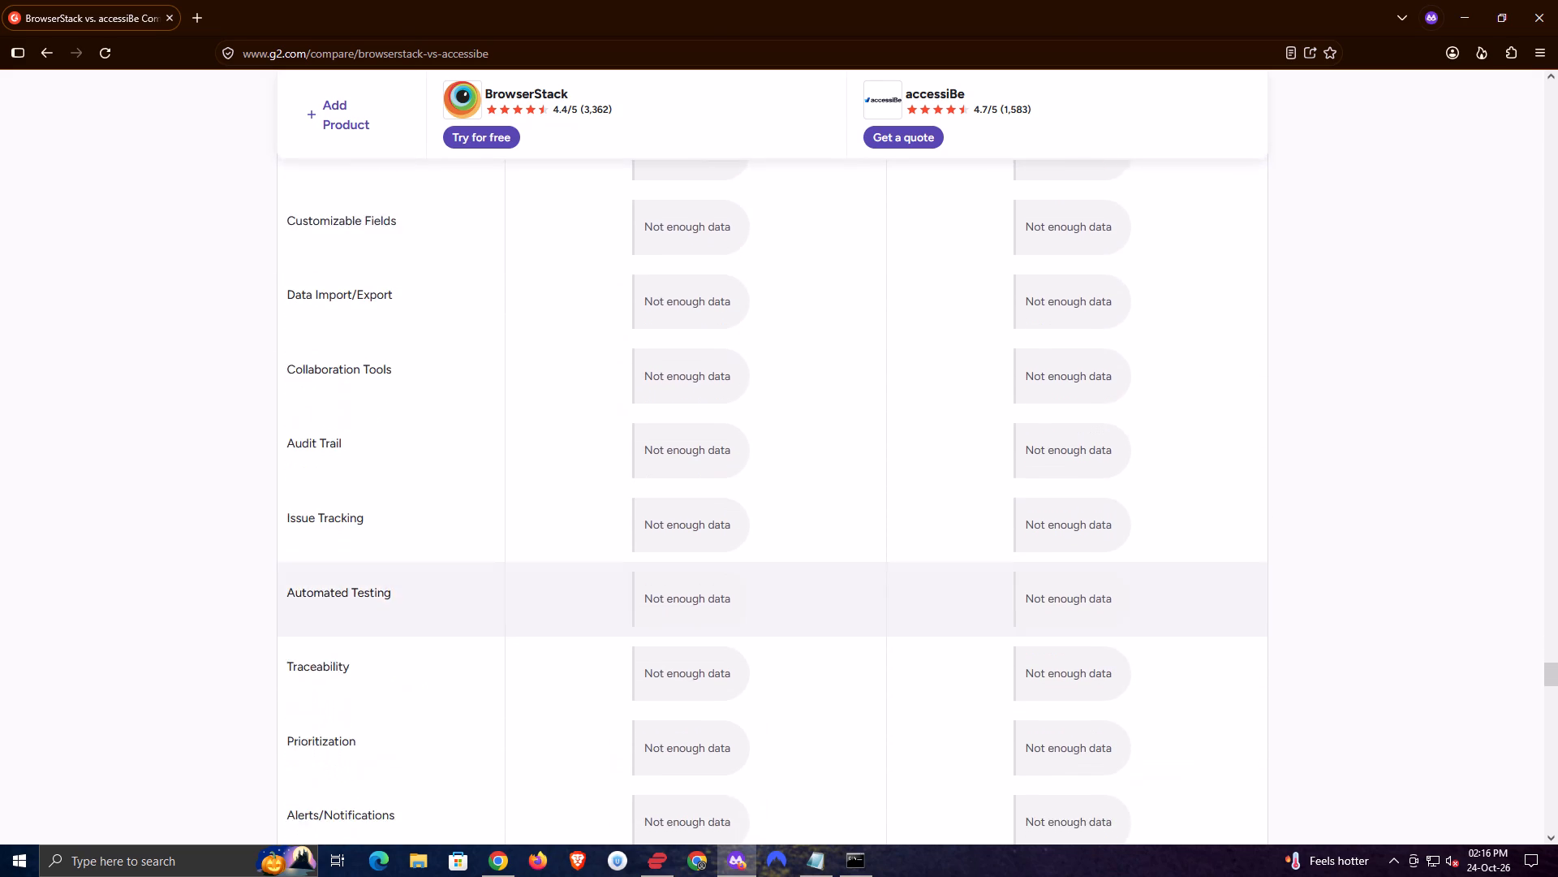
scroll(597, 583, down, 20)
scroll(597, 583, down, 18)
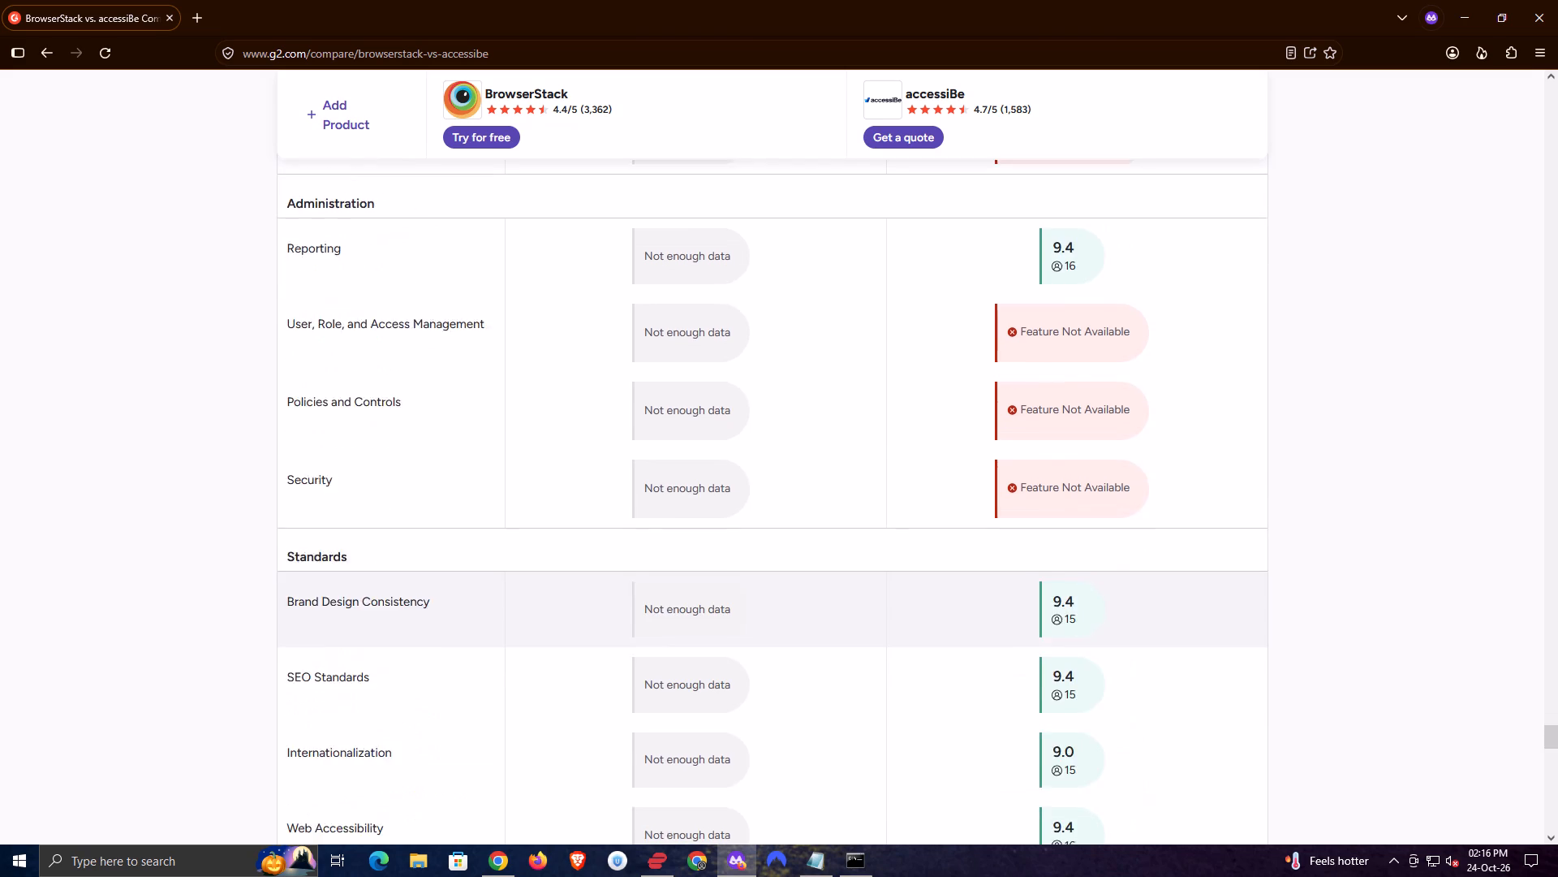
scroll(596, 582, down, 20)
scroll(596, 582, down, 16)
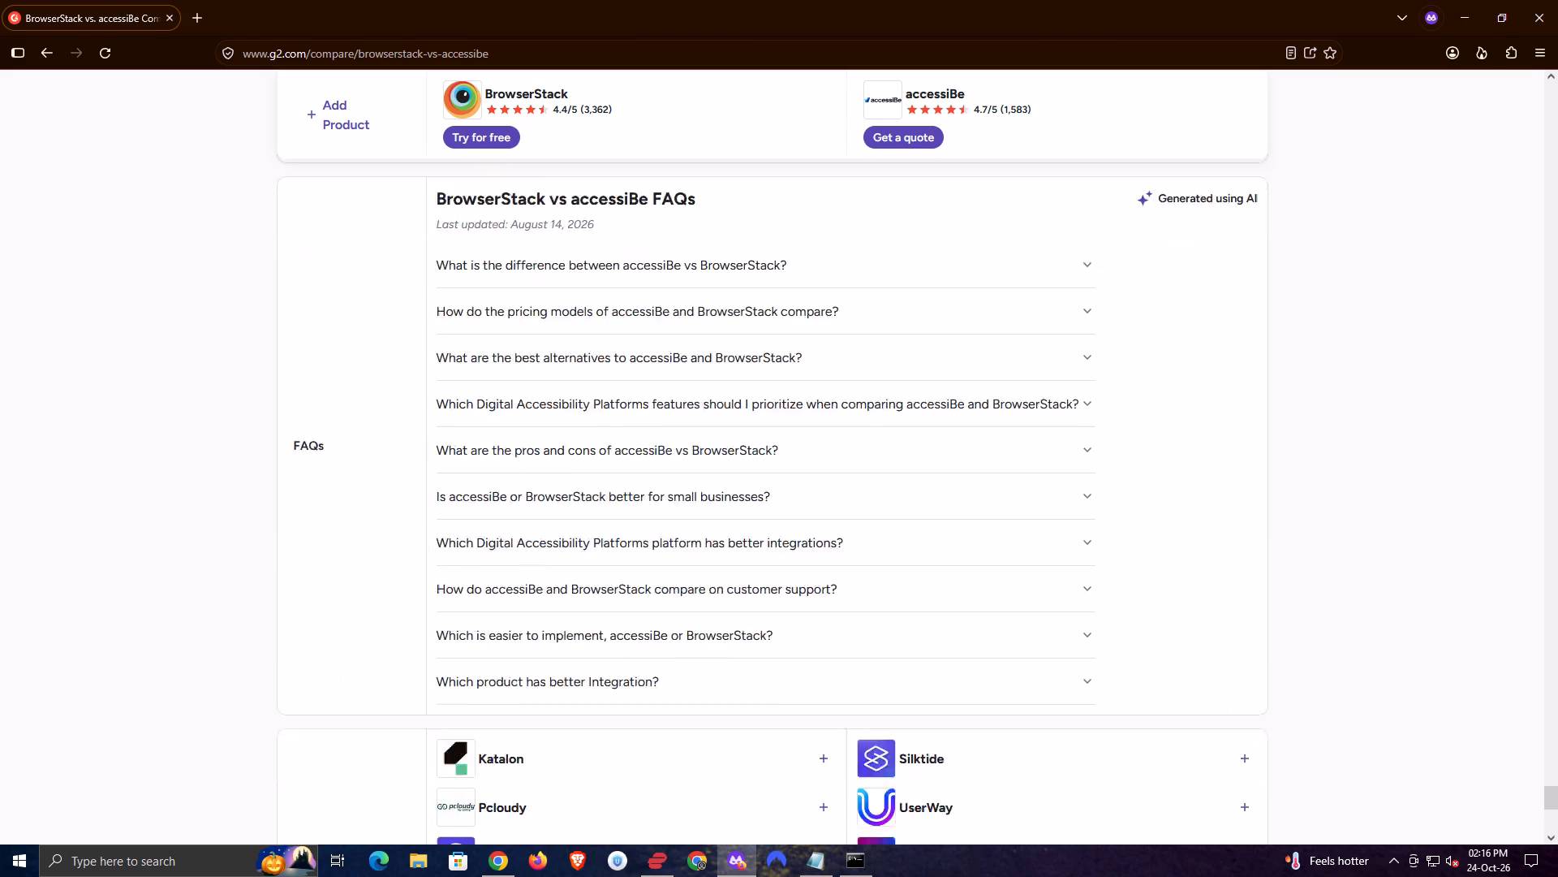
scroll(596, 582, down, 9)
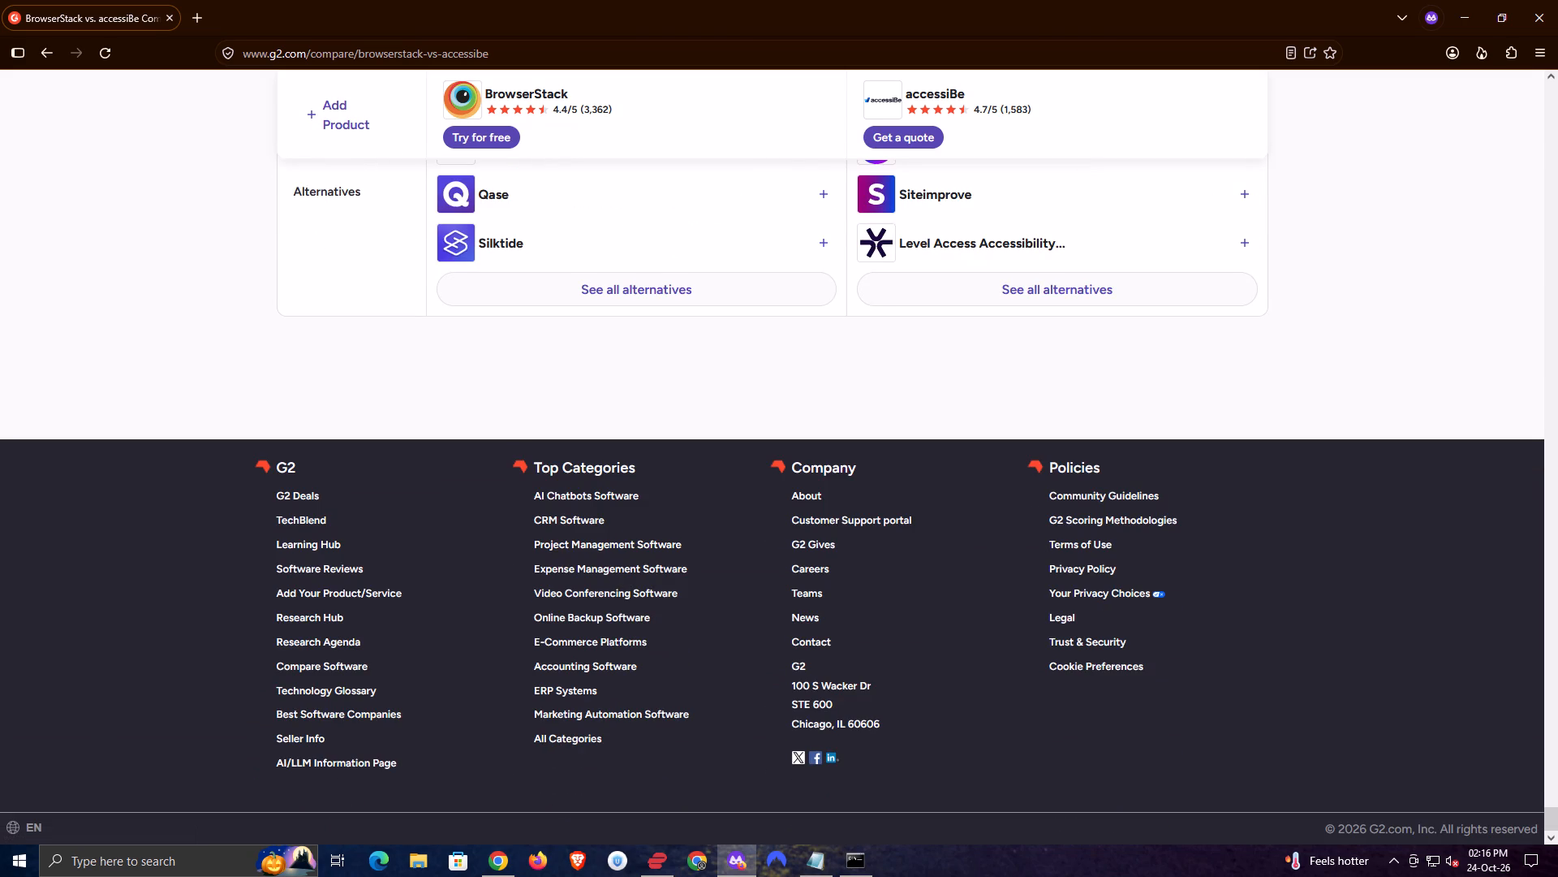
Open G2's company News page from the page footer and close the browser window.
click(817, 622)
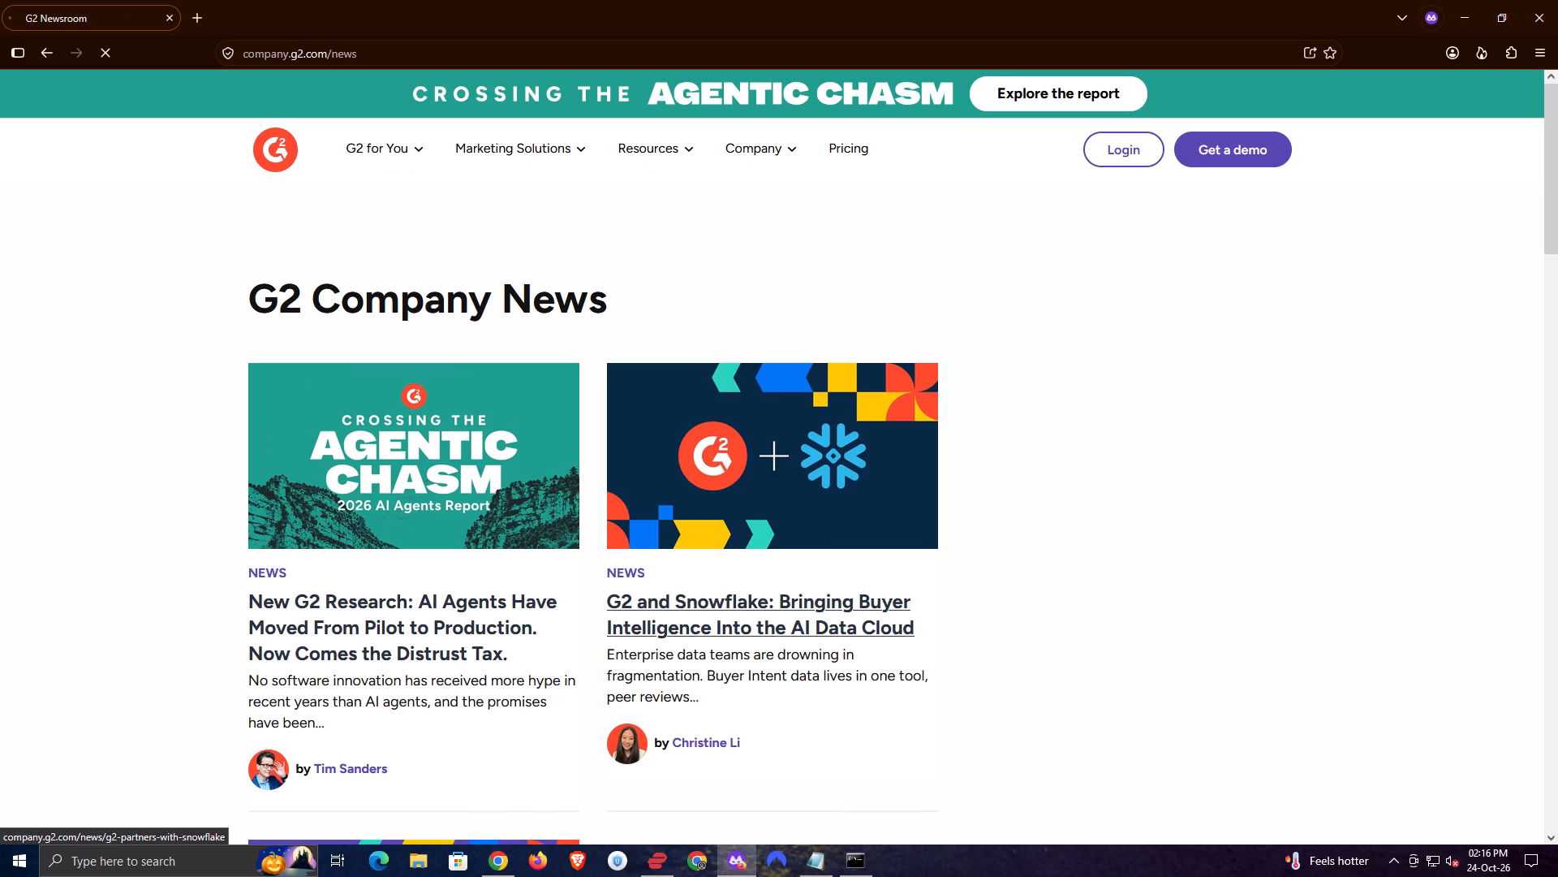
click(1557, 0)
Switch to ExpressVPN, search locations for "tu", connect to Turkey and move the VPN window beside the task rows.
click(1354, 564)
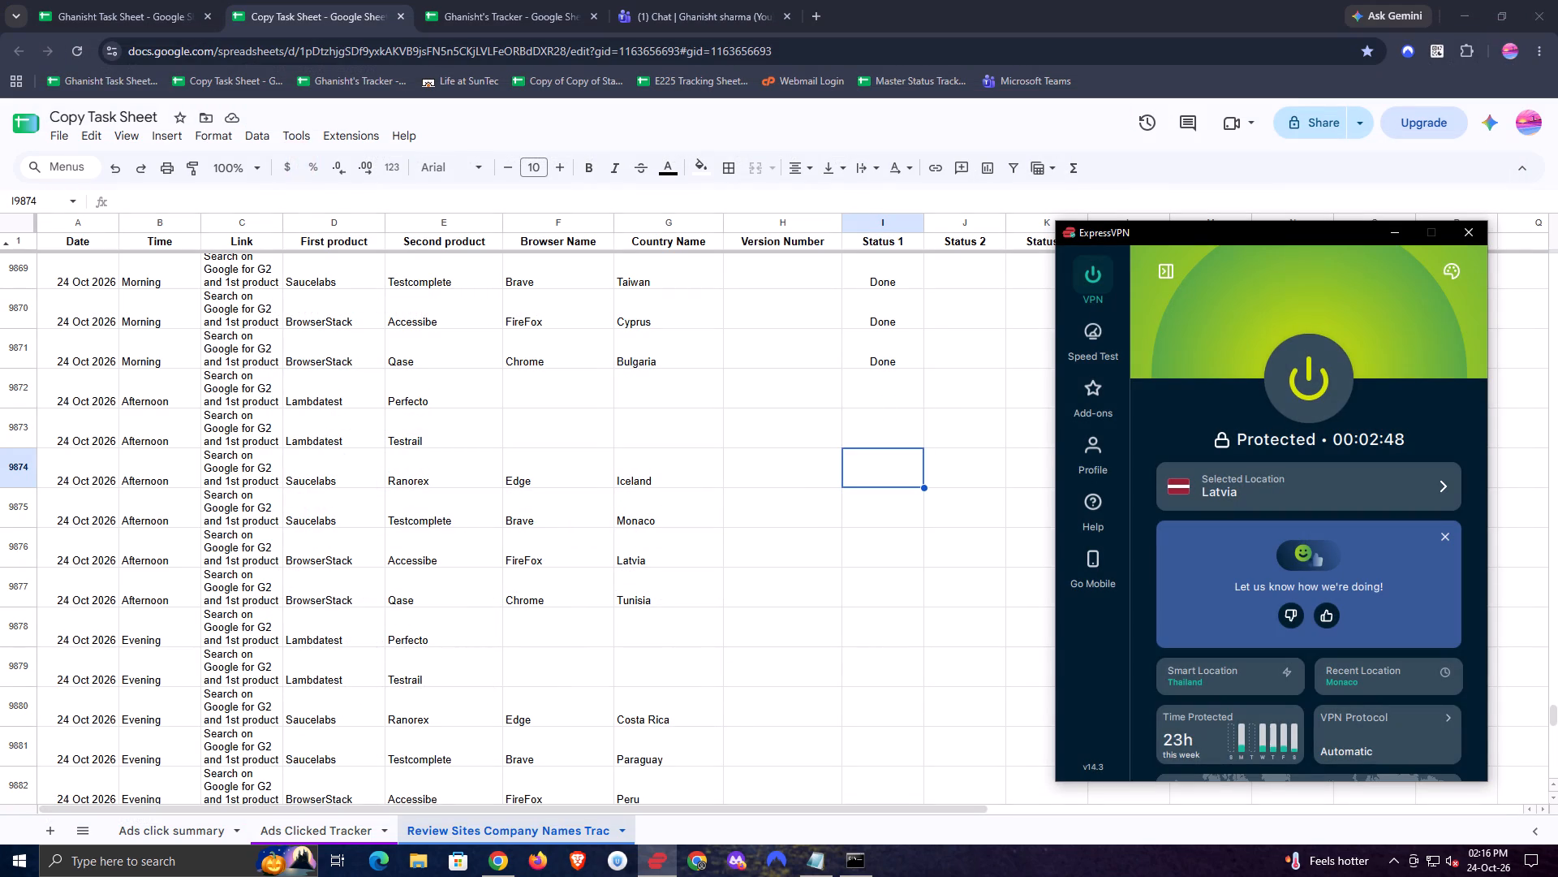
click(1332, 491)
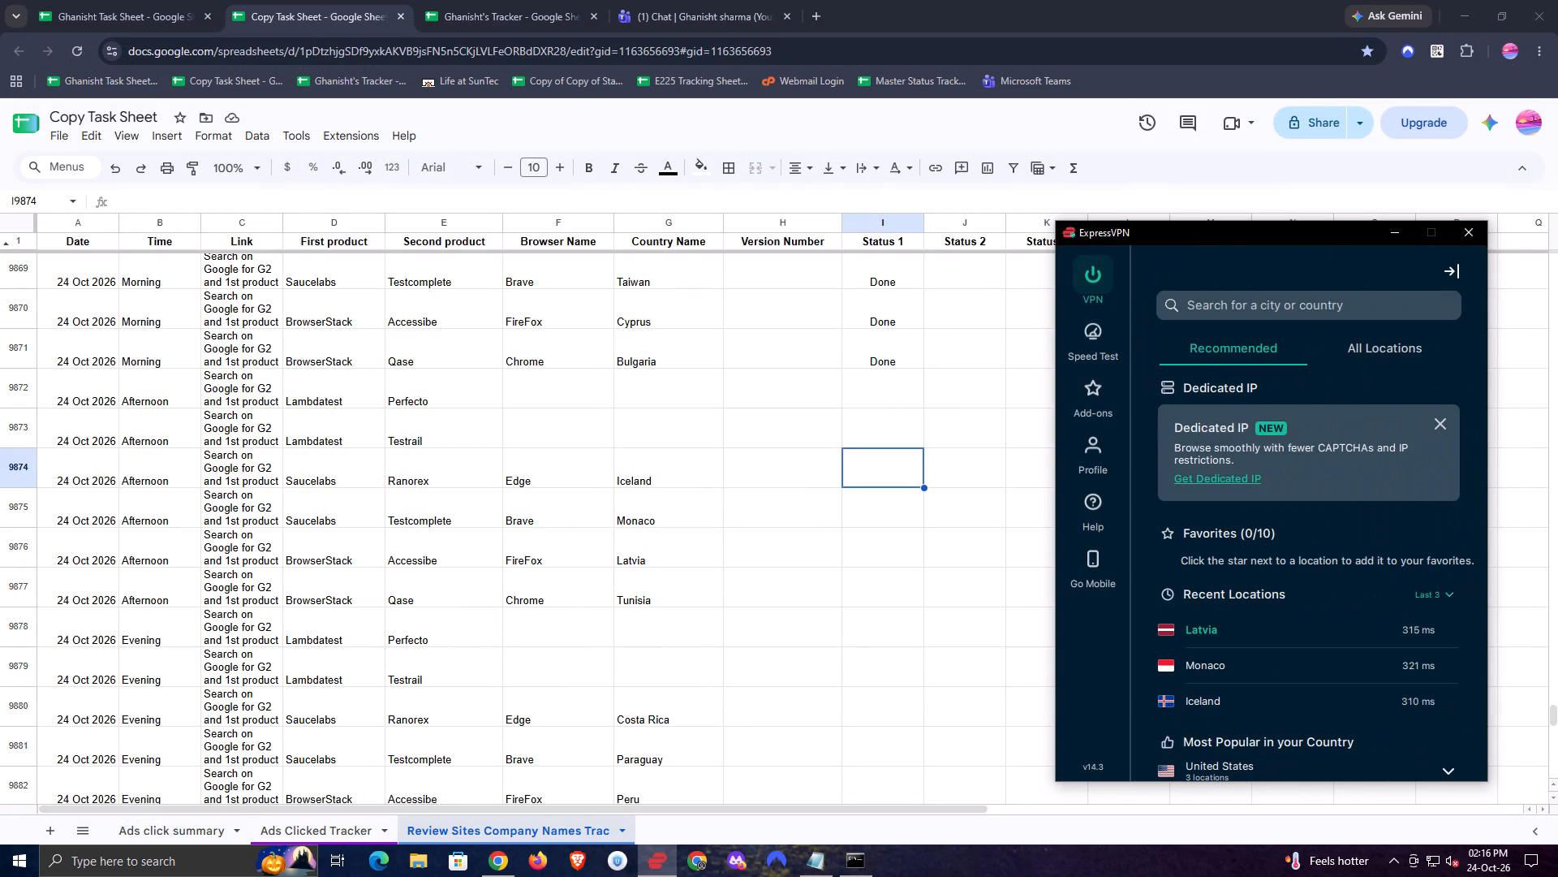
click(1262, 308)
text(tu)
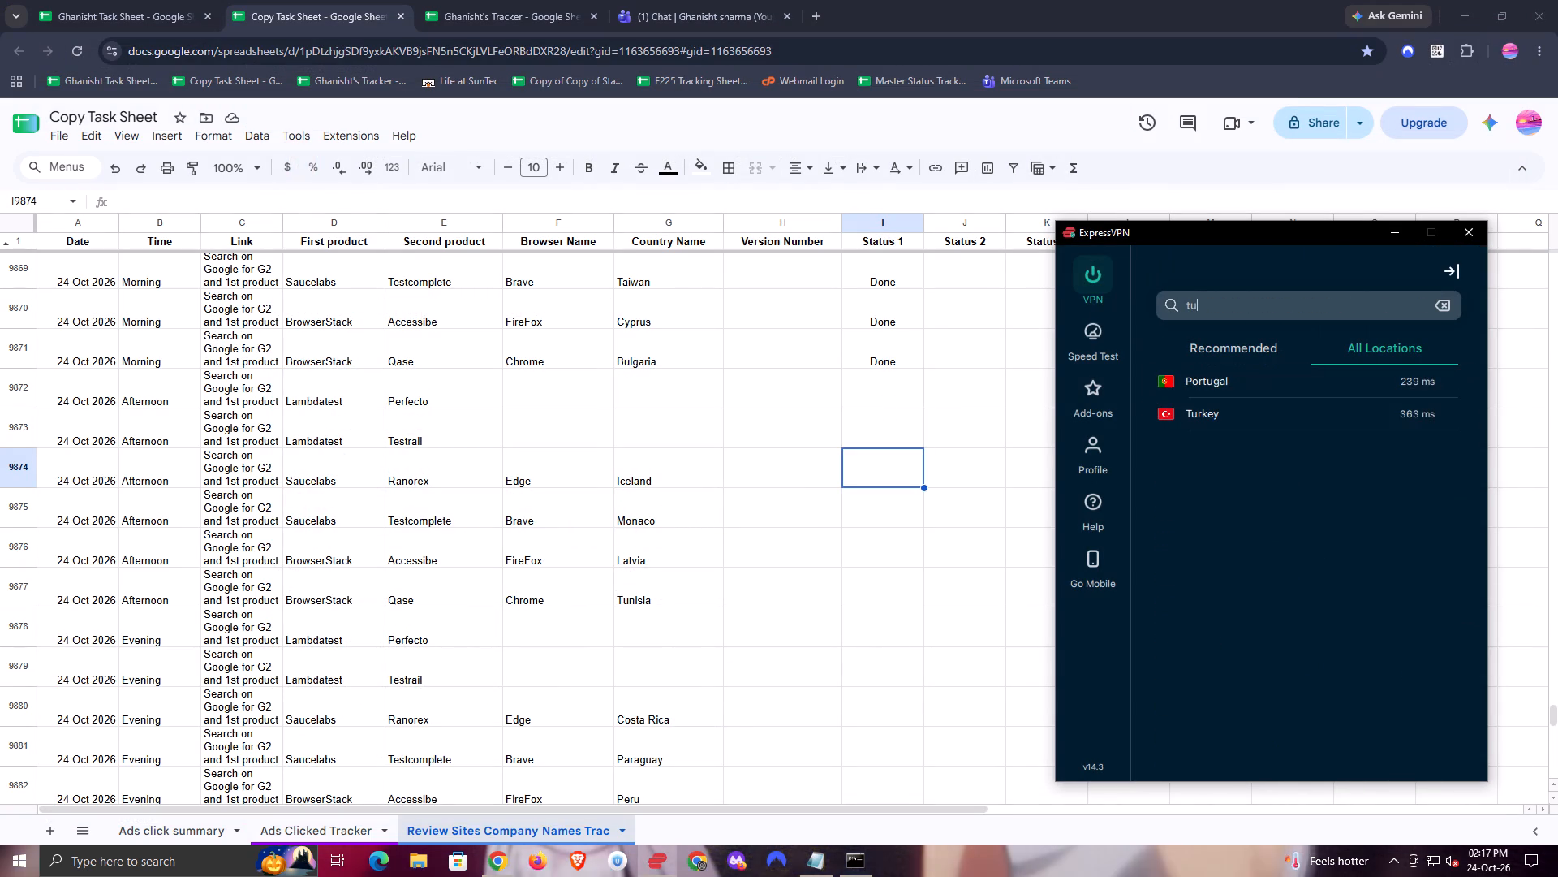
click(1472, 237)
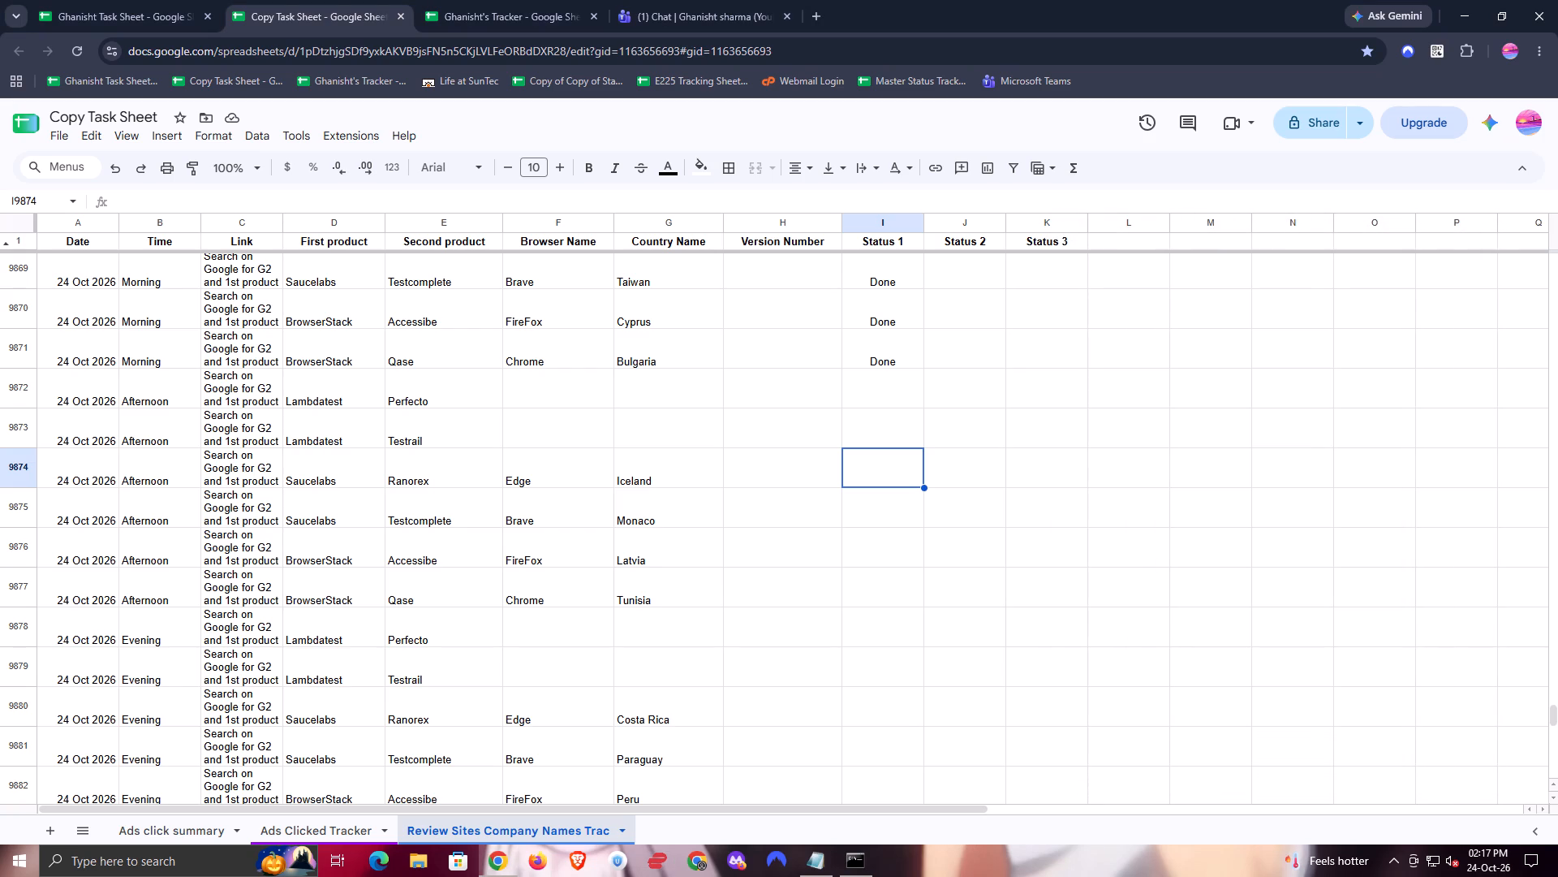
click(1393, 858)
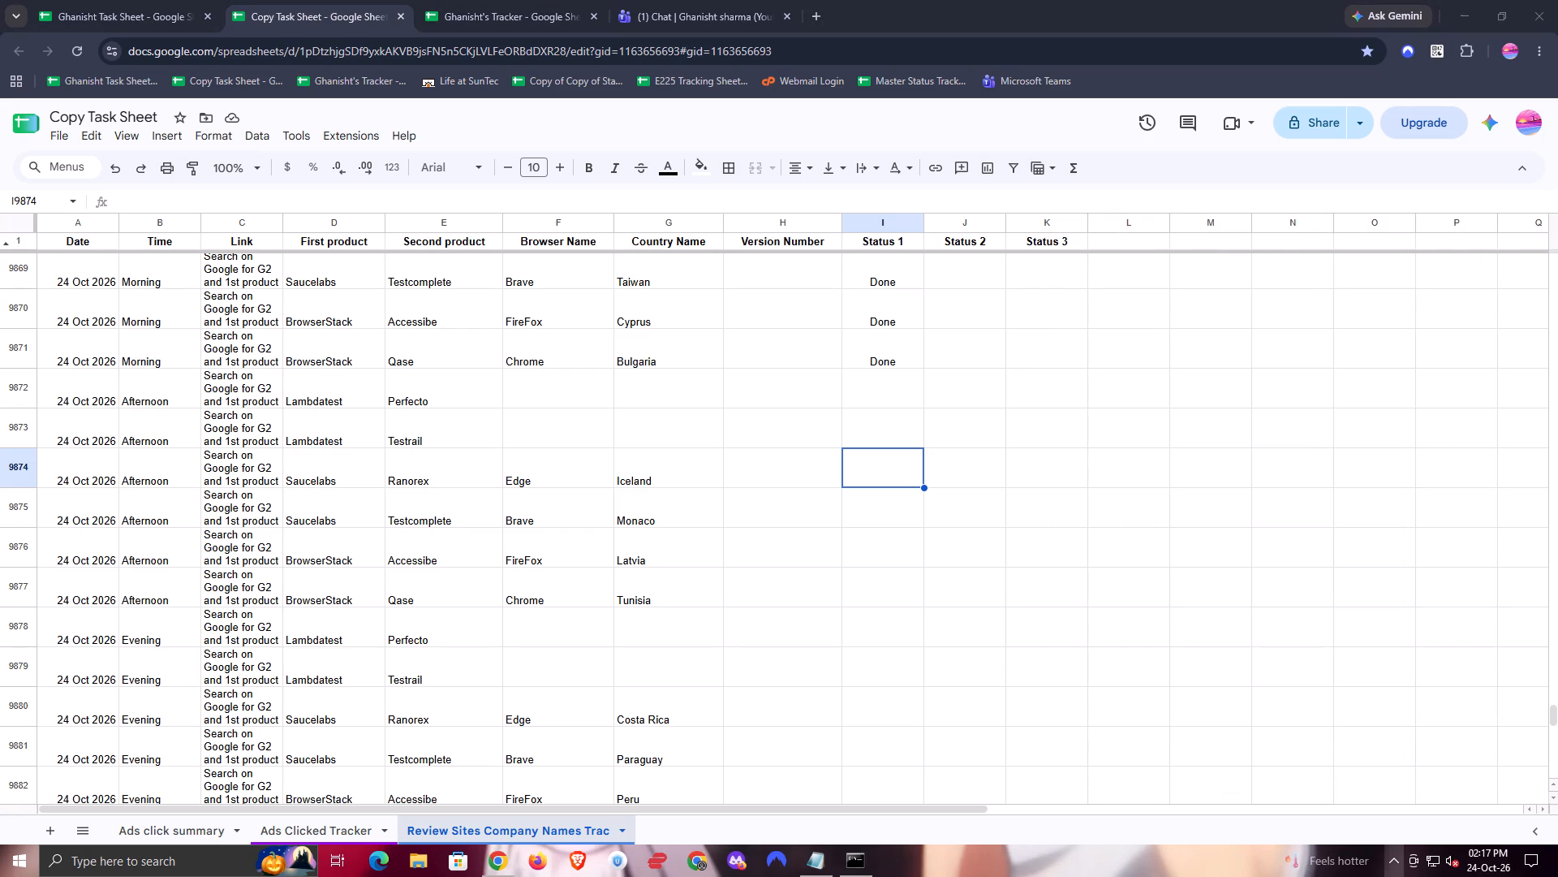
click(1399, 827)
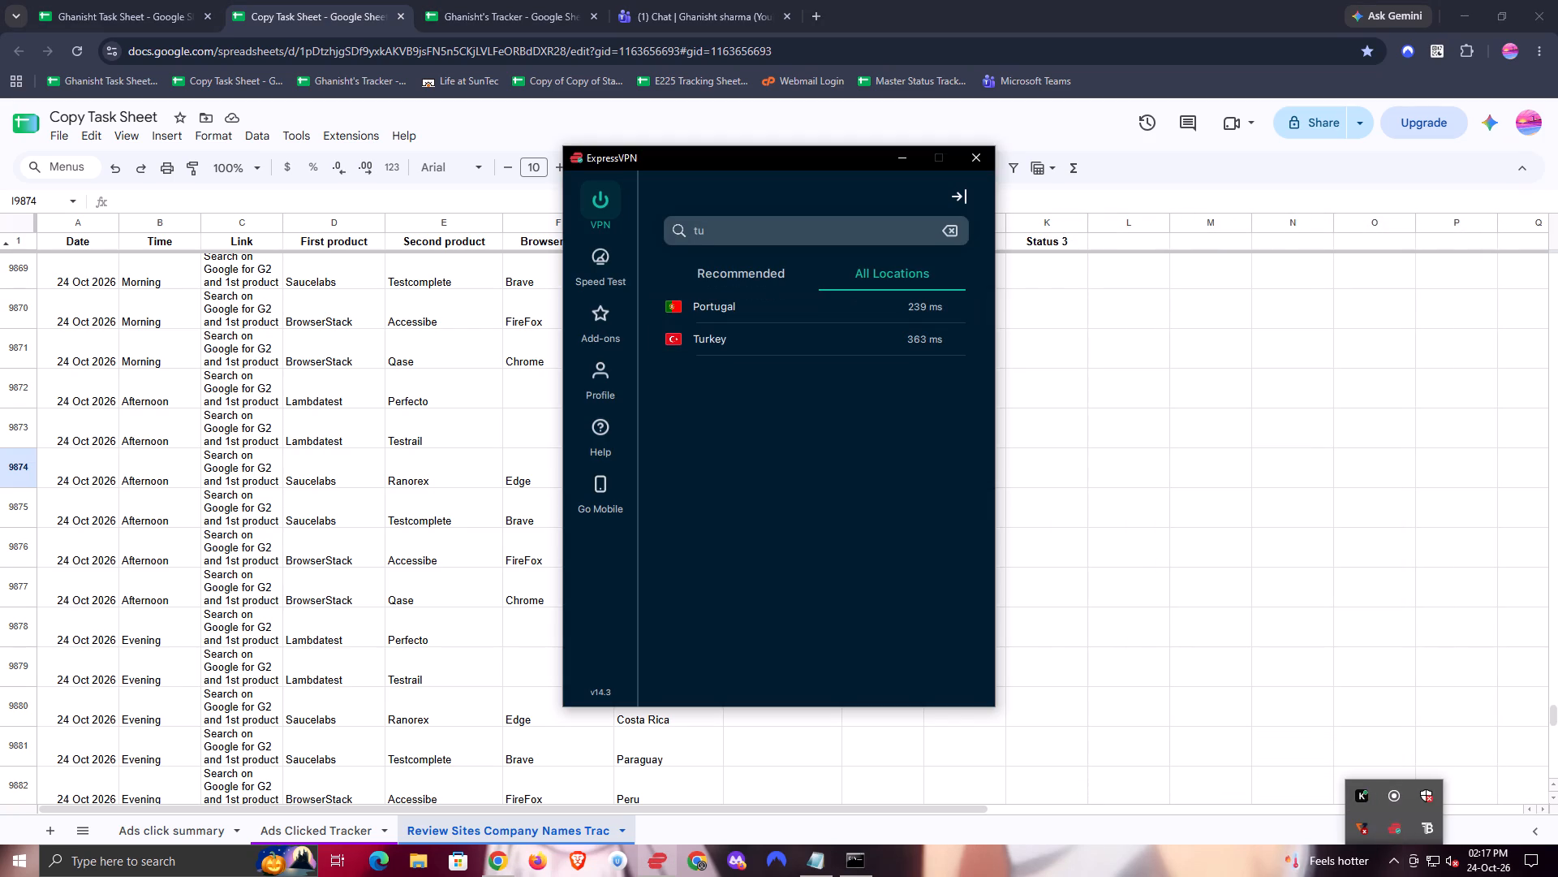
click(859, 330)
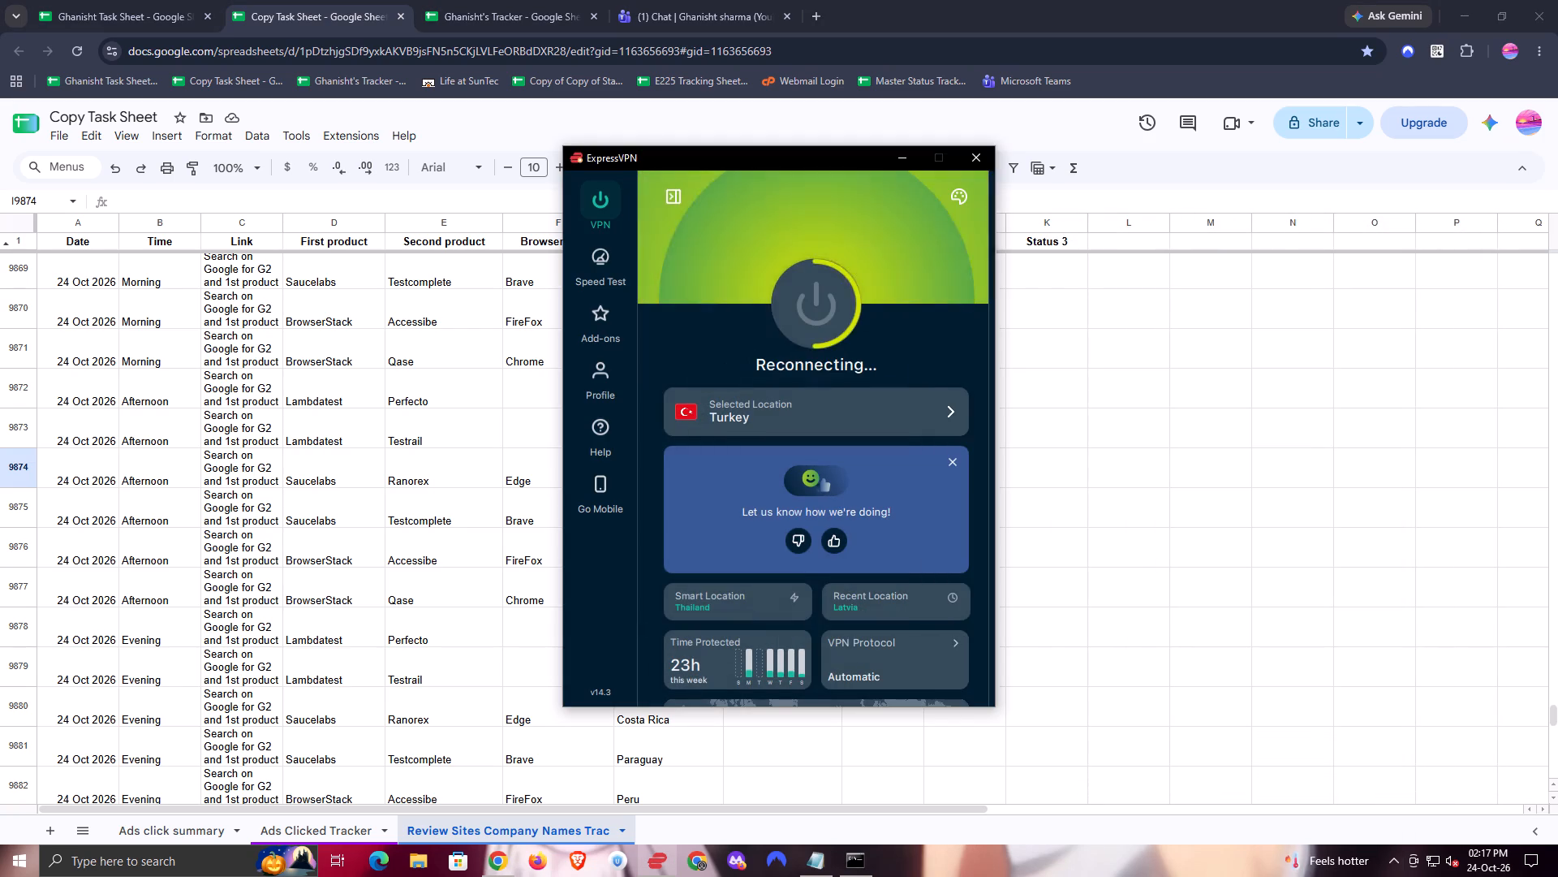
drag(773, 161, 1270, 233)
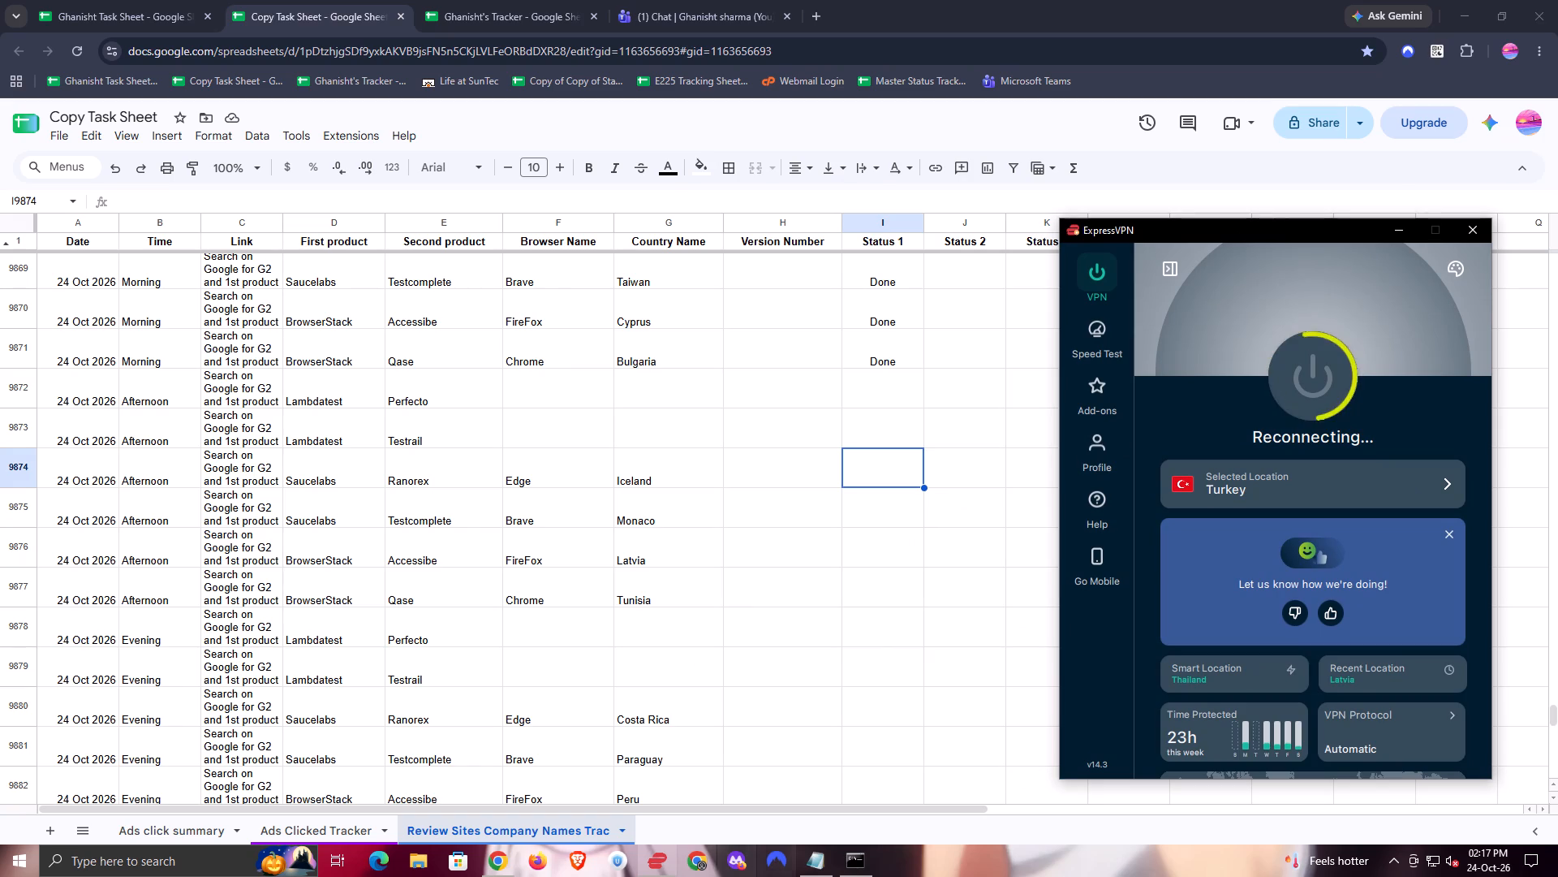
Open a new Chrome Incognito window and search Google for "tigr".
right_click(691, 867)
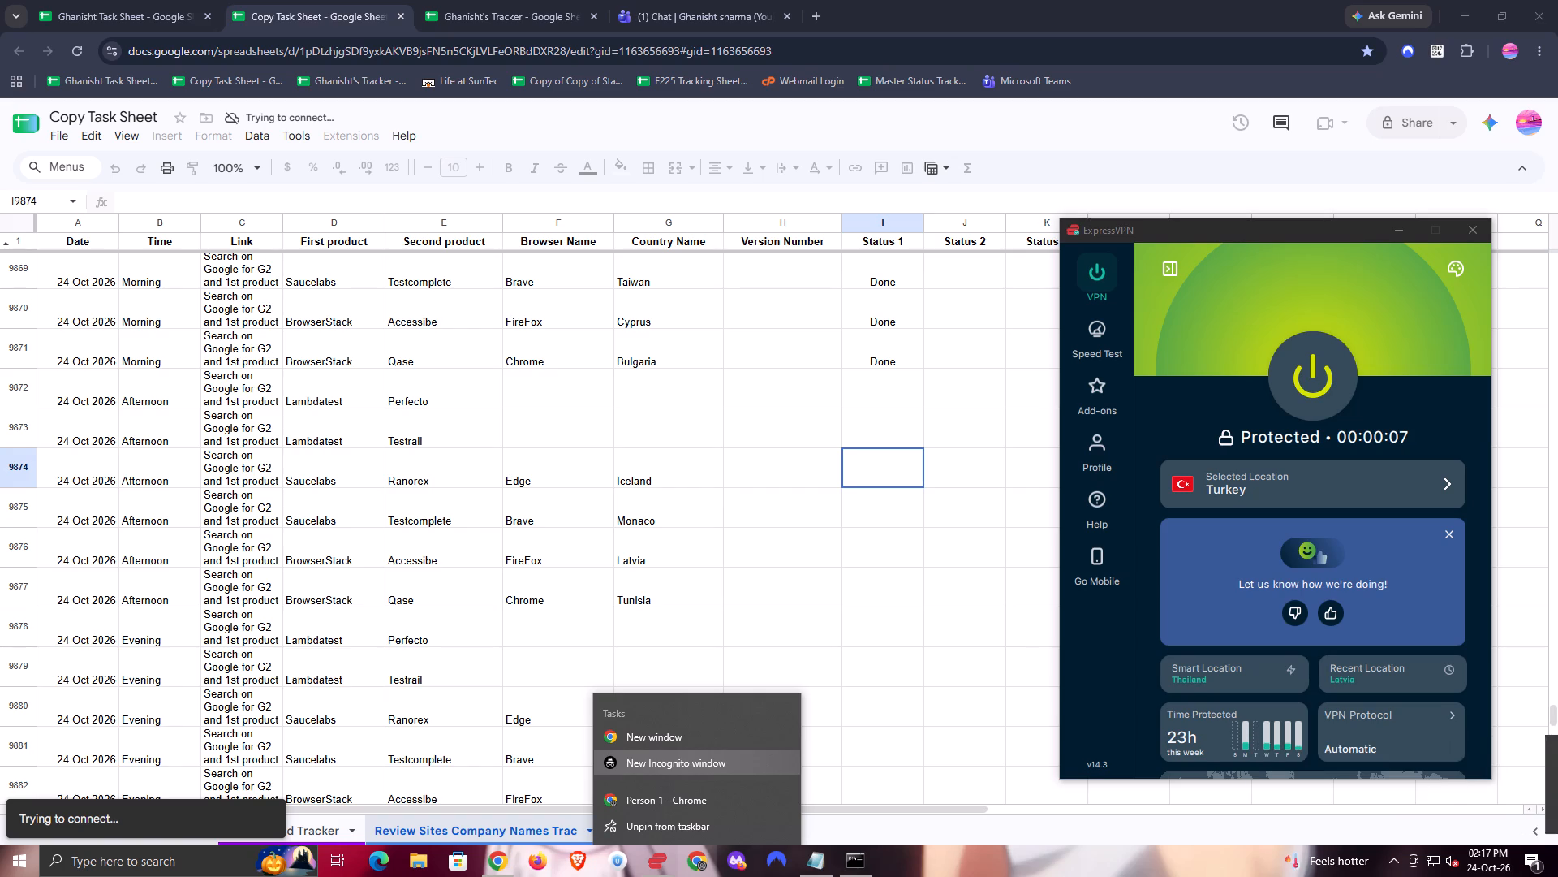
click(677, 771)
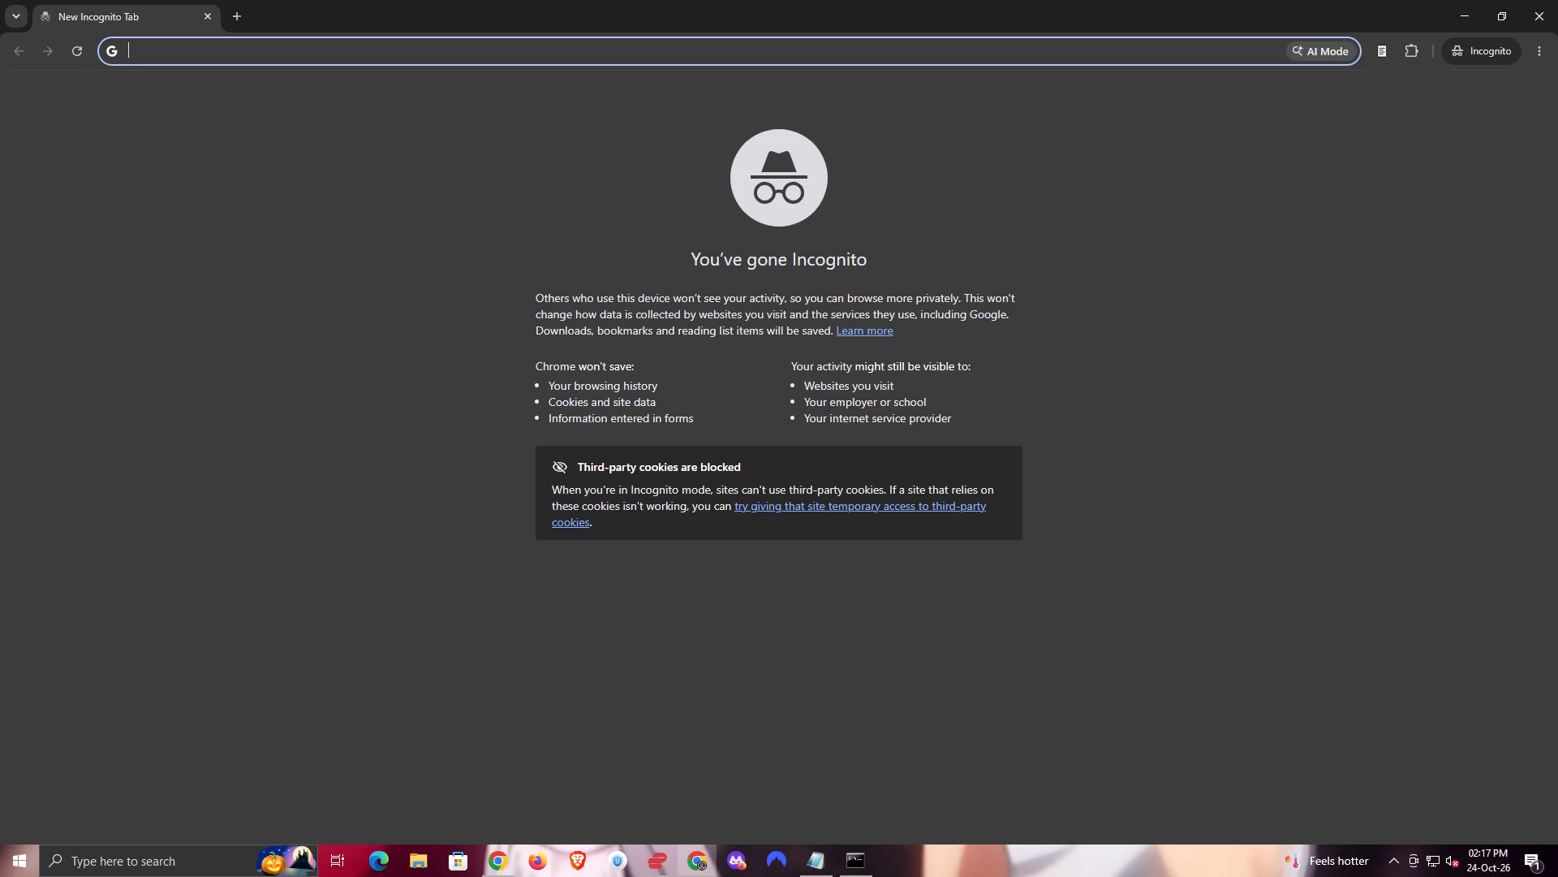
key(t)
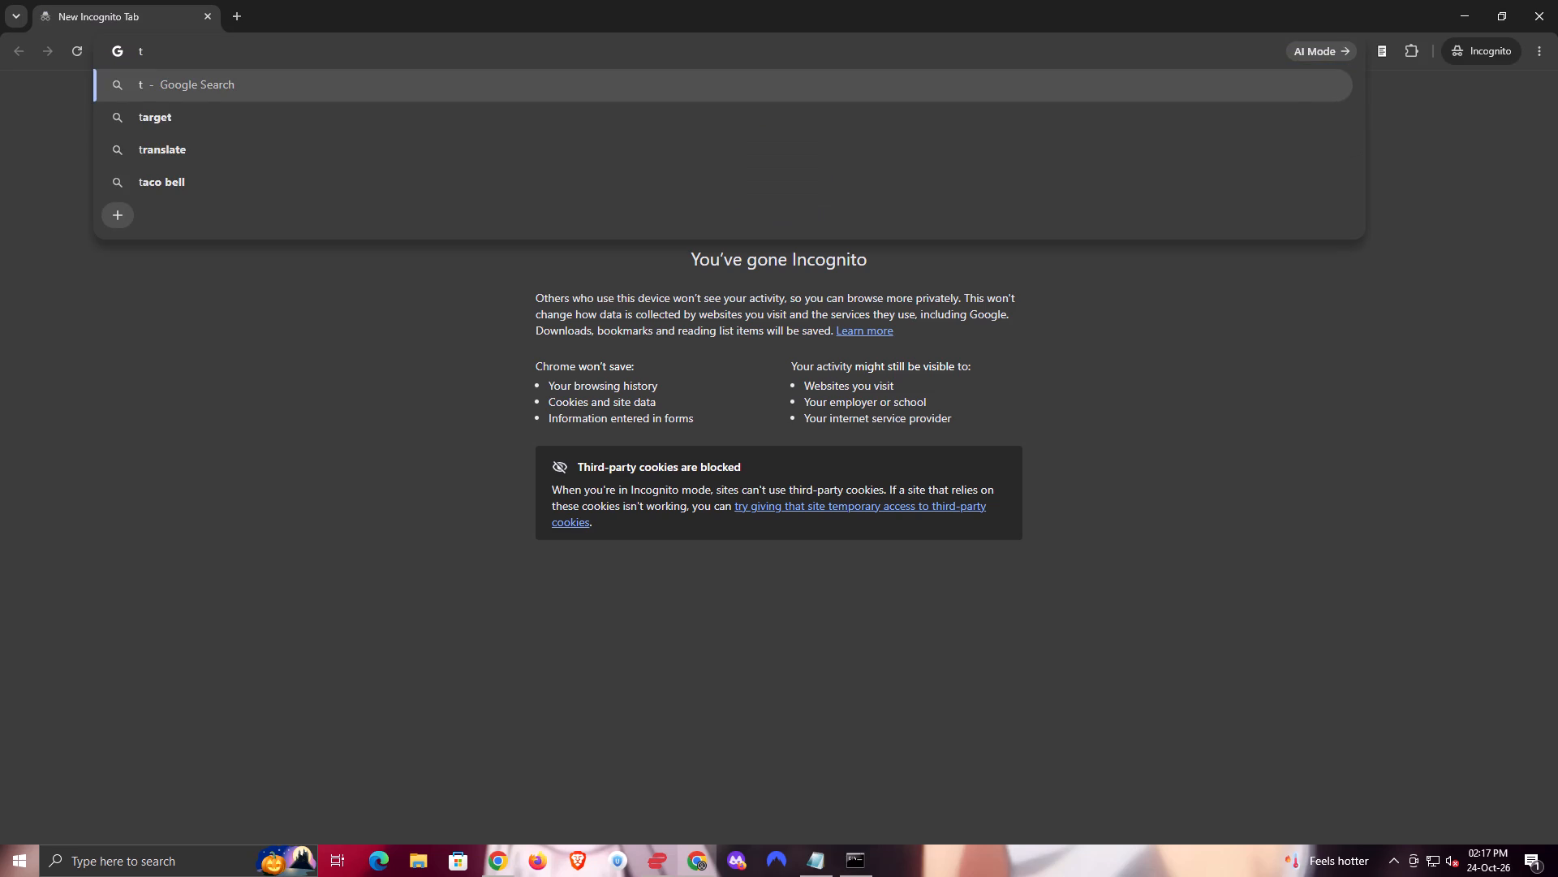
text(igr)
key(Return)
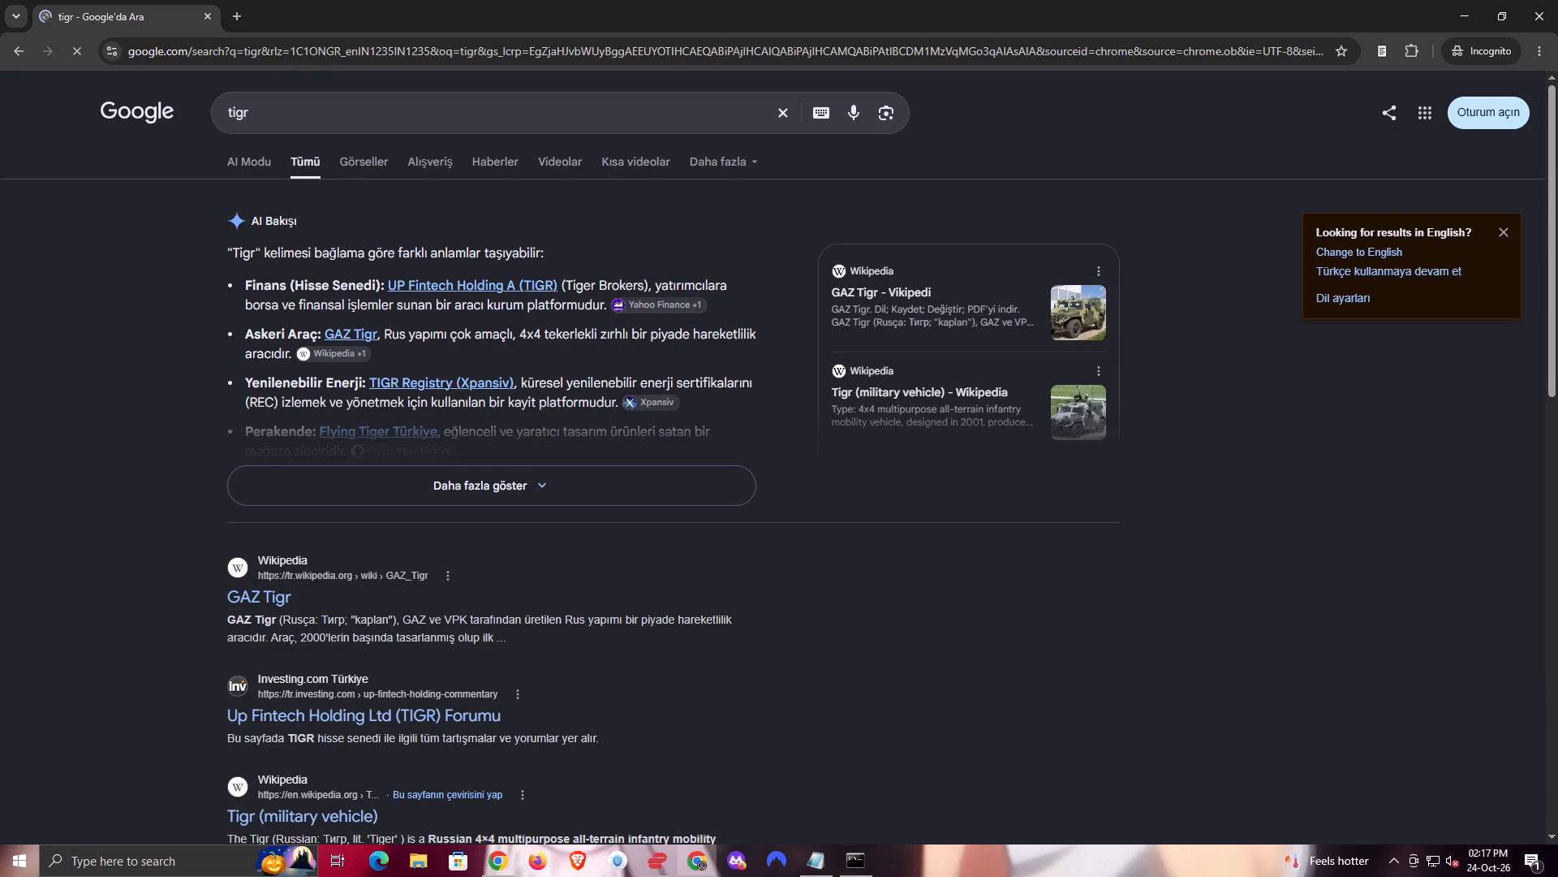
Replace the Google query with "jfoi\" and open the suggested search "joi diva night club ankara".
drag(312, 133, 216, 112)
drag(277, 123, 101, 97)
text(jf)
key(o)
text(i\)
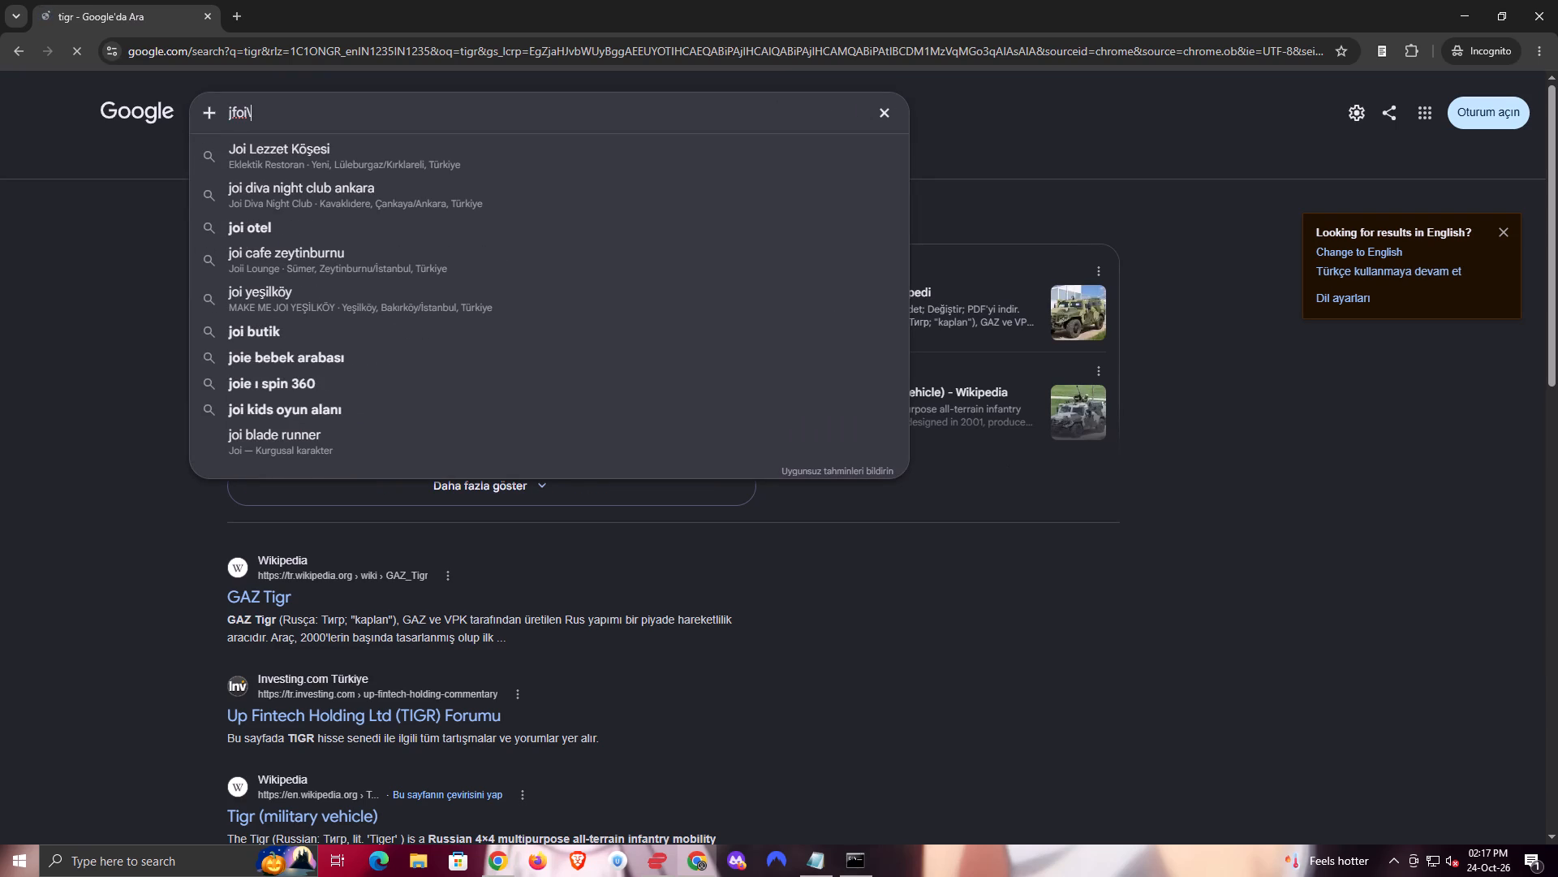
click(337, 179)
Replace the query with "software testing" and run the Google search.
drag(443, 122, 0, 50)
text(software test)
text(ing)
key(Return)
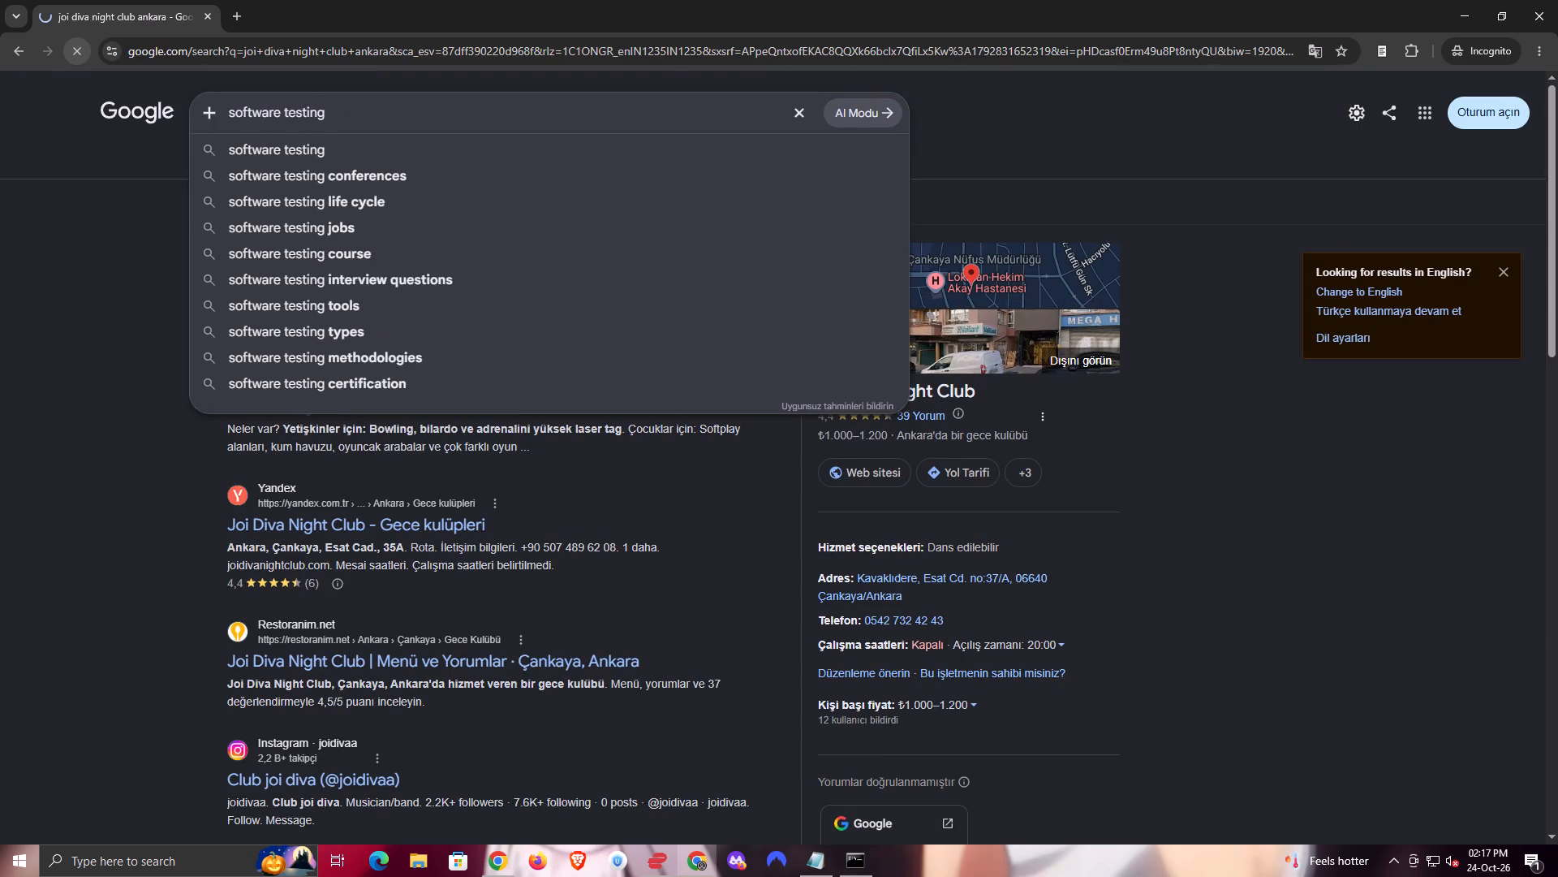
Clear the query and search Google for "browser testing".
key(slash)
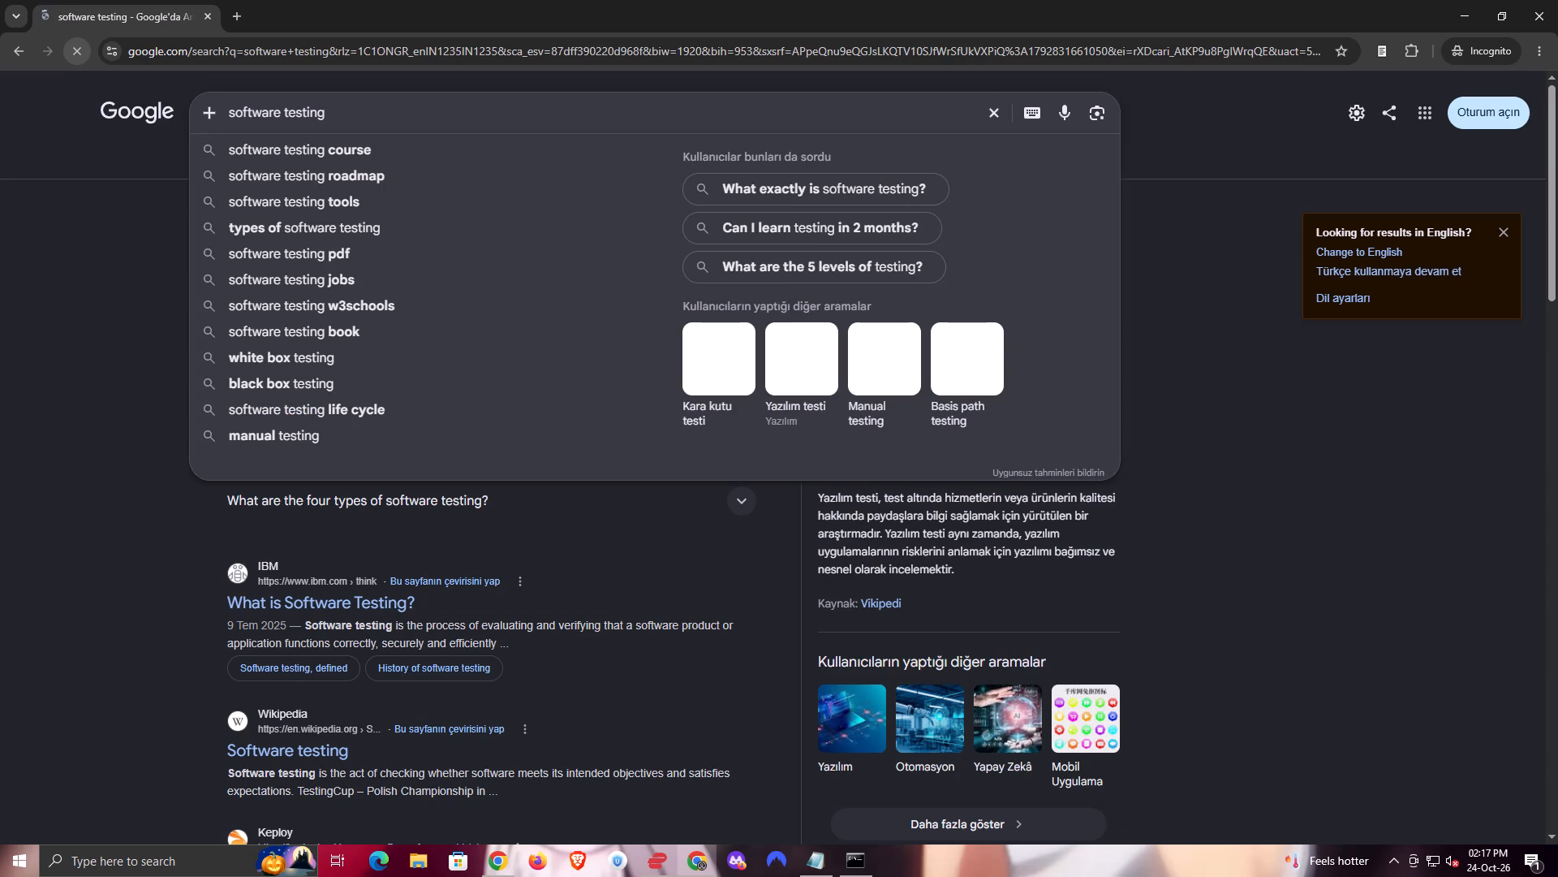
key(ctrl+a)
key(ctrl+a)
key(BackSpace)
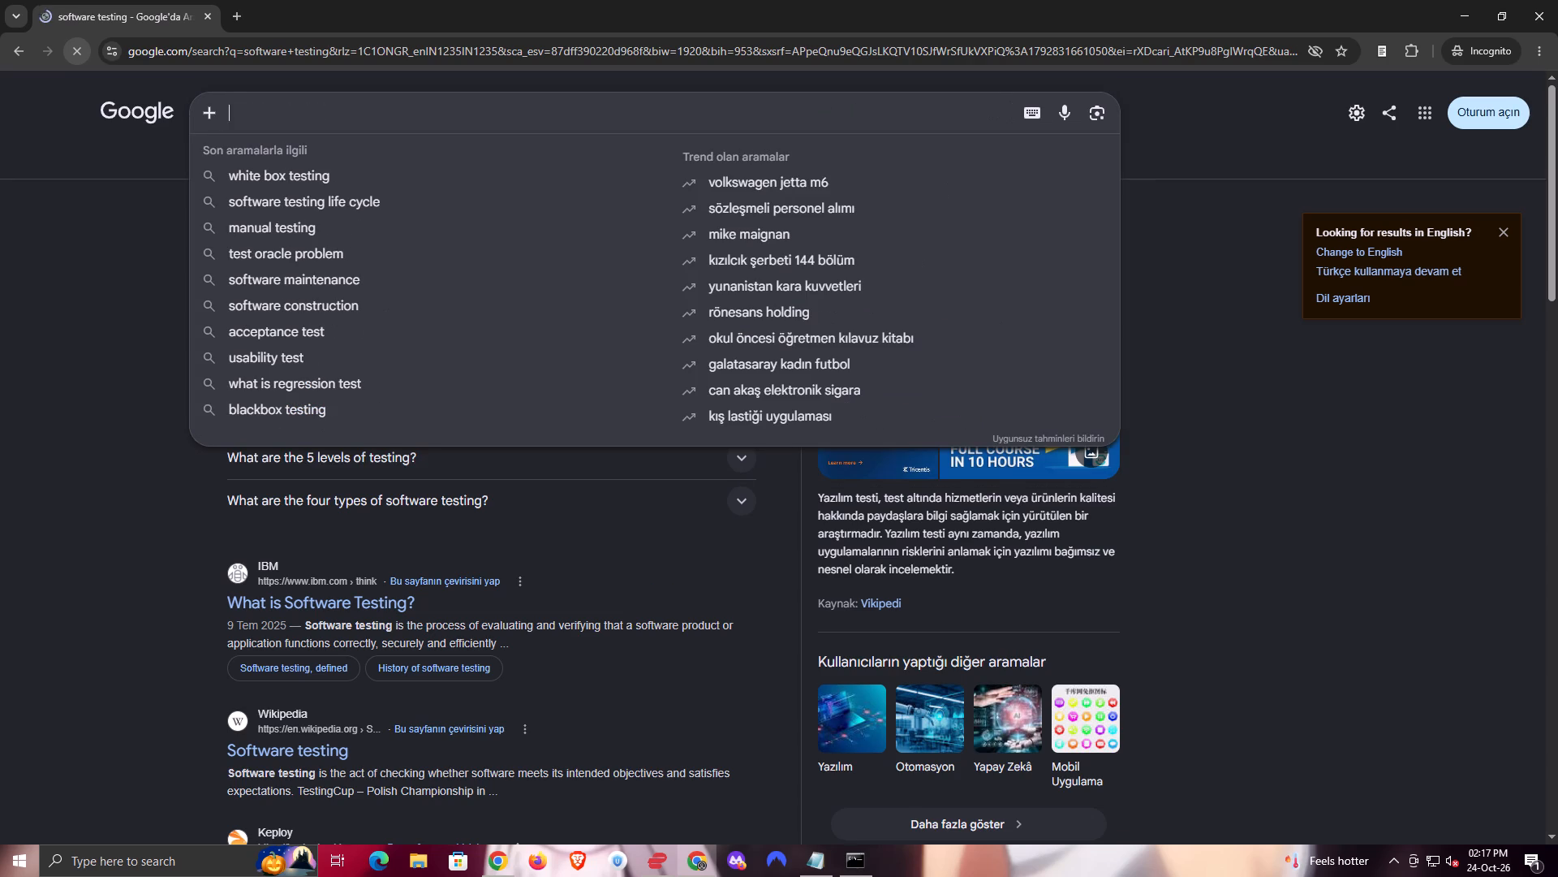
text(browser testing)
key(Return)
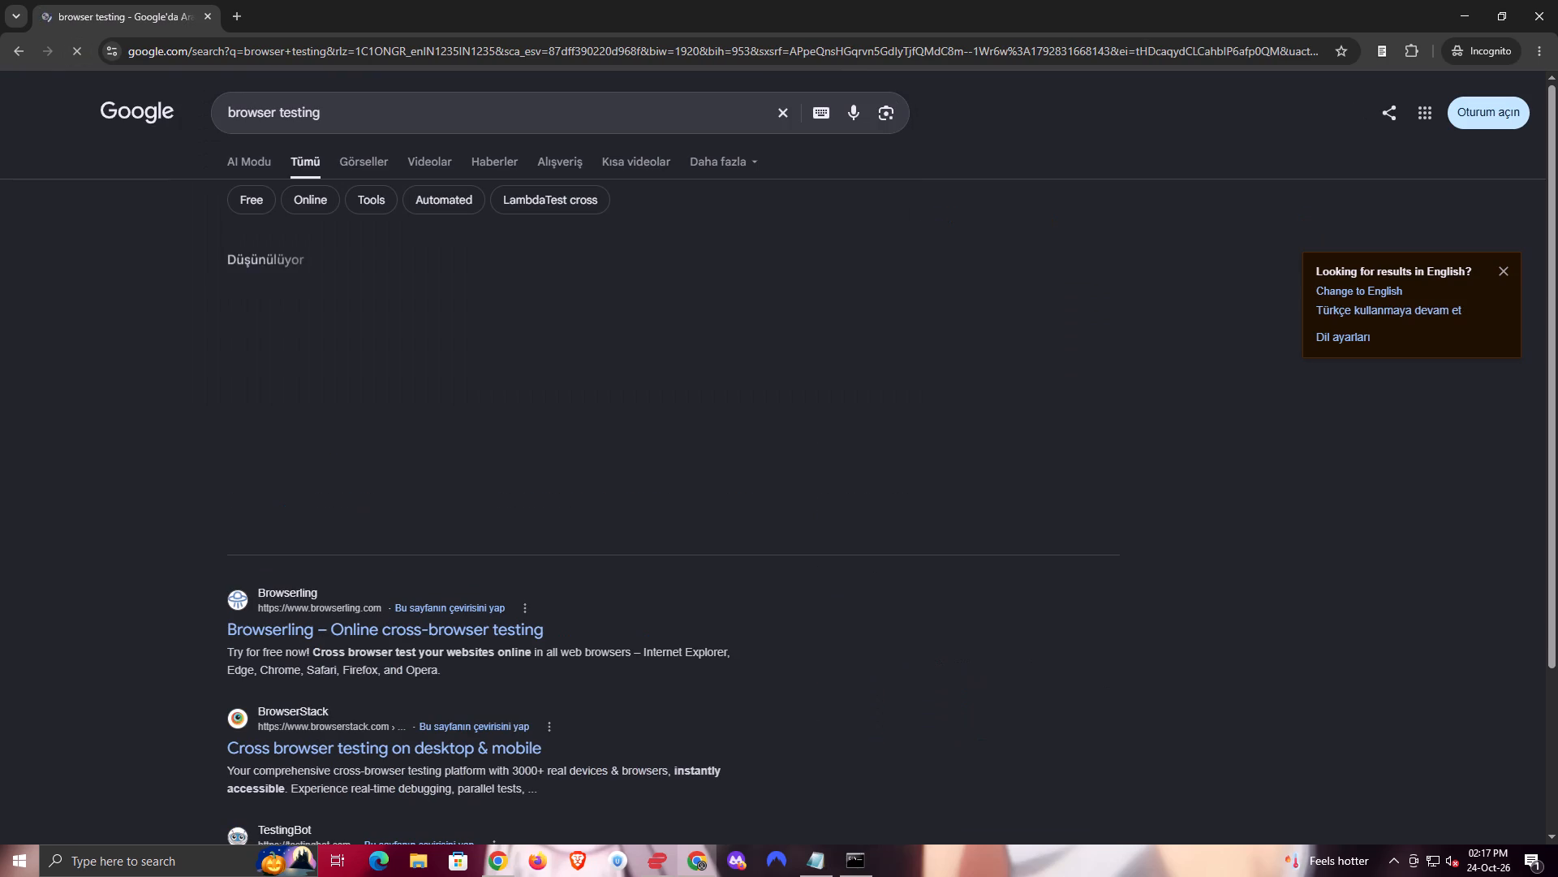
Search Google for "g2 browserstack" and open G2's BrowserStack Reviews 2026 result.
drag(338, 130, 88, 119)
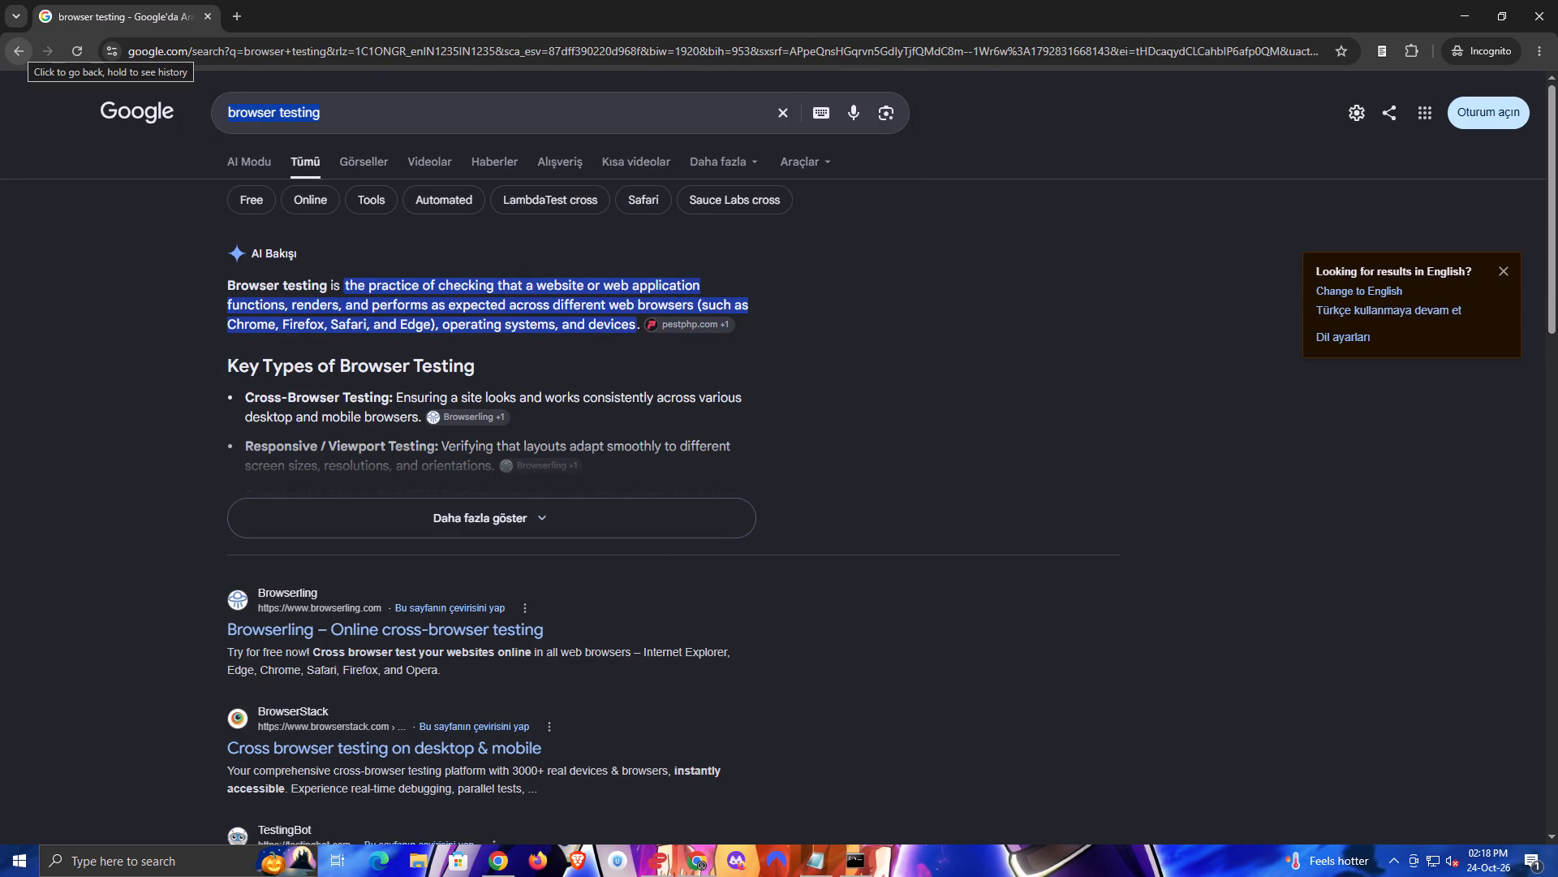
text(g2 brow)
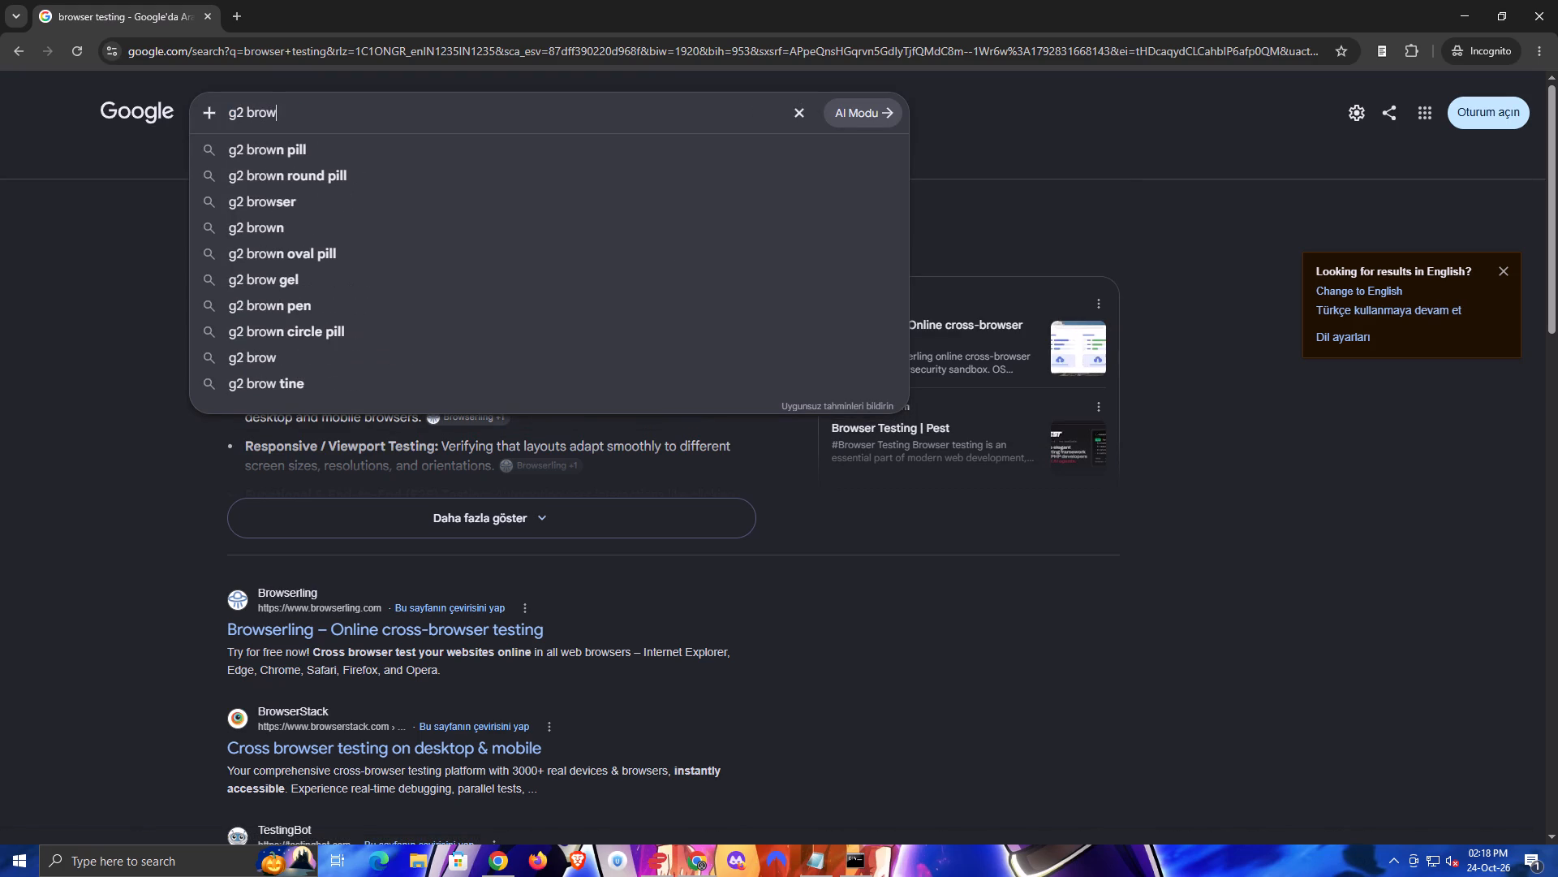
text(sers)
key(r)
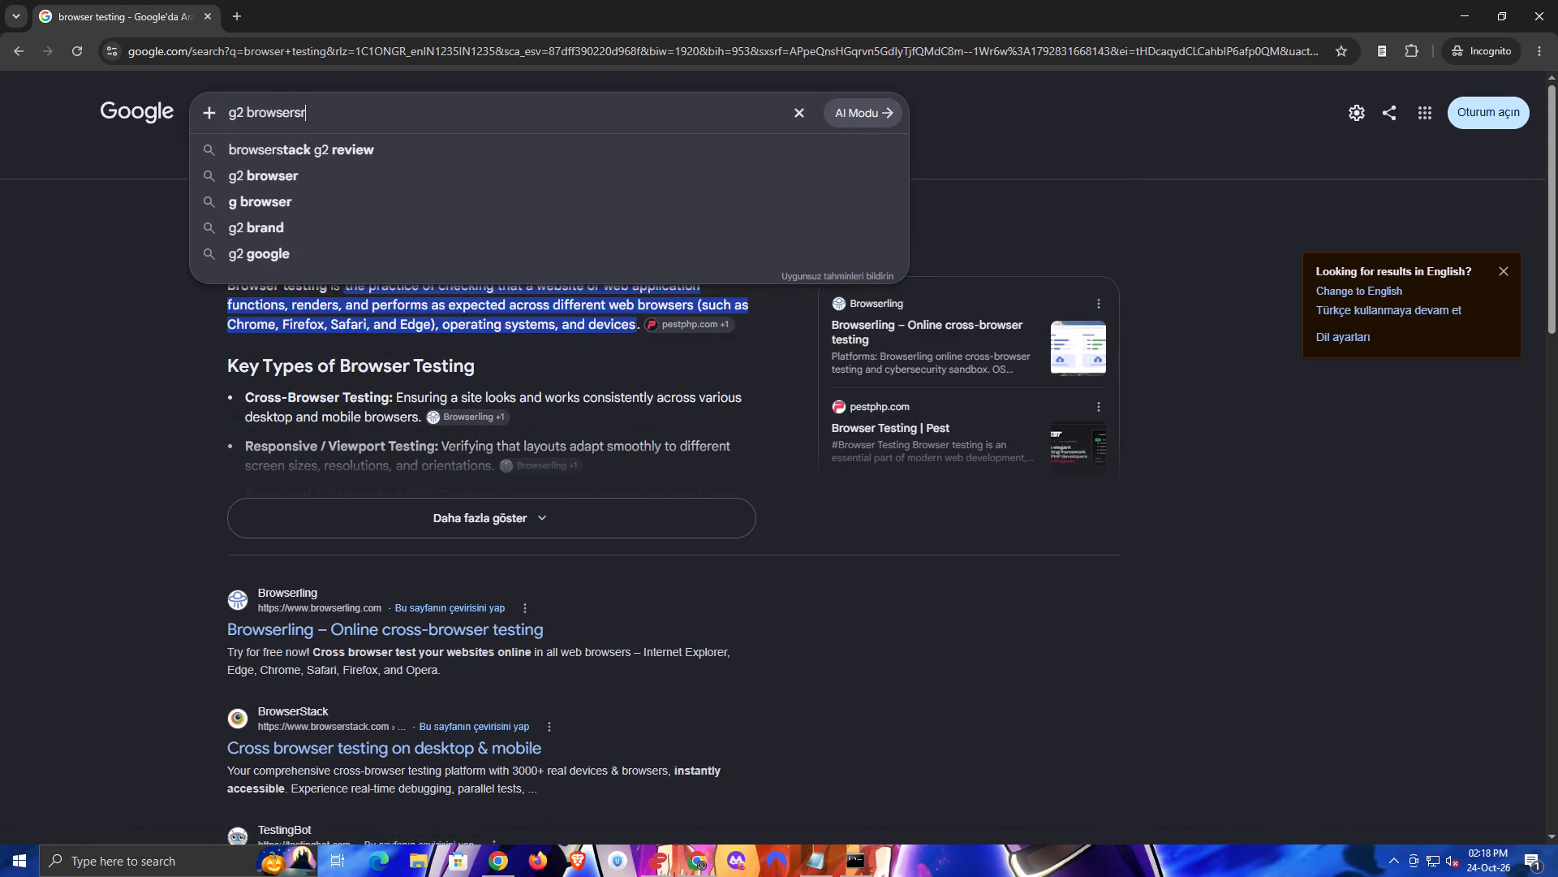
key(BackSpace)
text(tack)
key(Return)
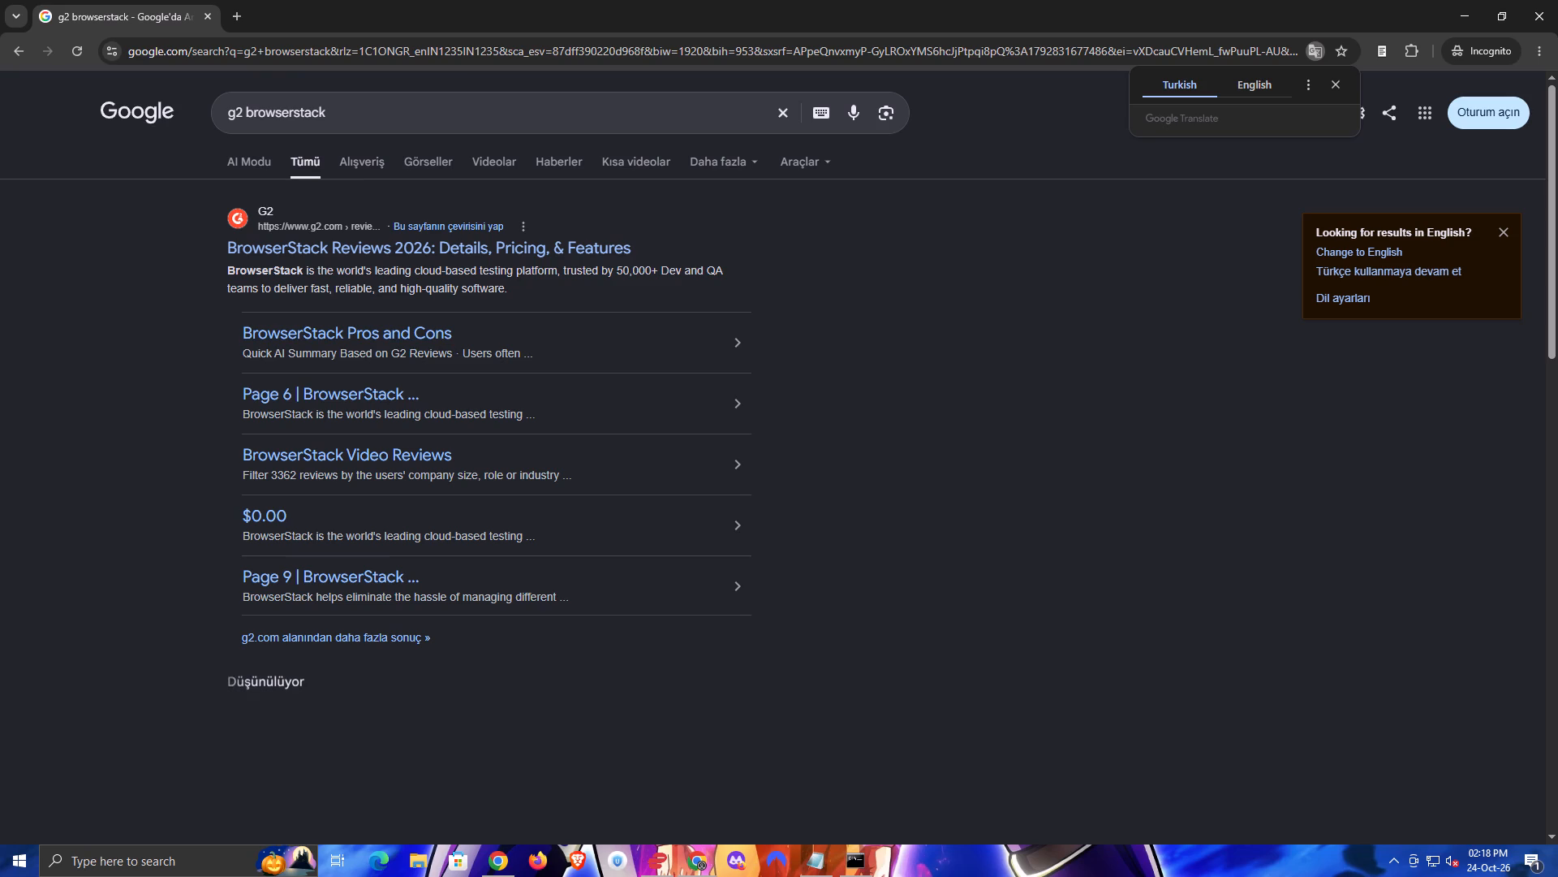
click(401, 247)
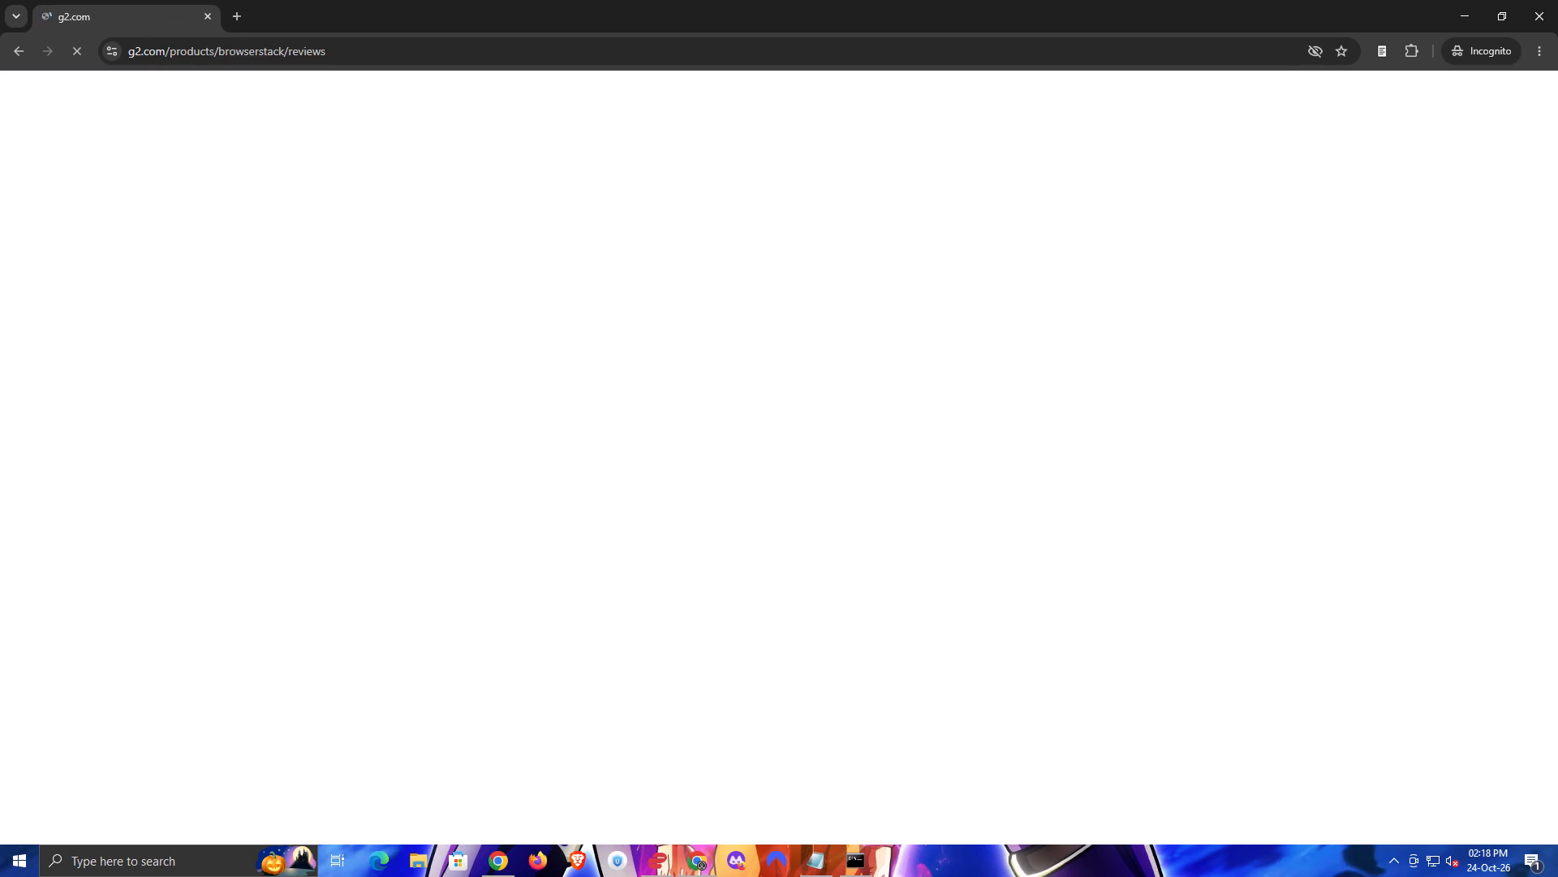
Clear all Windows notifications and return to the G2 page.
click(1536, 876)
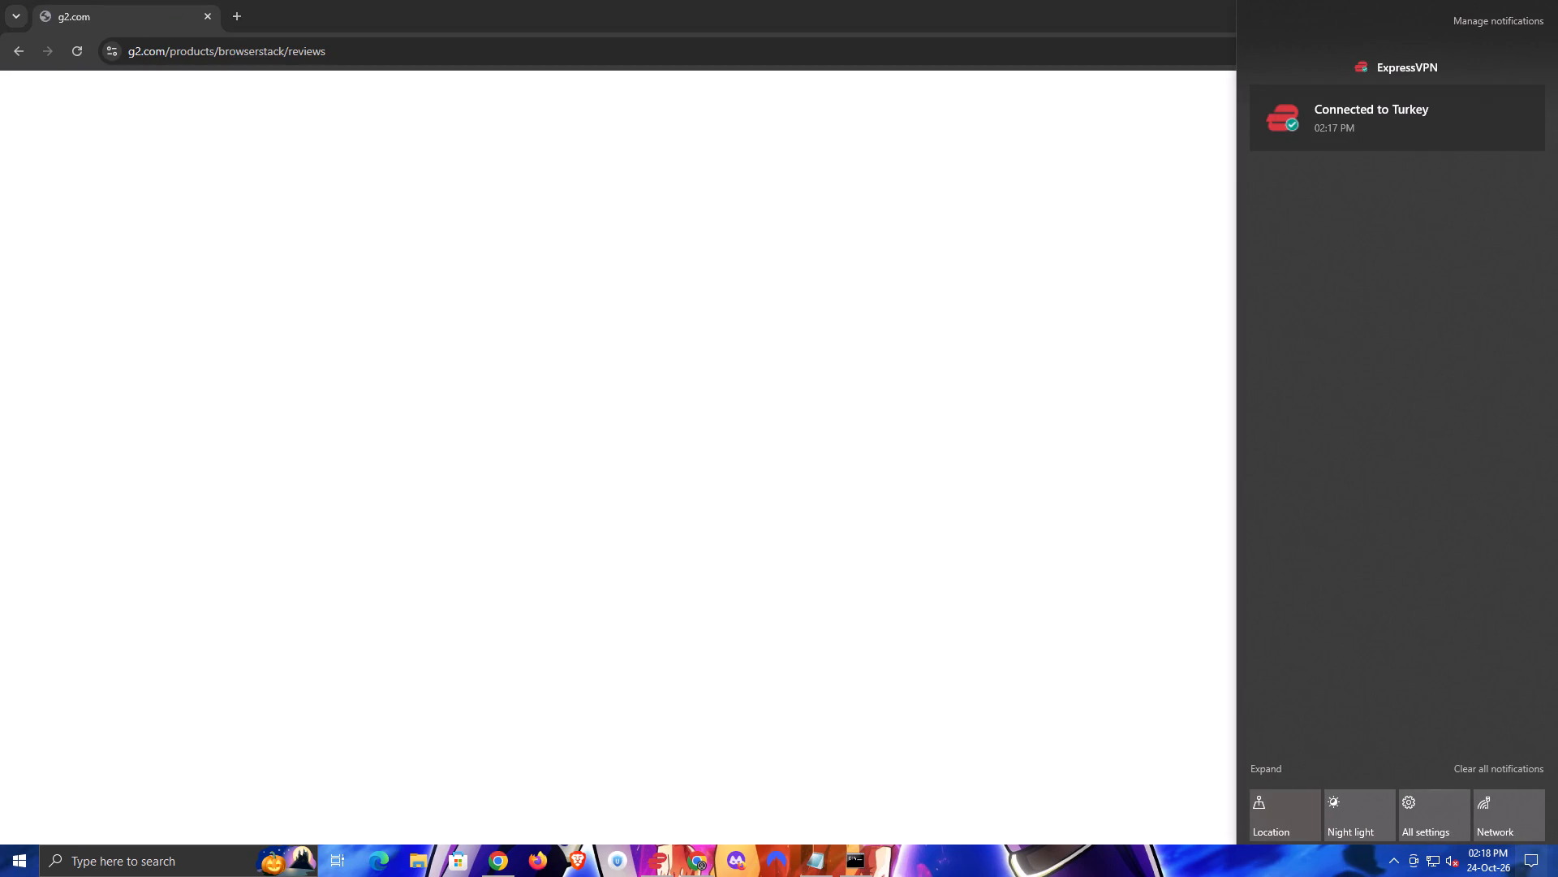
click(1453, 765)
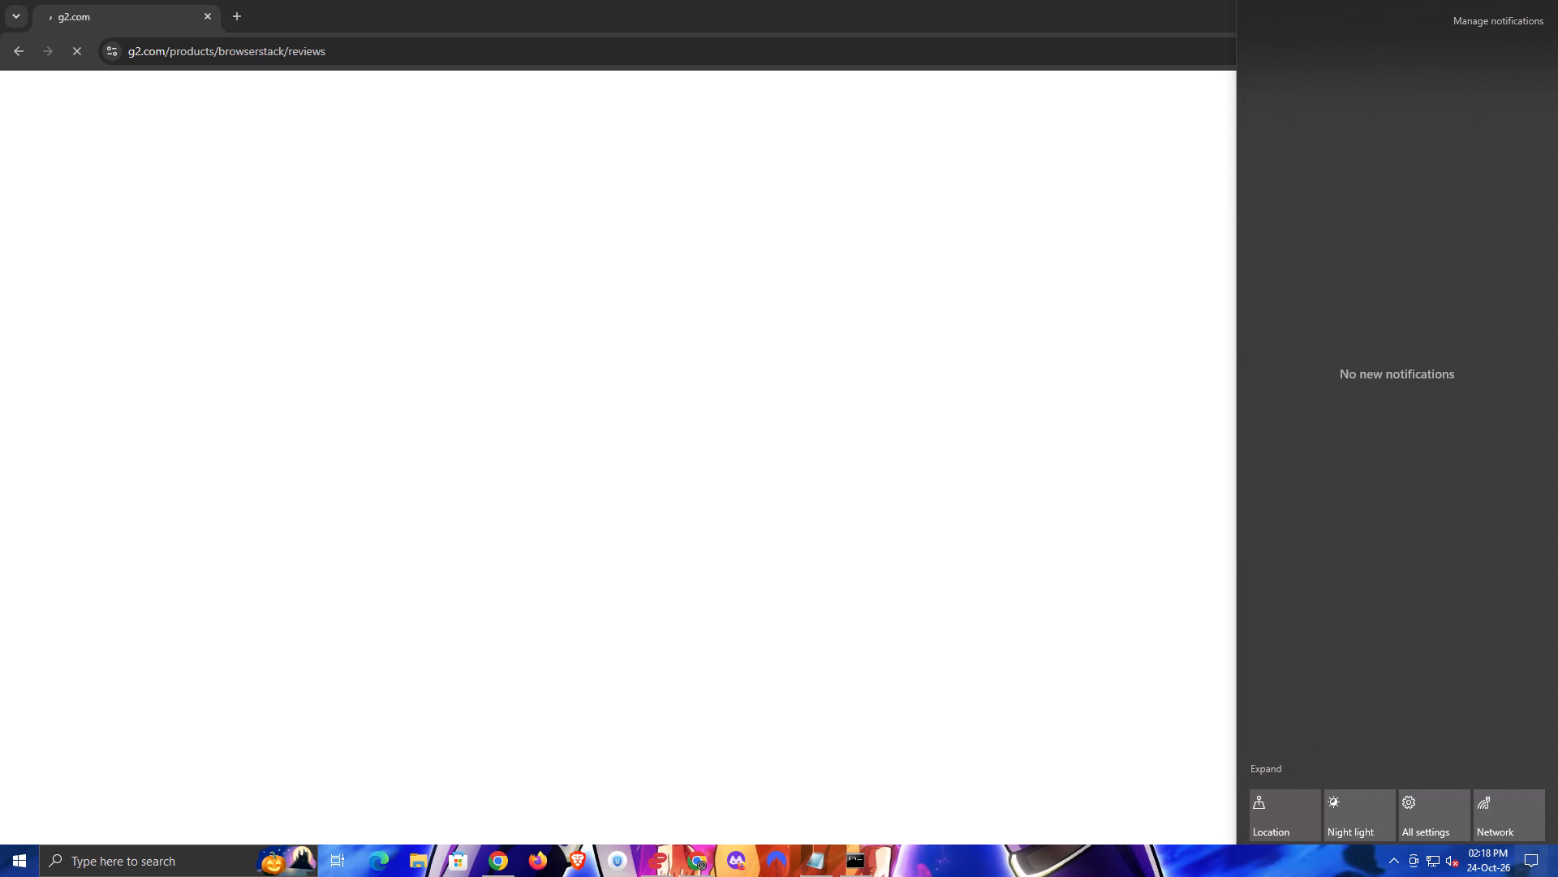
click(556, 642)
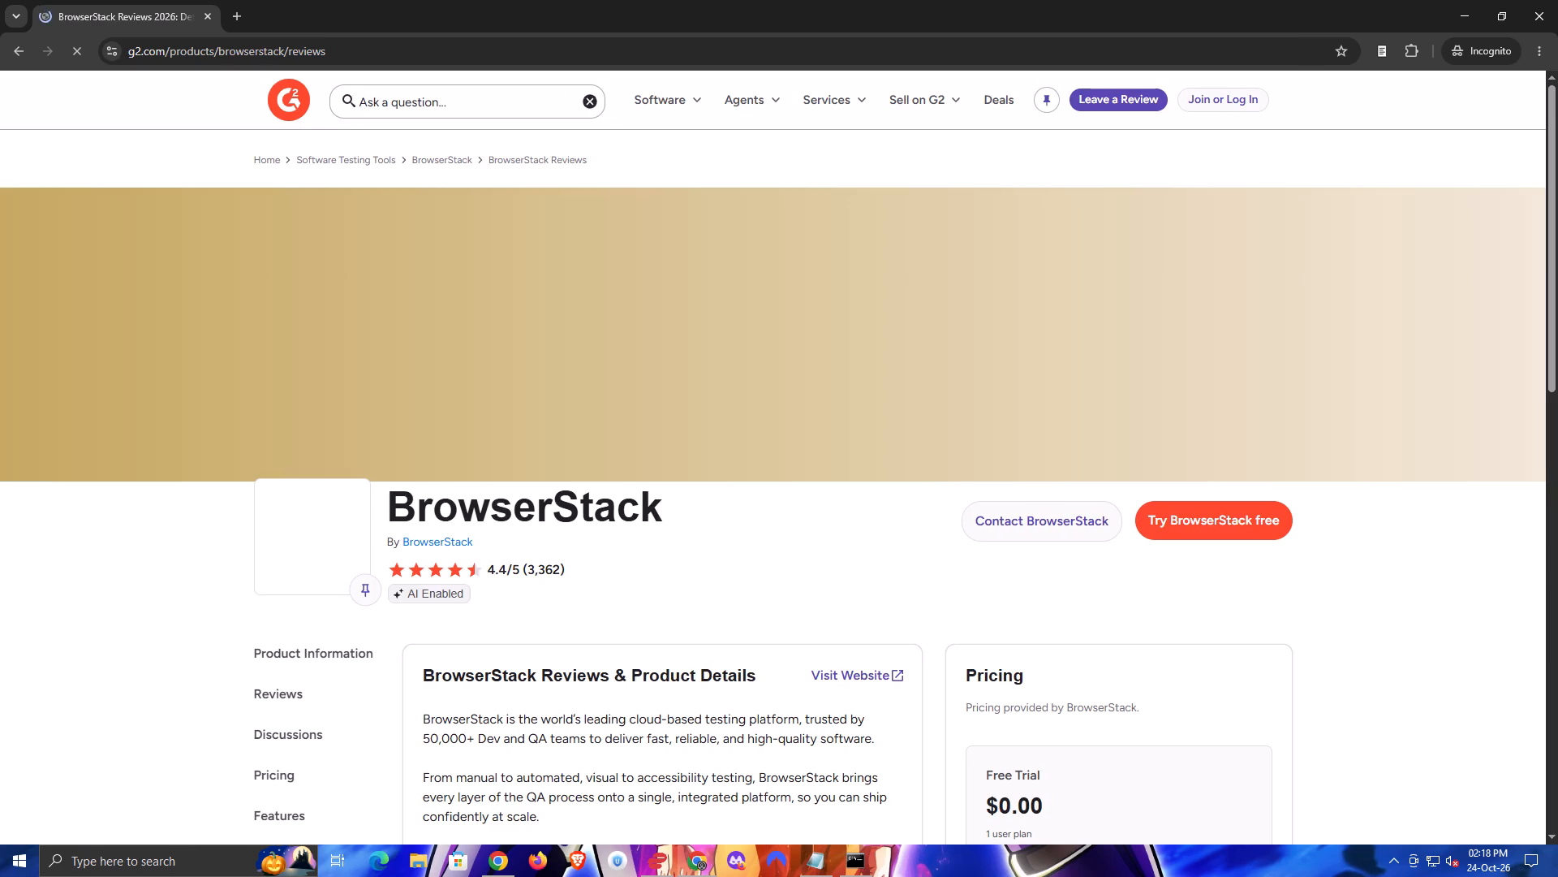
Jump to the Pricing section of the BrowserStack reviews and open its comparison with Qase.
scroll(417, 685, down, 3)
click(287, 618)
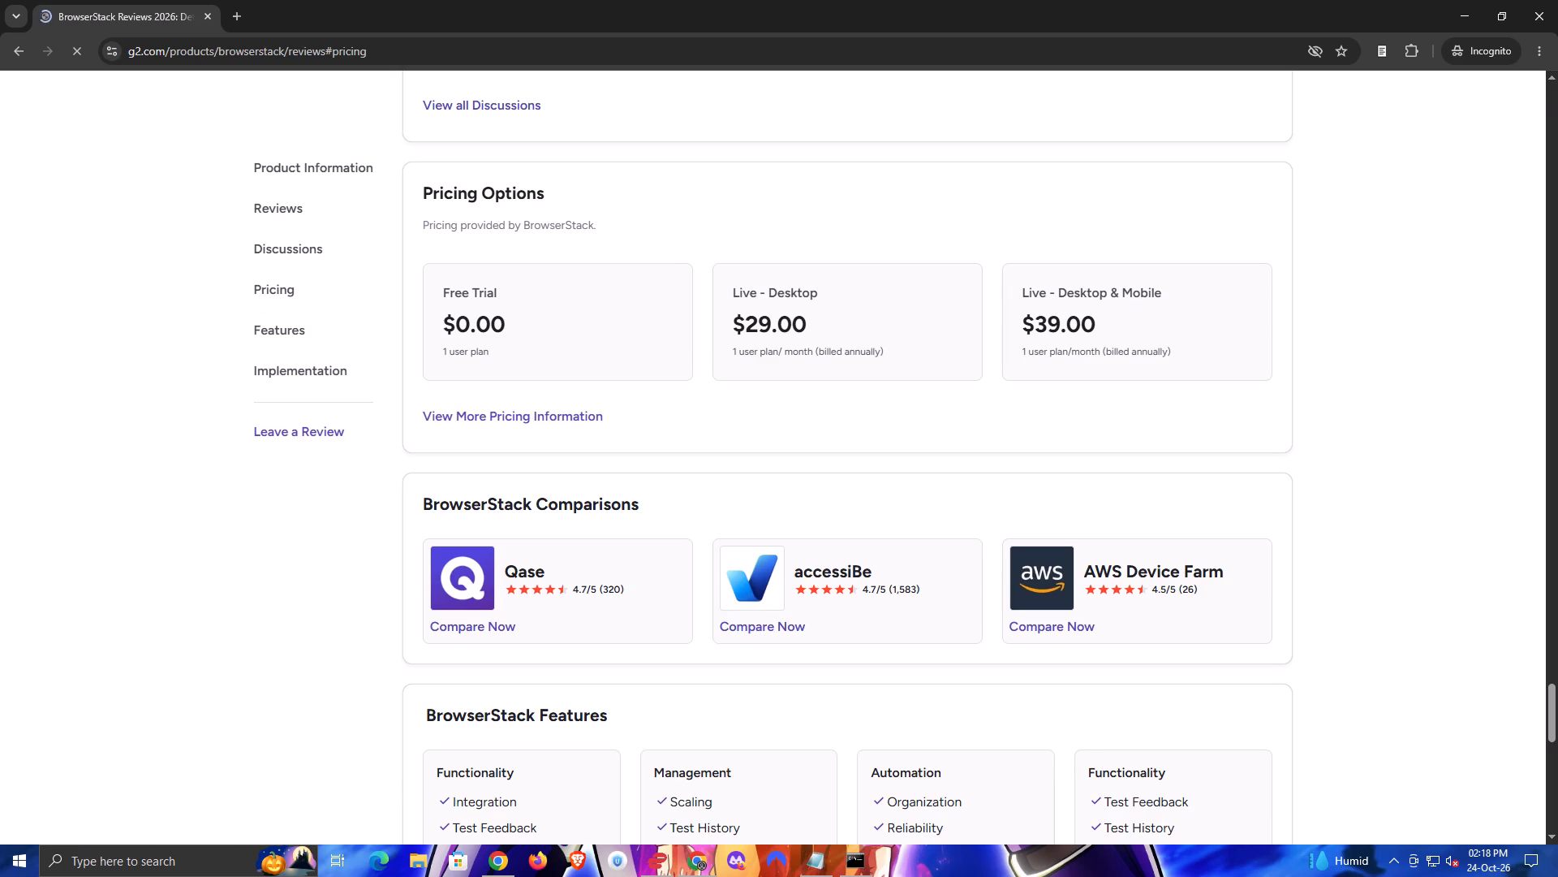
scroll(287, 618, down, 1)
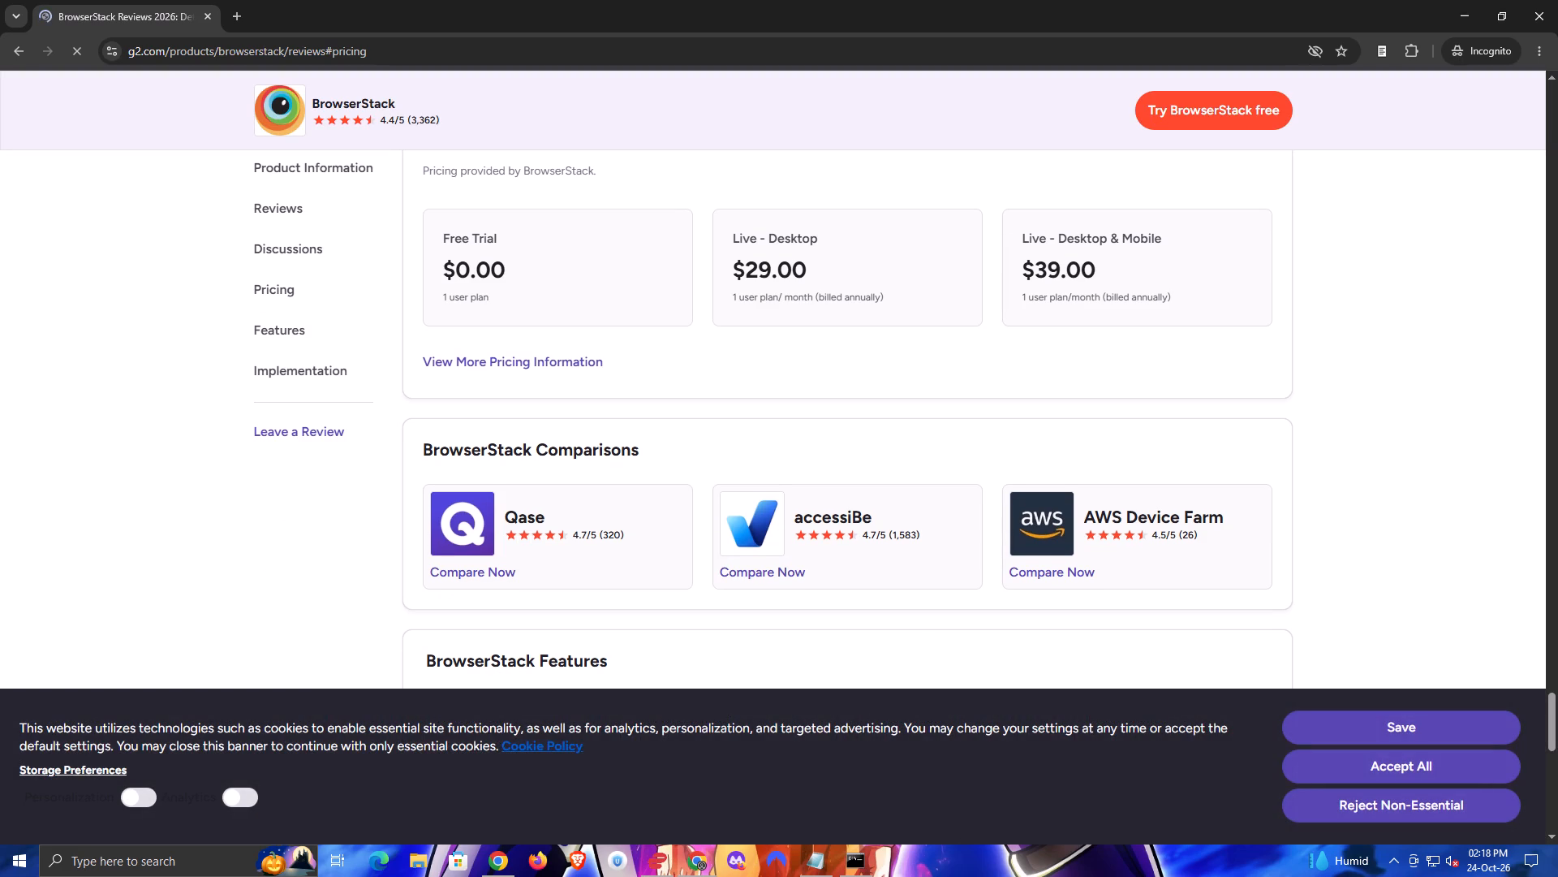
click(501, 559)
click(498, 568)
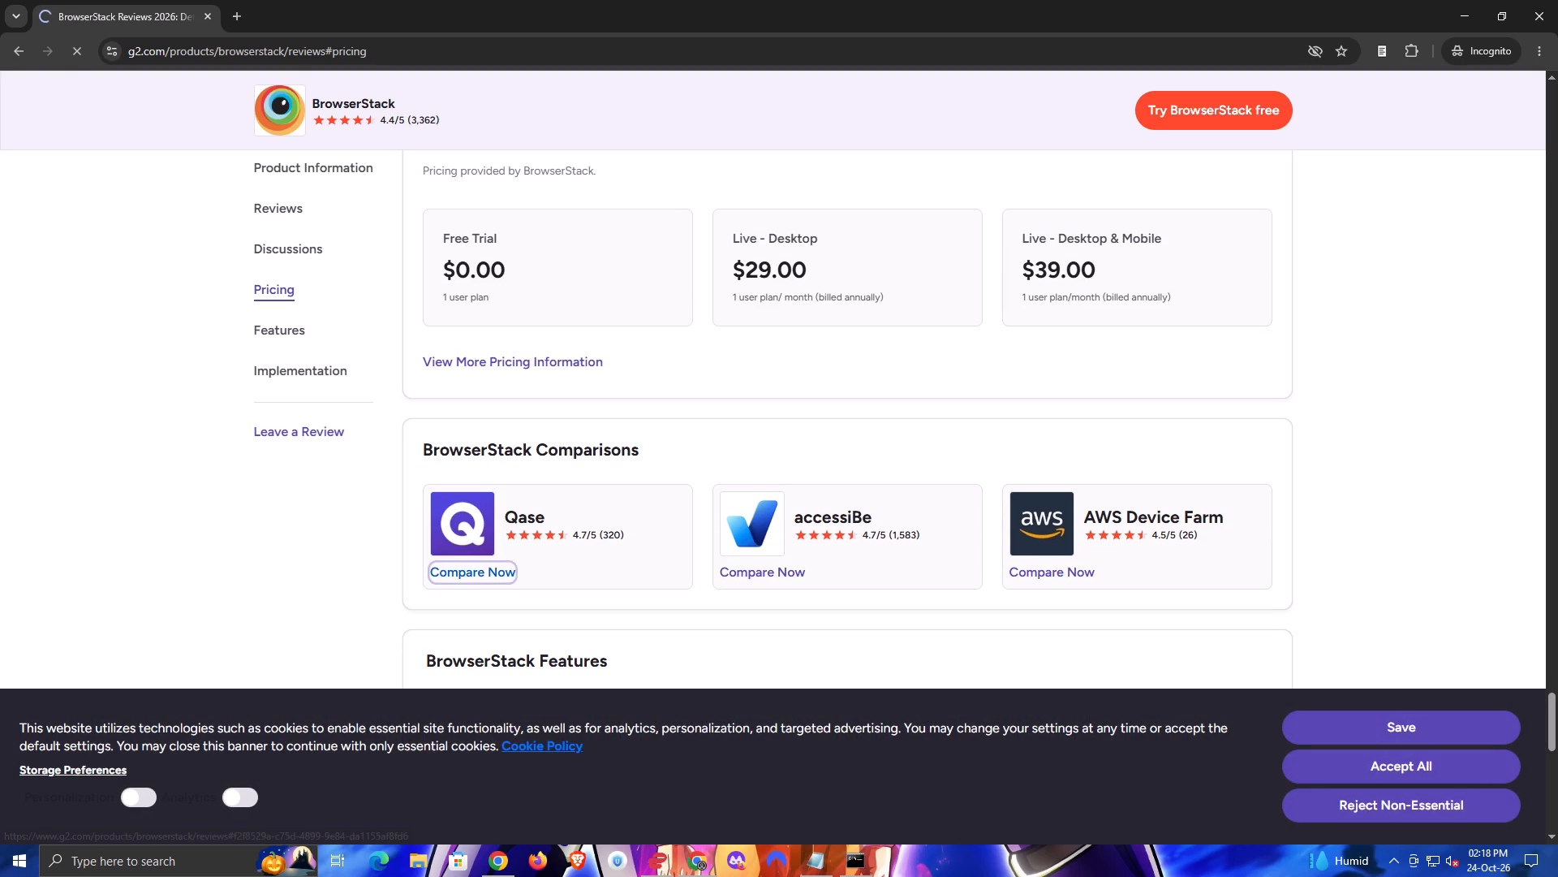
click(1345, 806)
Look through the BrowserStack vs. Qase comparison down to the Ratings and reject the non-essential cookies.
scroll(648, 568, down, 3)
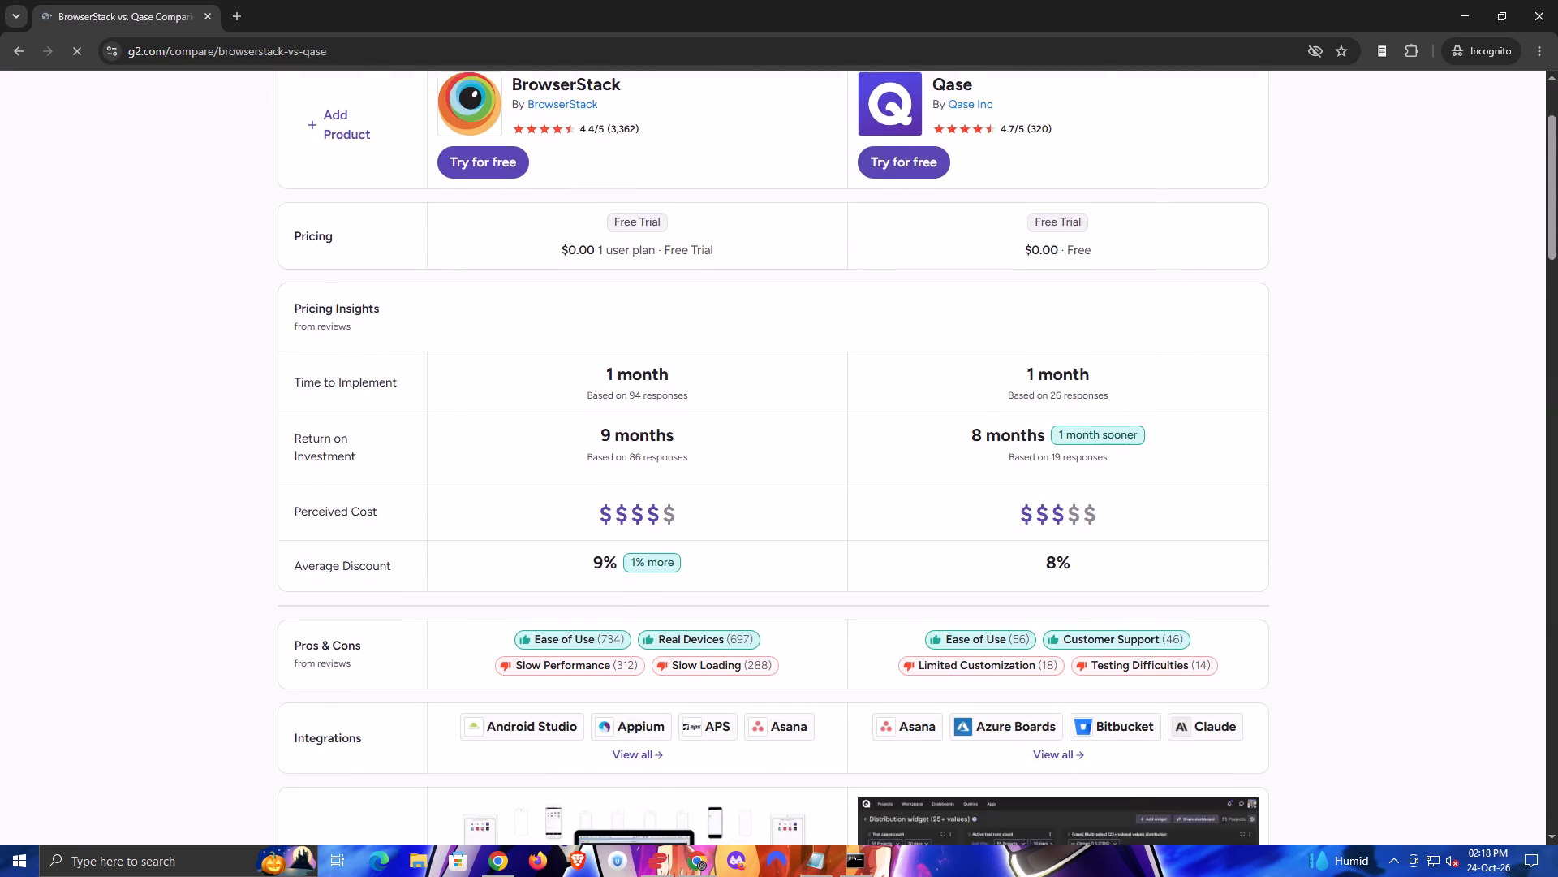
scroll(648, 568, down, 13)
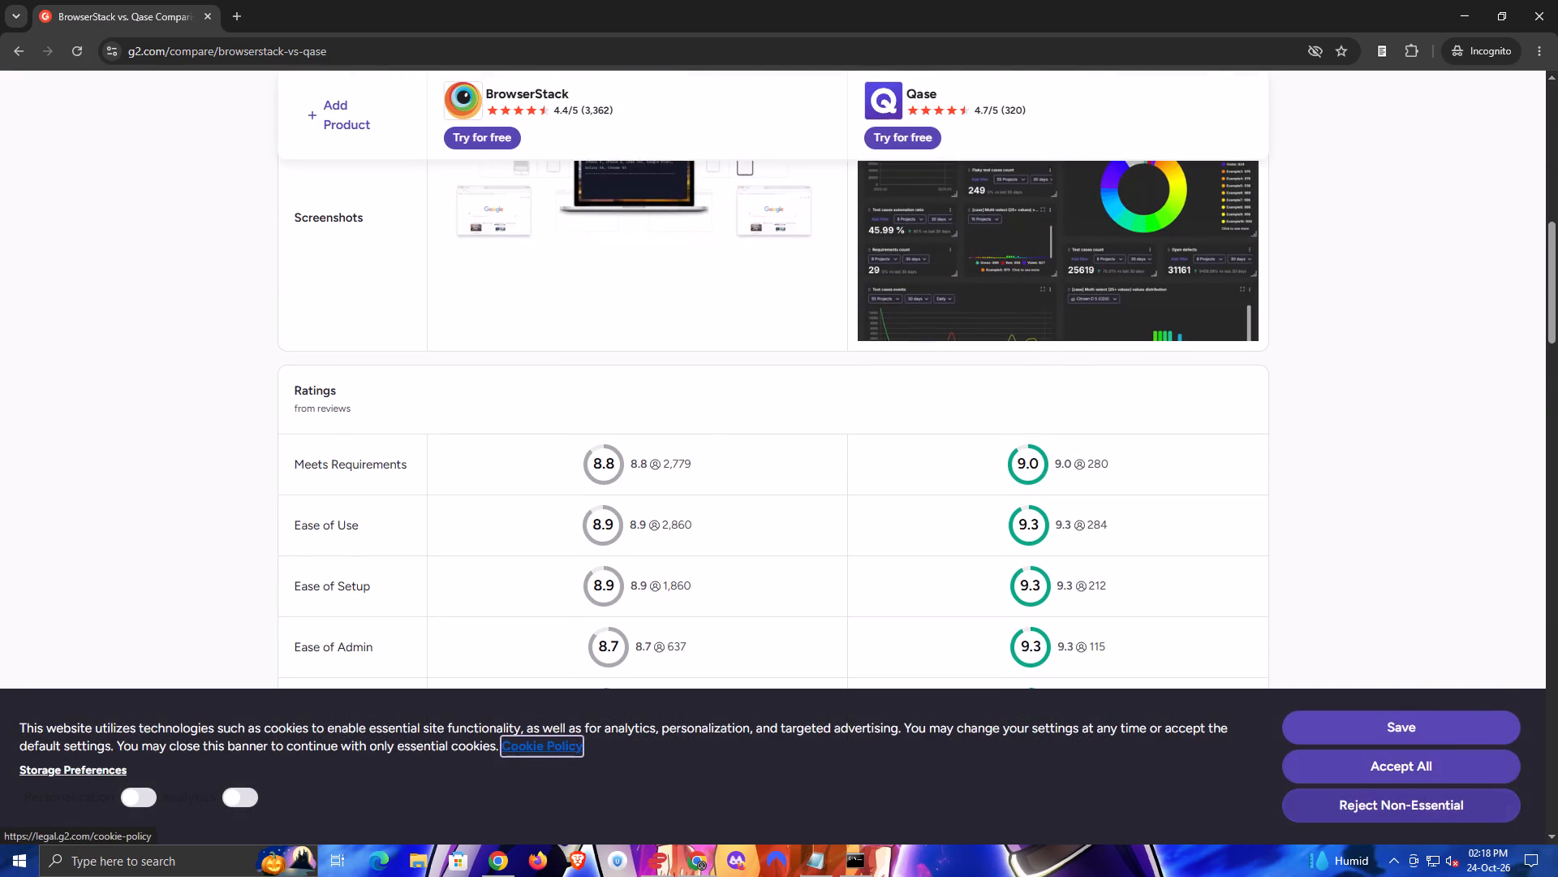
click(1341, 801)
scroll(334, 511, down, 4)
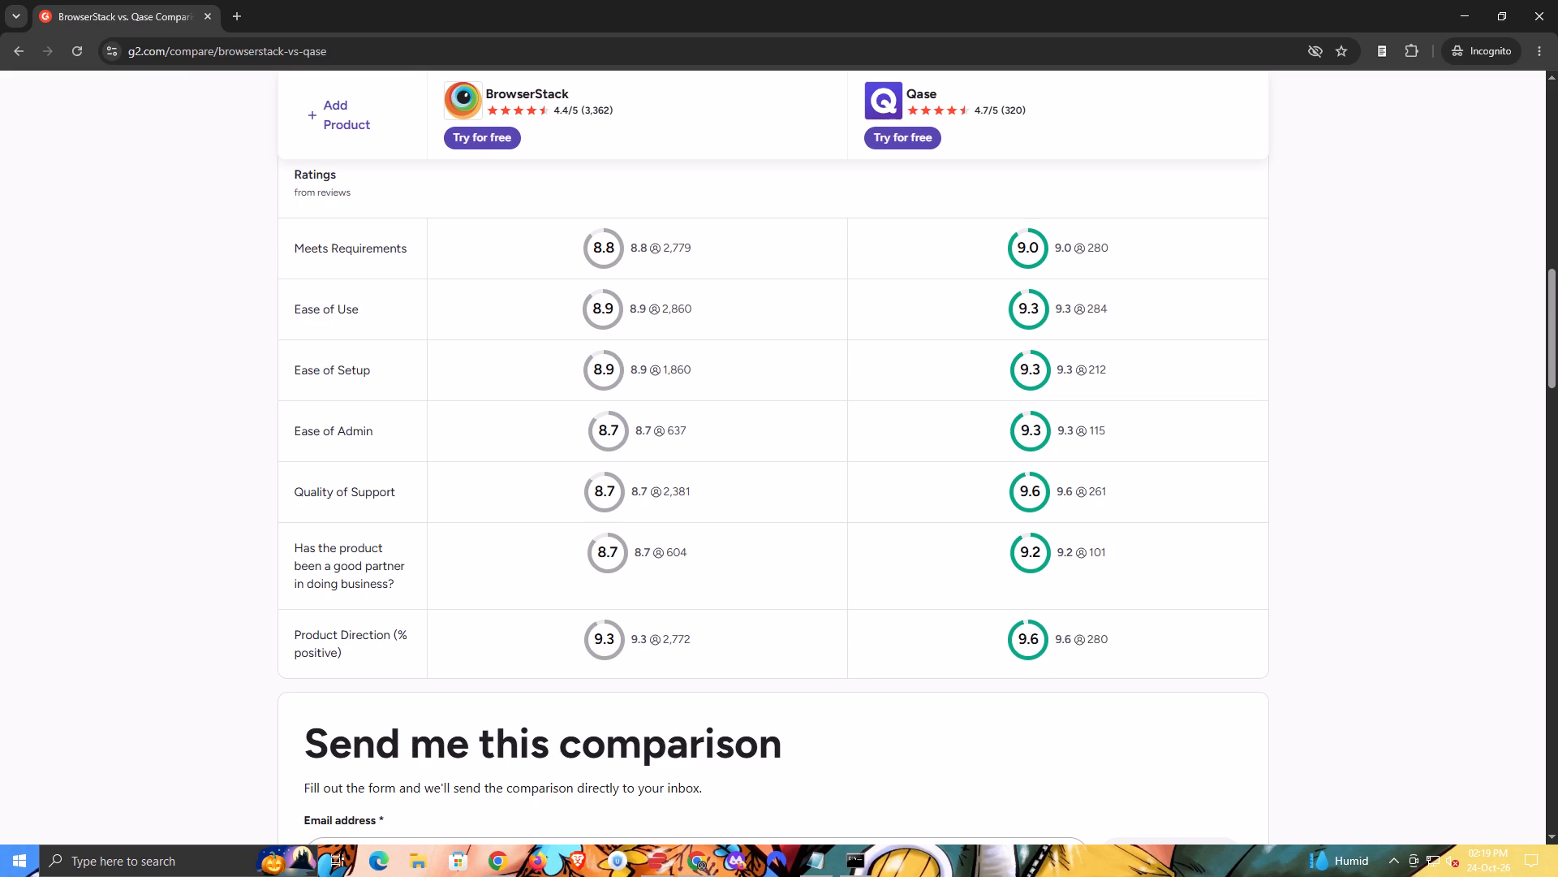
Expand the comparison's feature categories one by one, working upwards from Digital Accessibility Tools to Software Testing.
scroll(303, 491, down, 12)
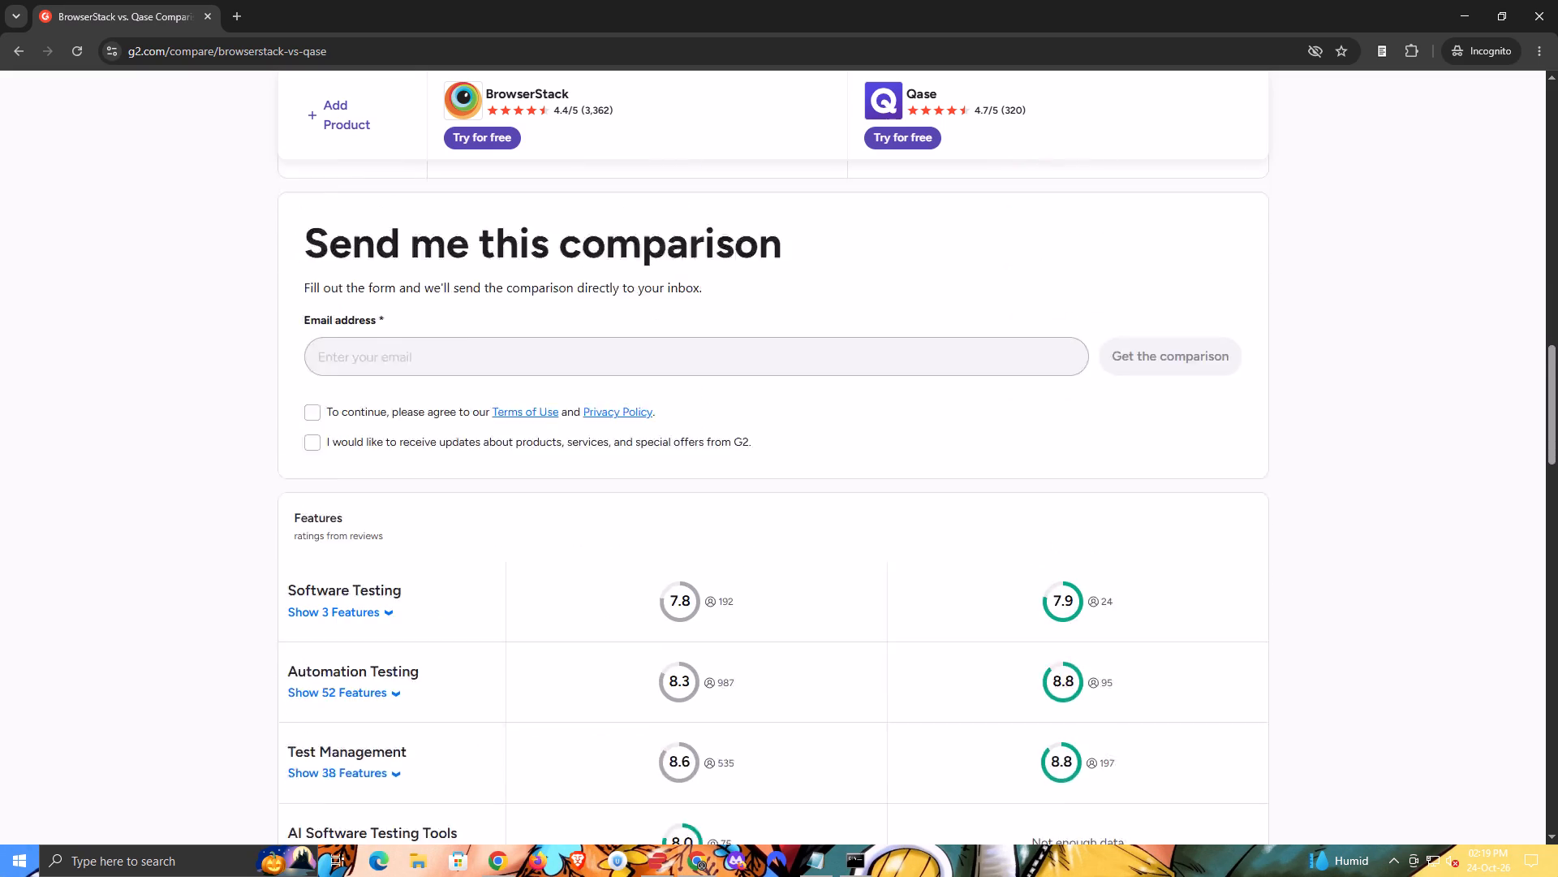
scroll(375, 519, down, 5)
scroll(334, 752, down, 4)
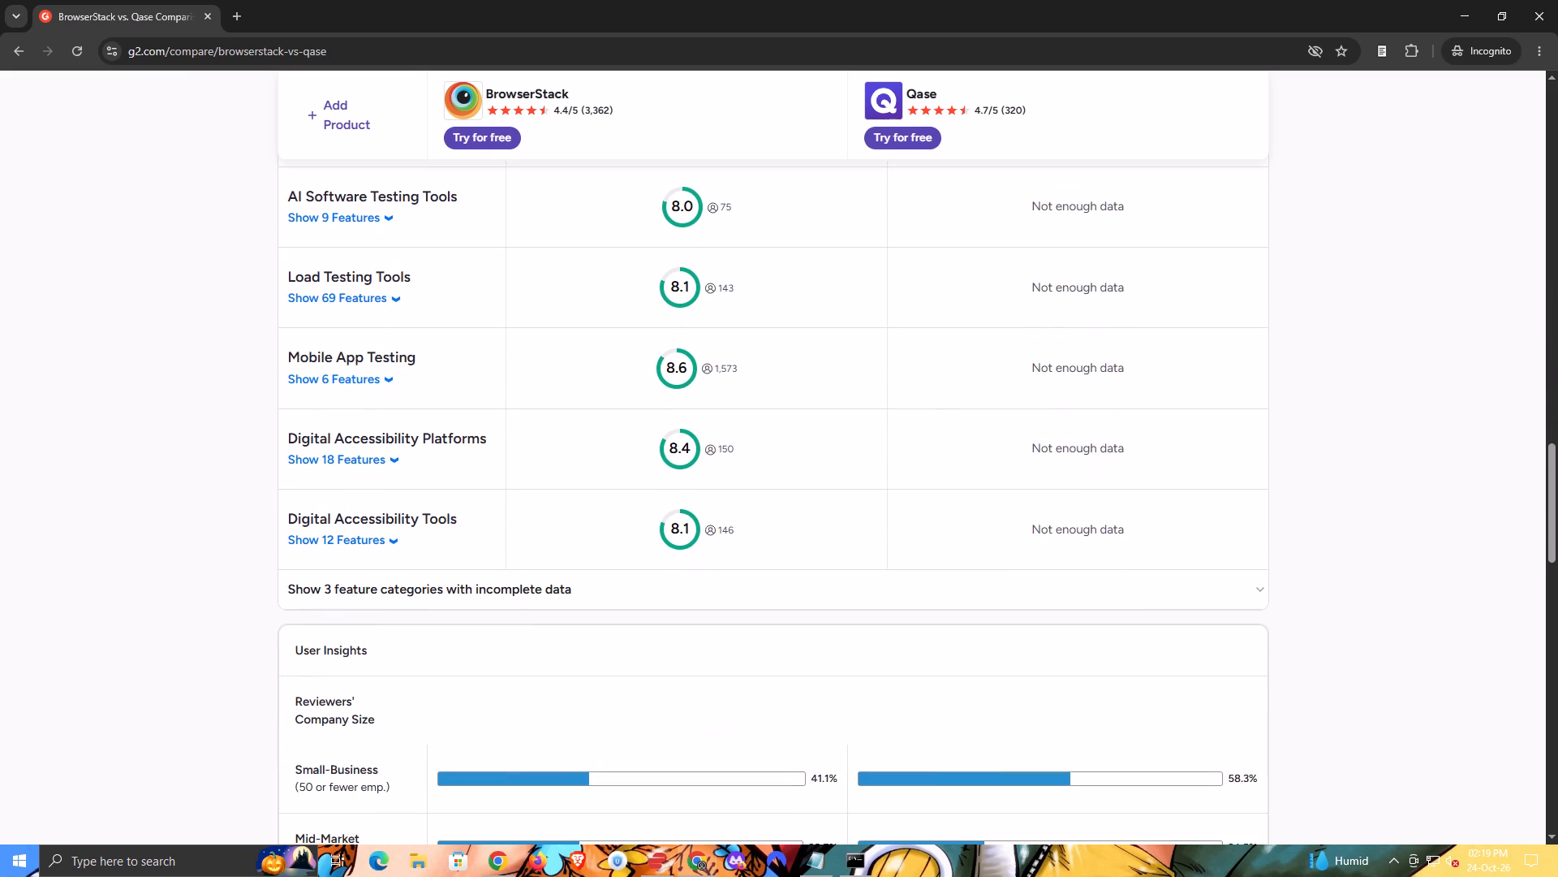
click(380, 546)
click(380, 462)
click(303, 371)
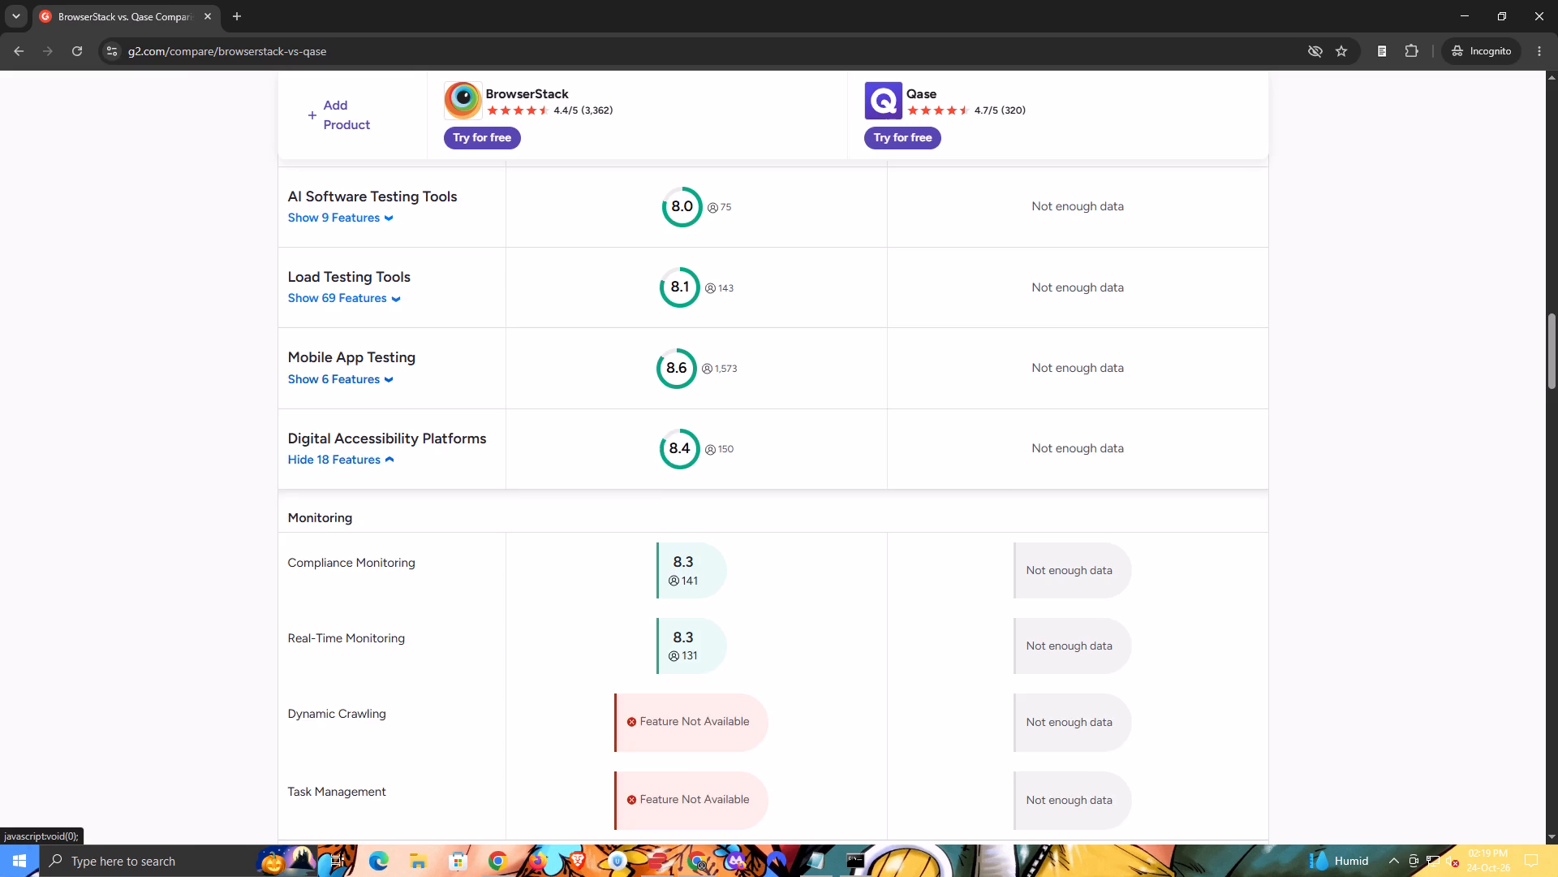
click(355, 293)
click(360, 214)
scroll(358, 227, up, 3)
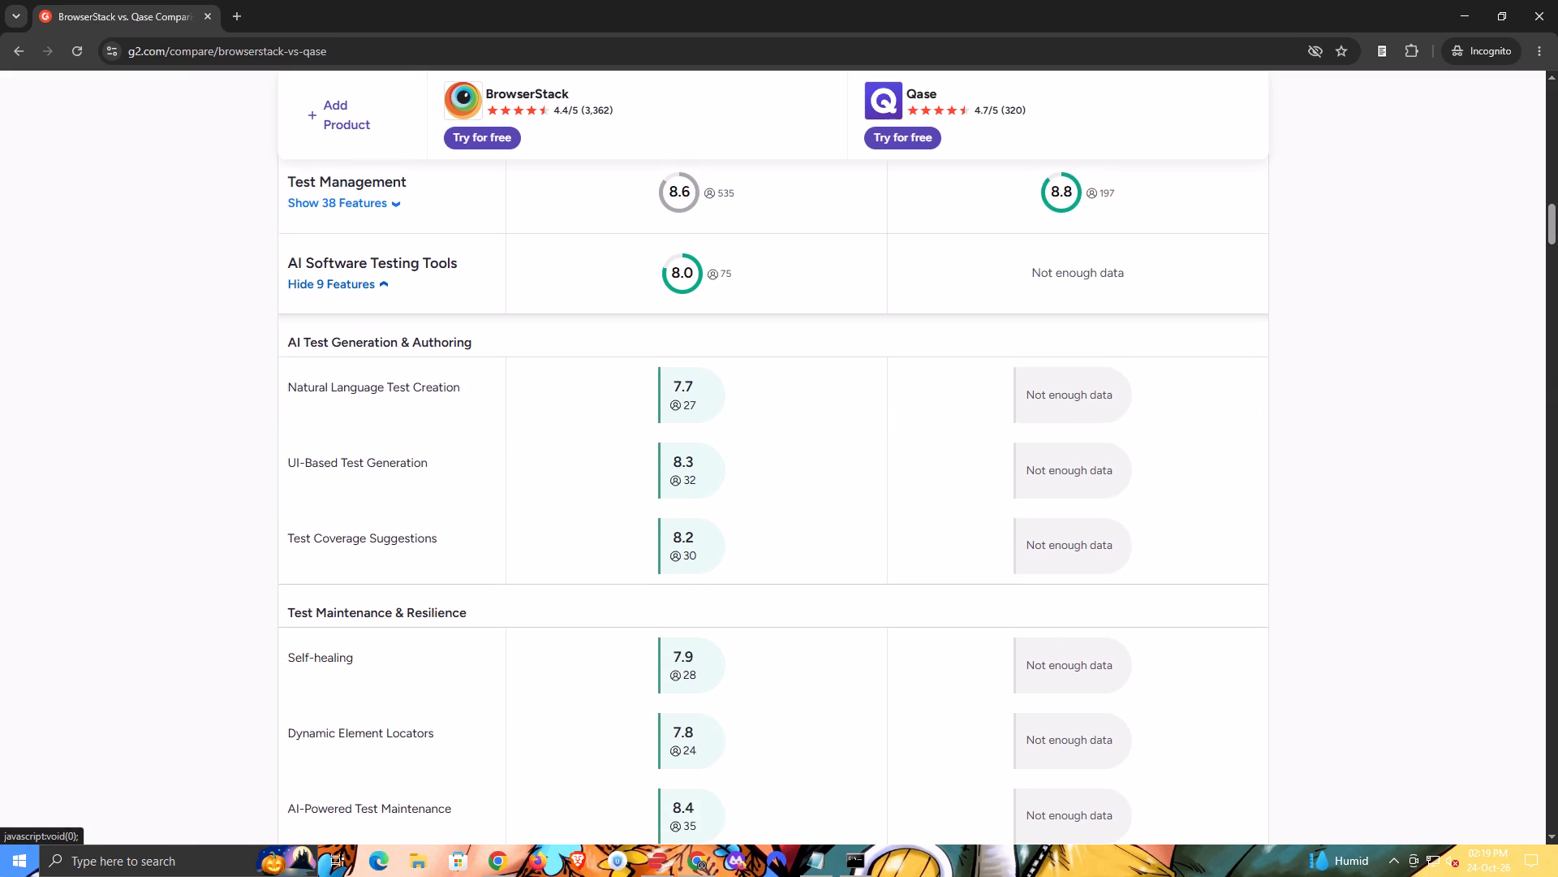
scroll(364, 253, up, 1)
click(358, 349)
click(352, 256)
click(352, 283)
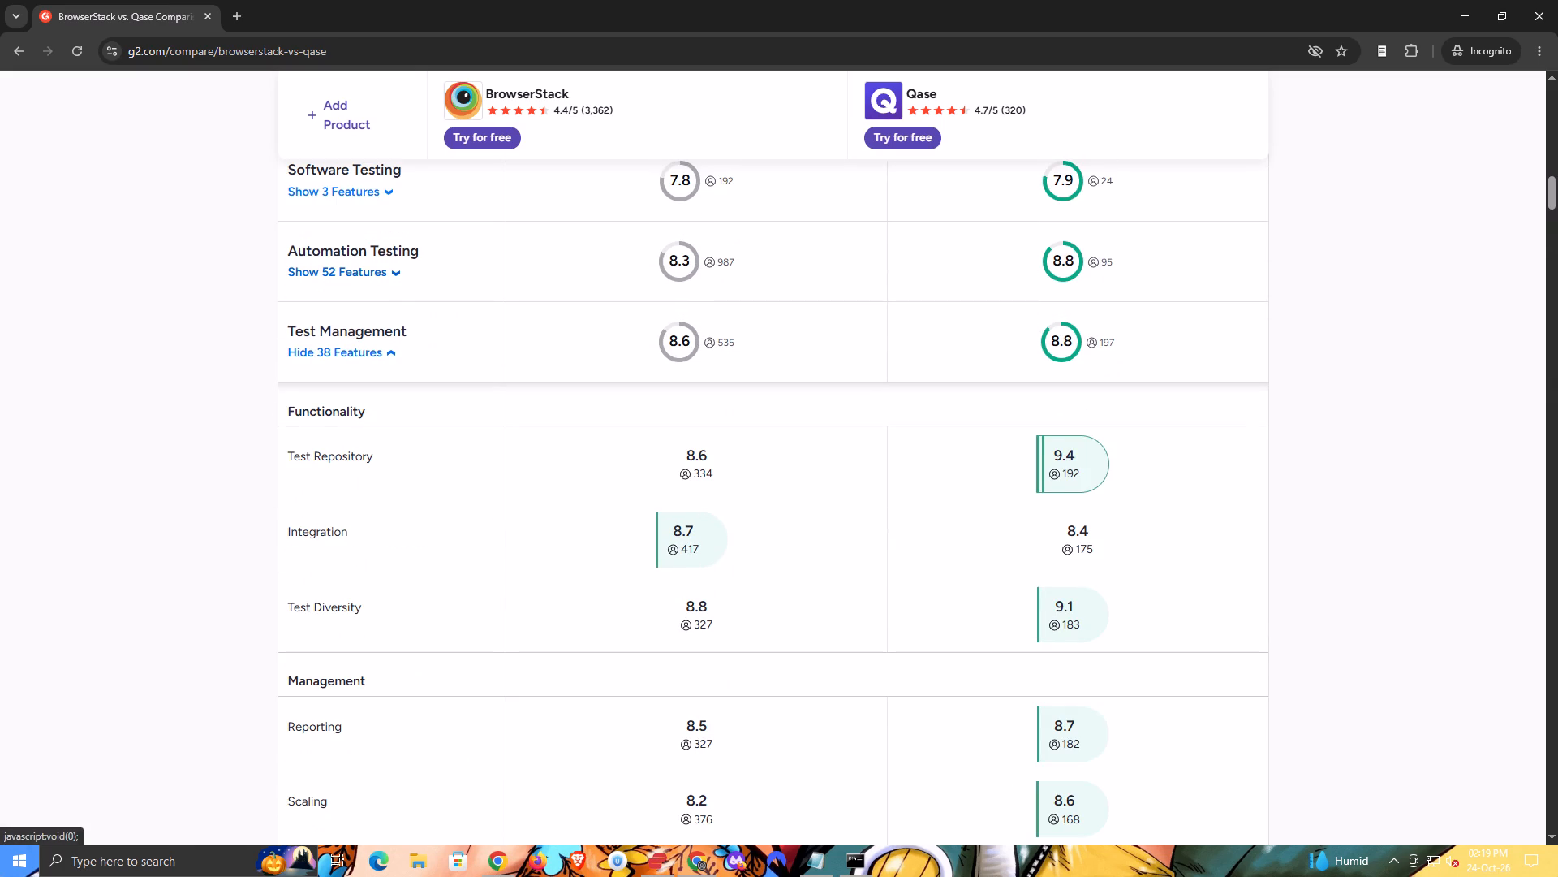
click(359, 267)
click(1503, 857)
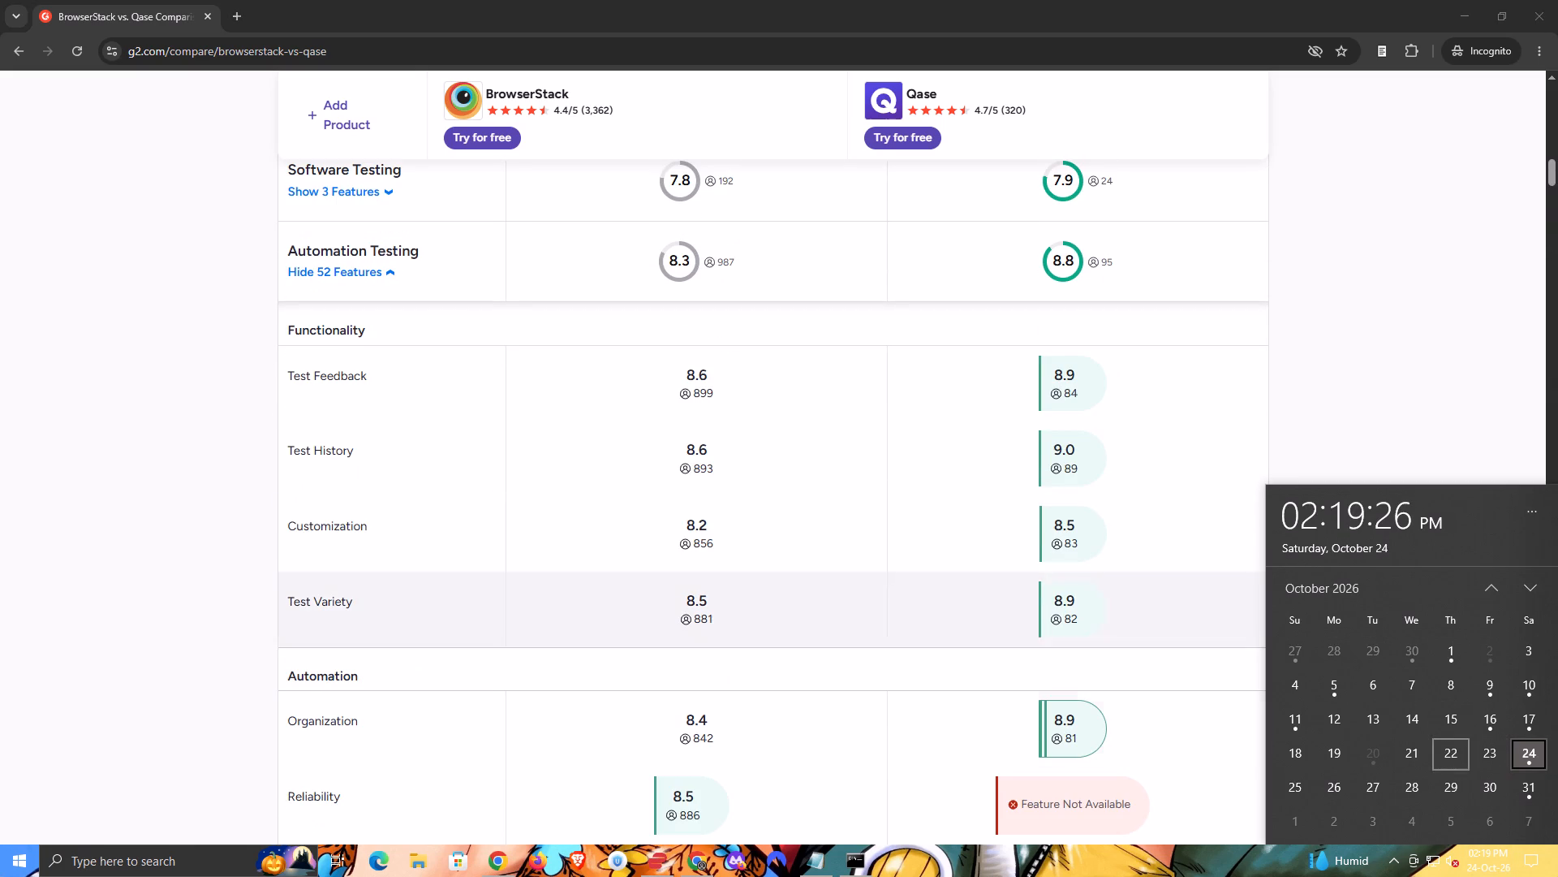
scroll(257, 409, up, 2)
click(377, 307)
scroll(379, 304, up, 5)
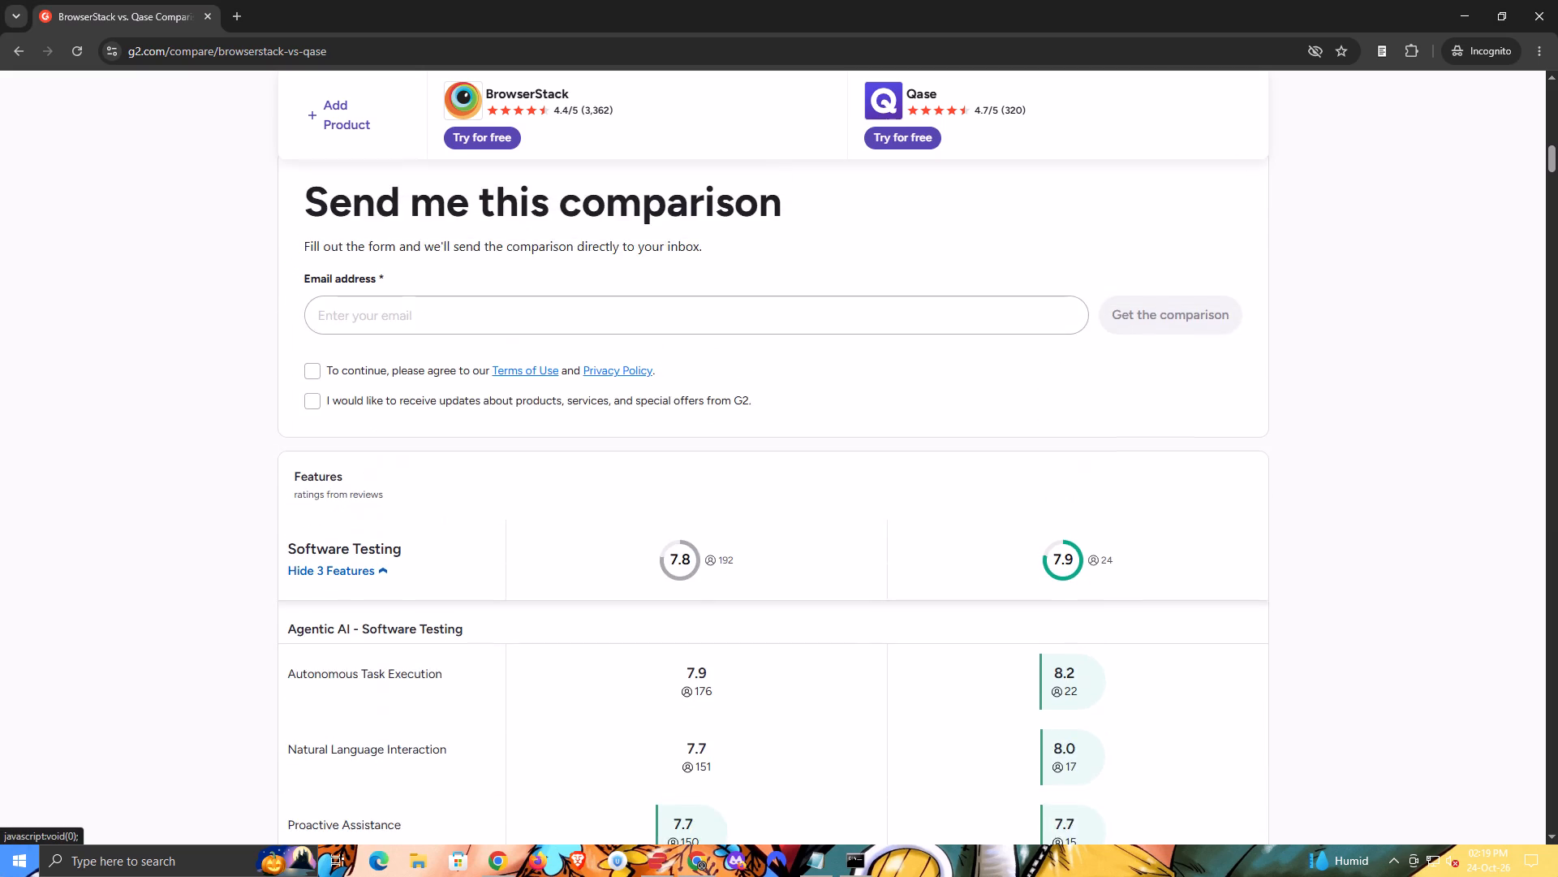
Open G2's company News page from the comparison page's footer, skim it to the bottom and close the browser window.
scroll(418, 372, down, 20)
scroll(418, 372, down, 15)
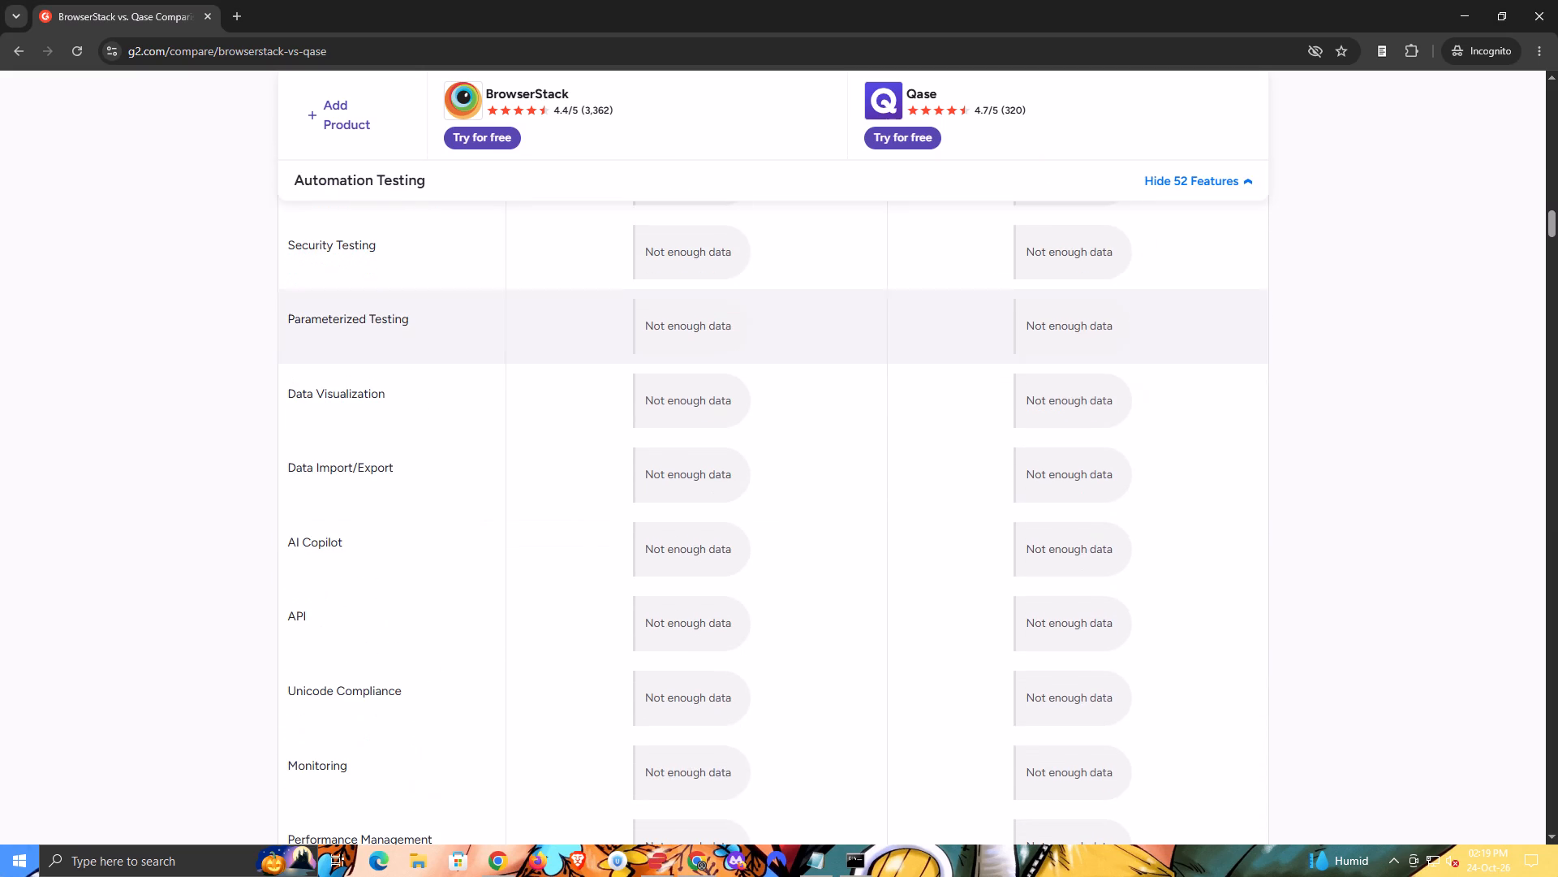
drag(1557, 222, 1557, 876)
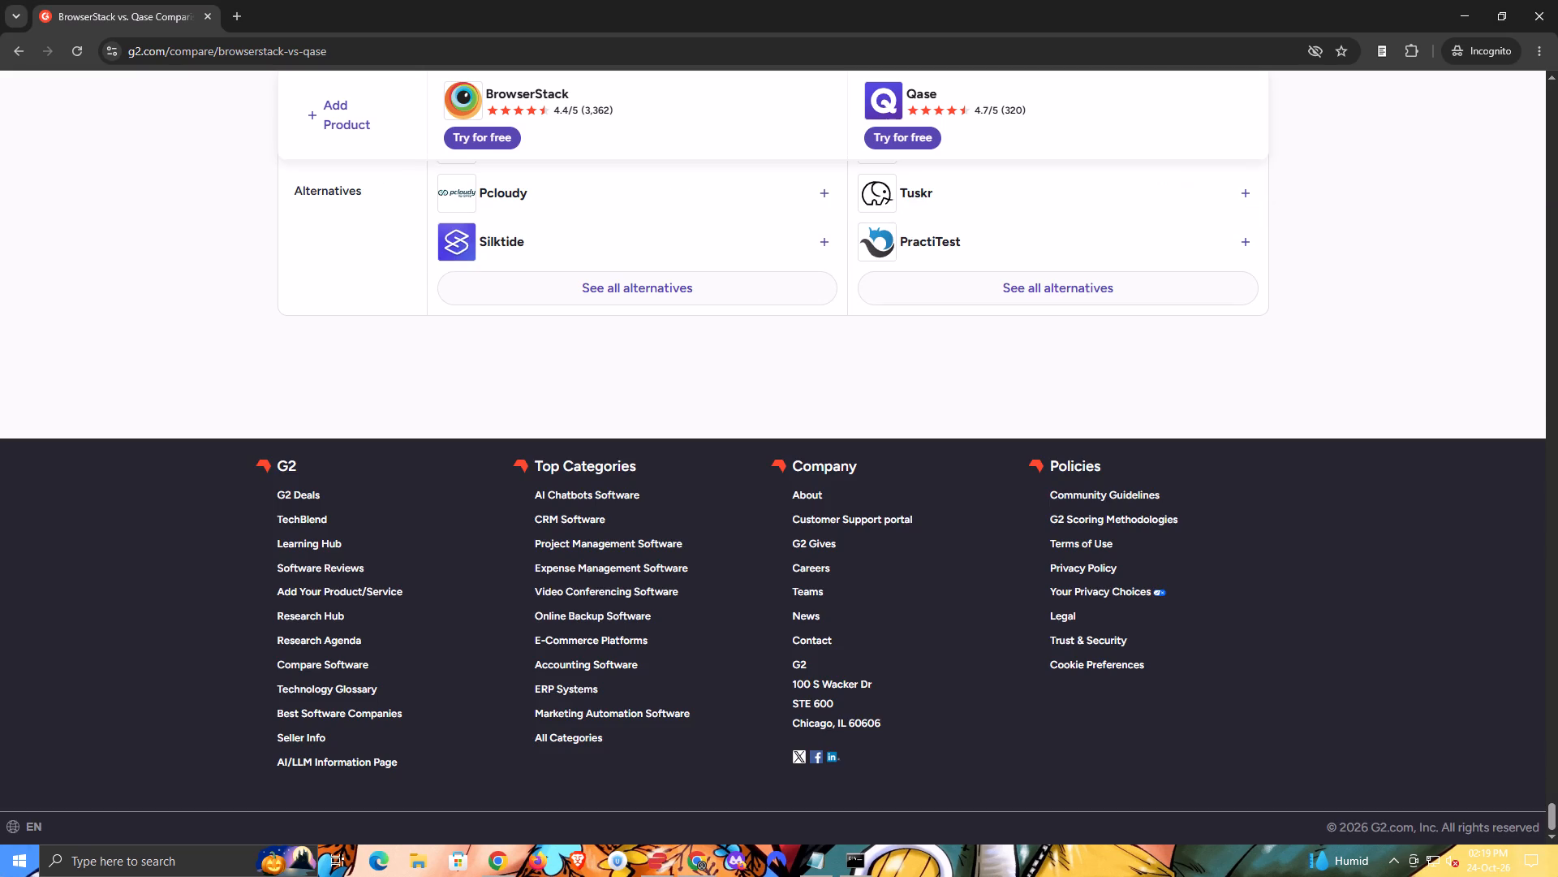
click(806, 616)
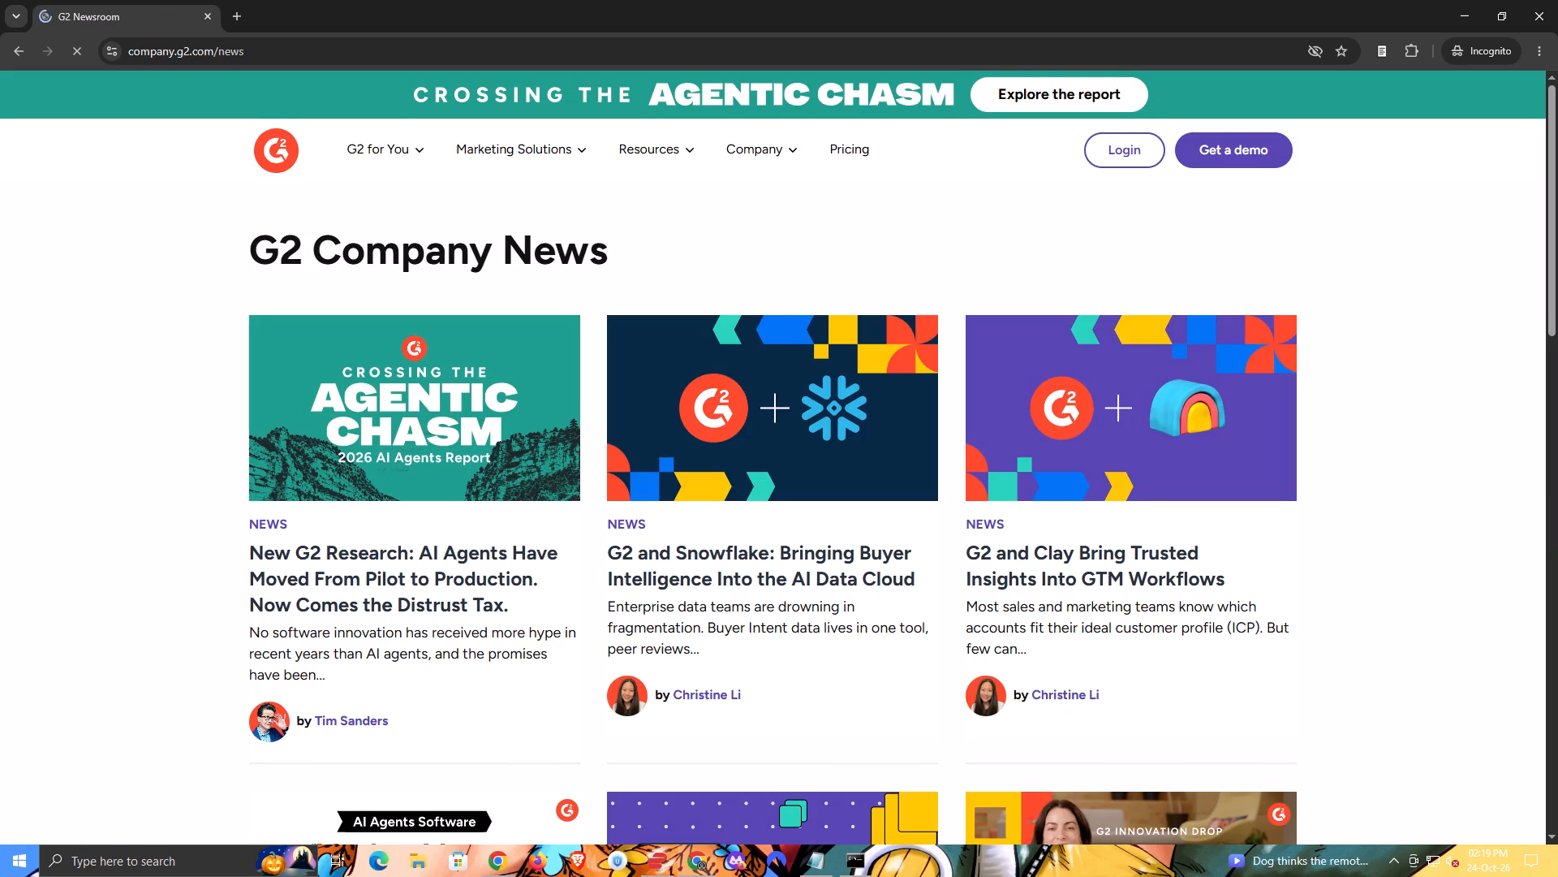
scroll(804, 356, down, 3)
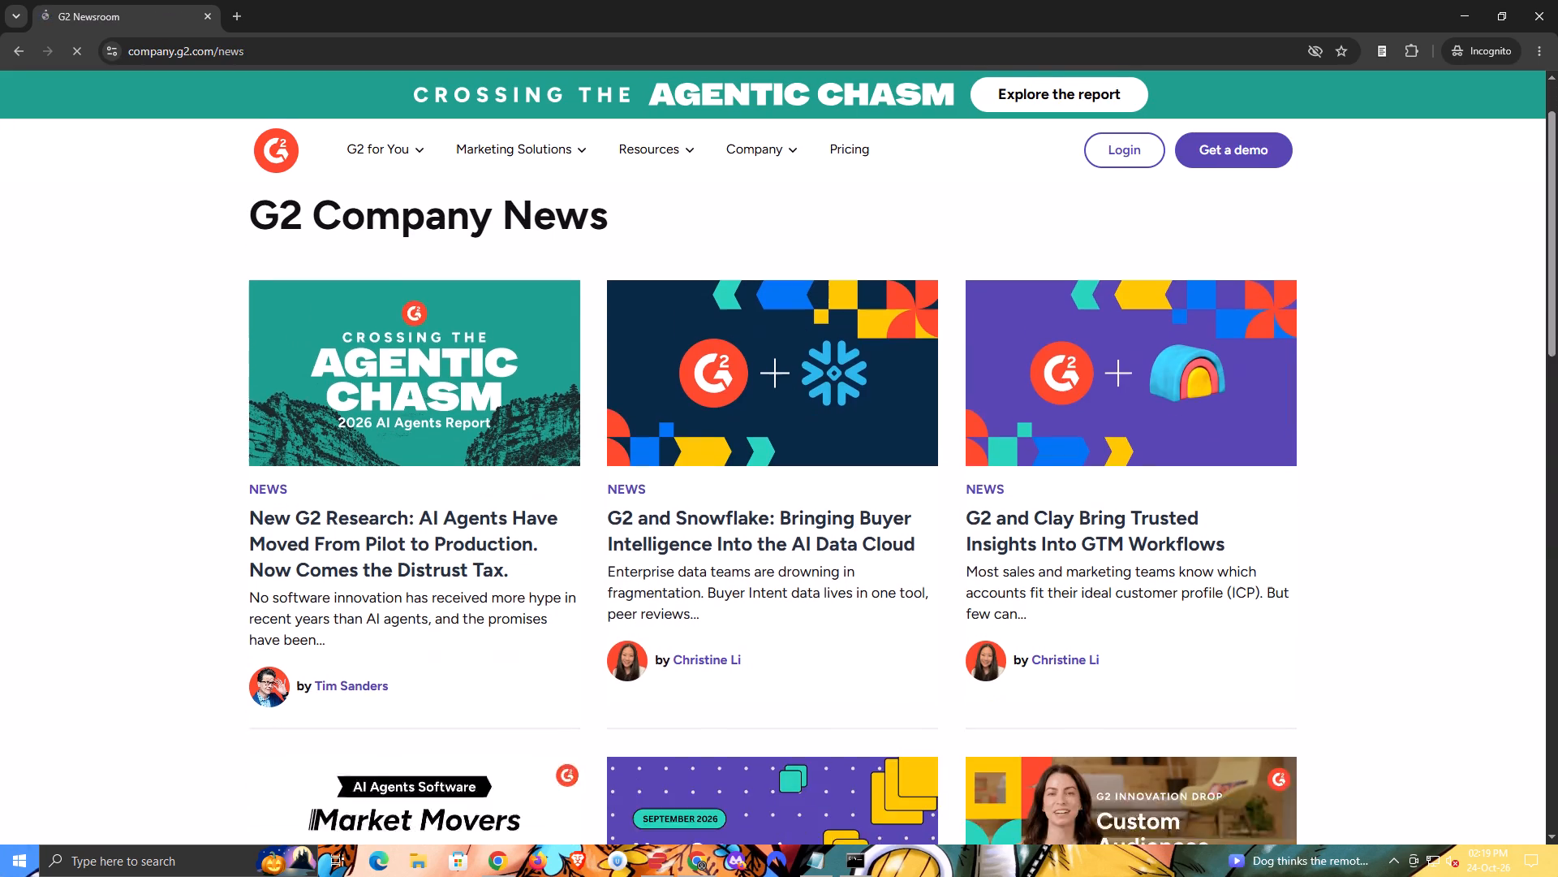
scroll(877, 380, down, 20)
scroll(877, 380, down, 8)
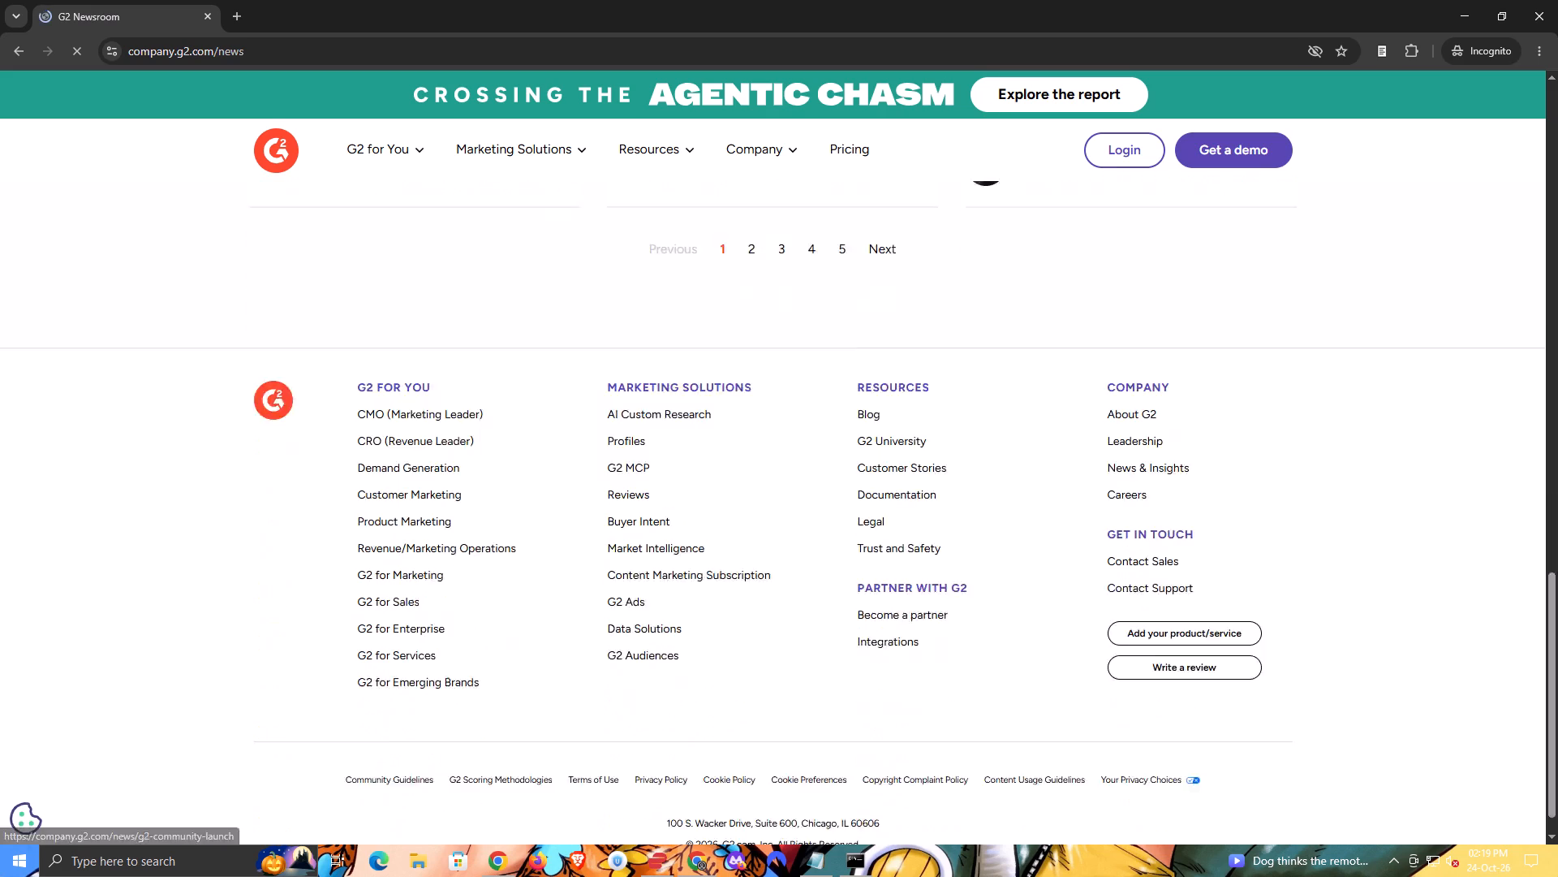
scroll(807, 435, down, 11)
click(1557, 0)
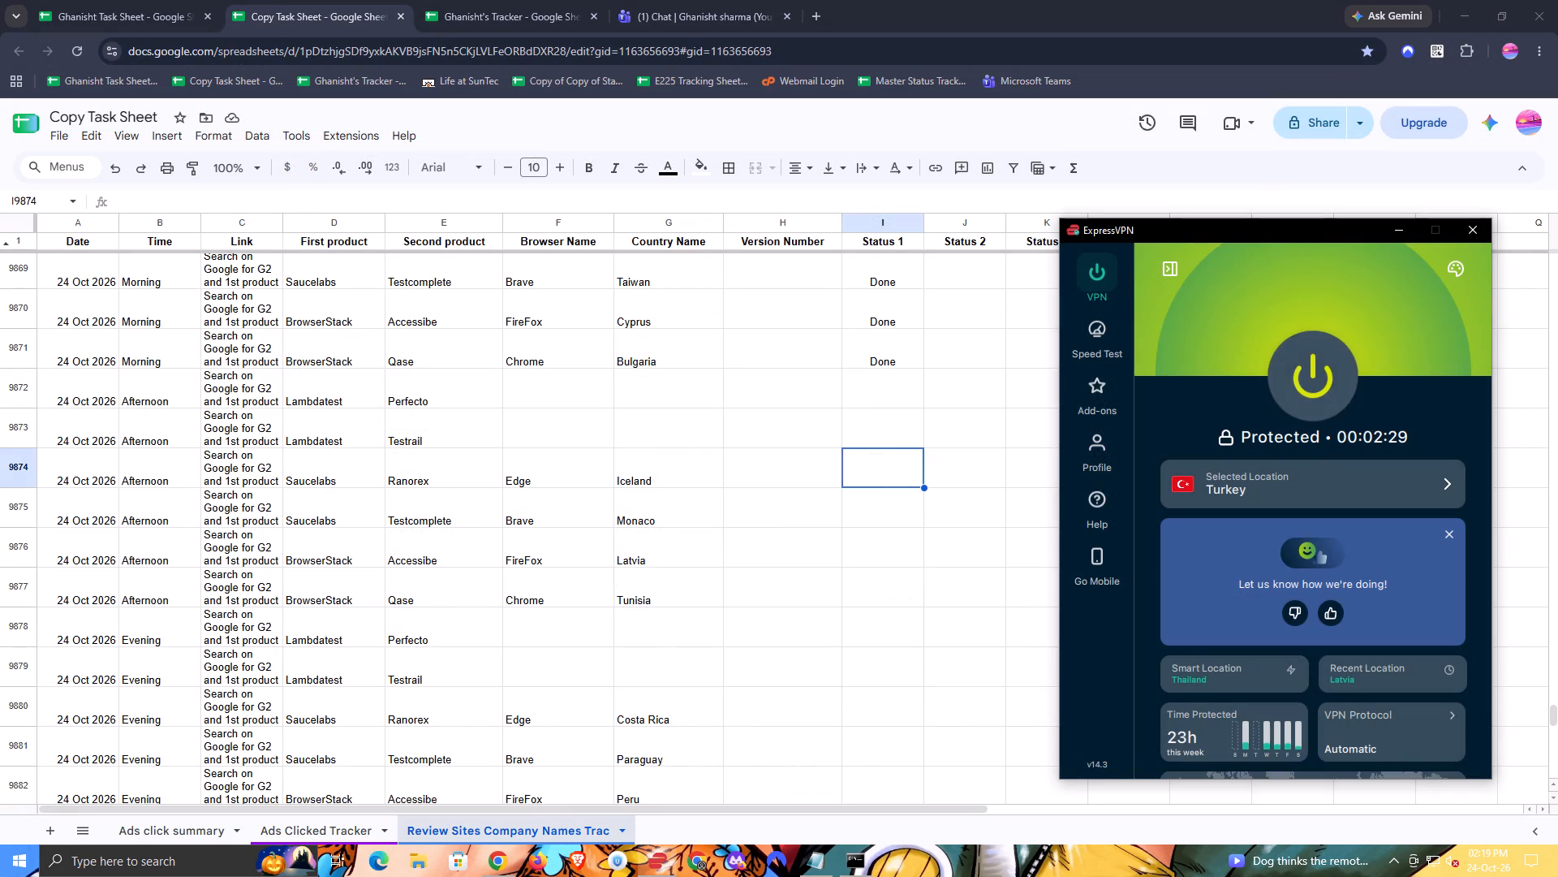
Disconnect ExpressVPN from Turkey.
click(1302, 398)
Back in the Copy Task Sheet in Chrome, set the 24 Oct afternoon BrowserStack–Qase row's Country Name to Turkey.
click(682, 603)
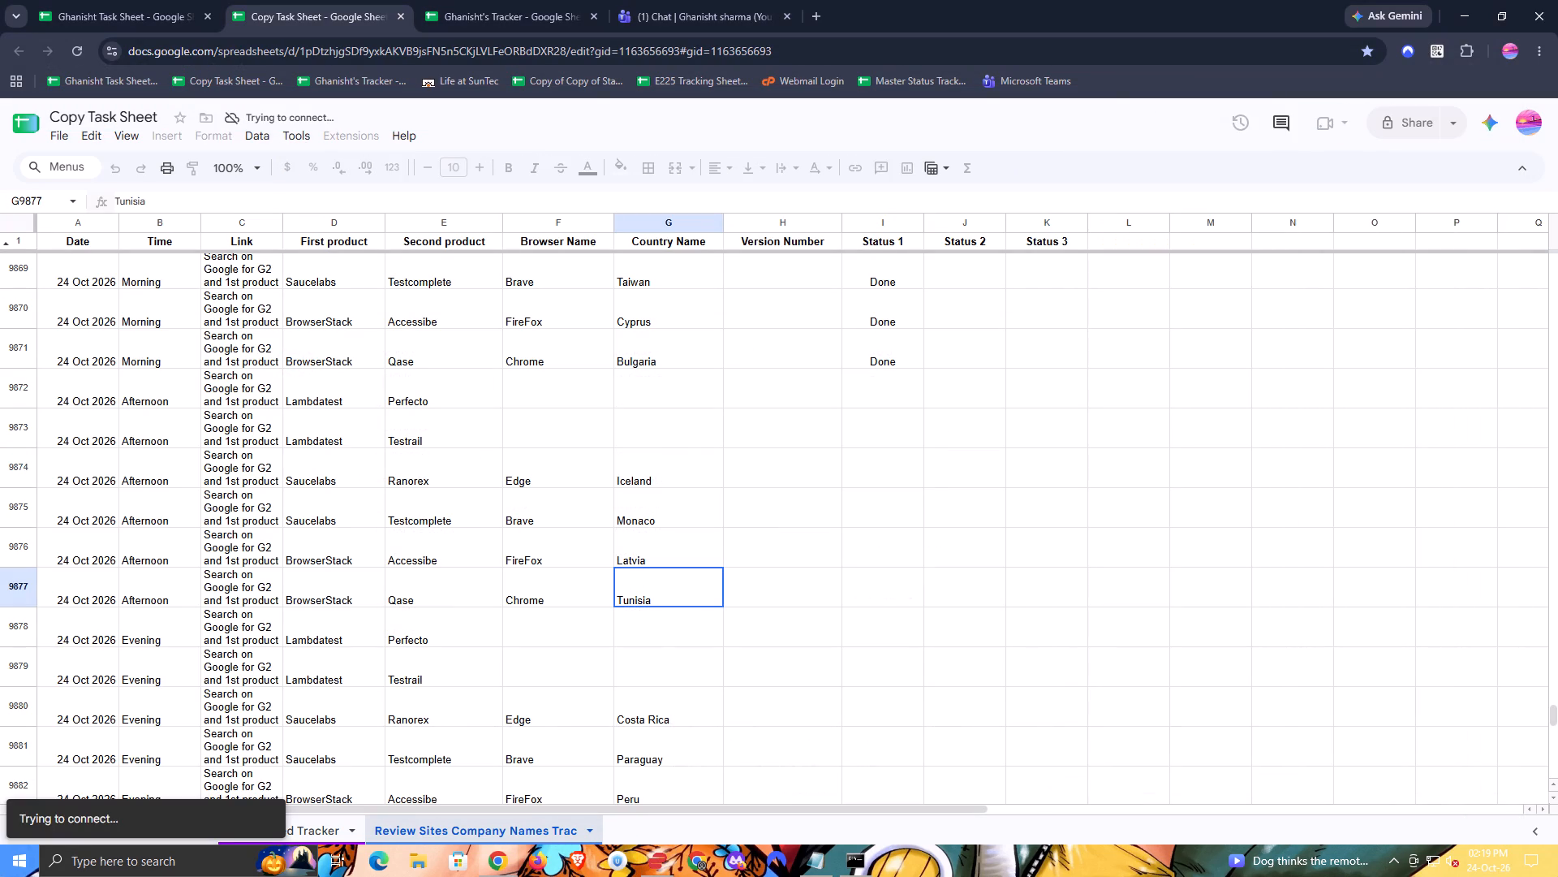
key(shift+t)
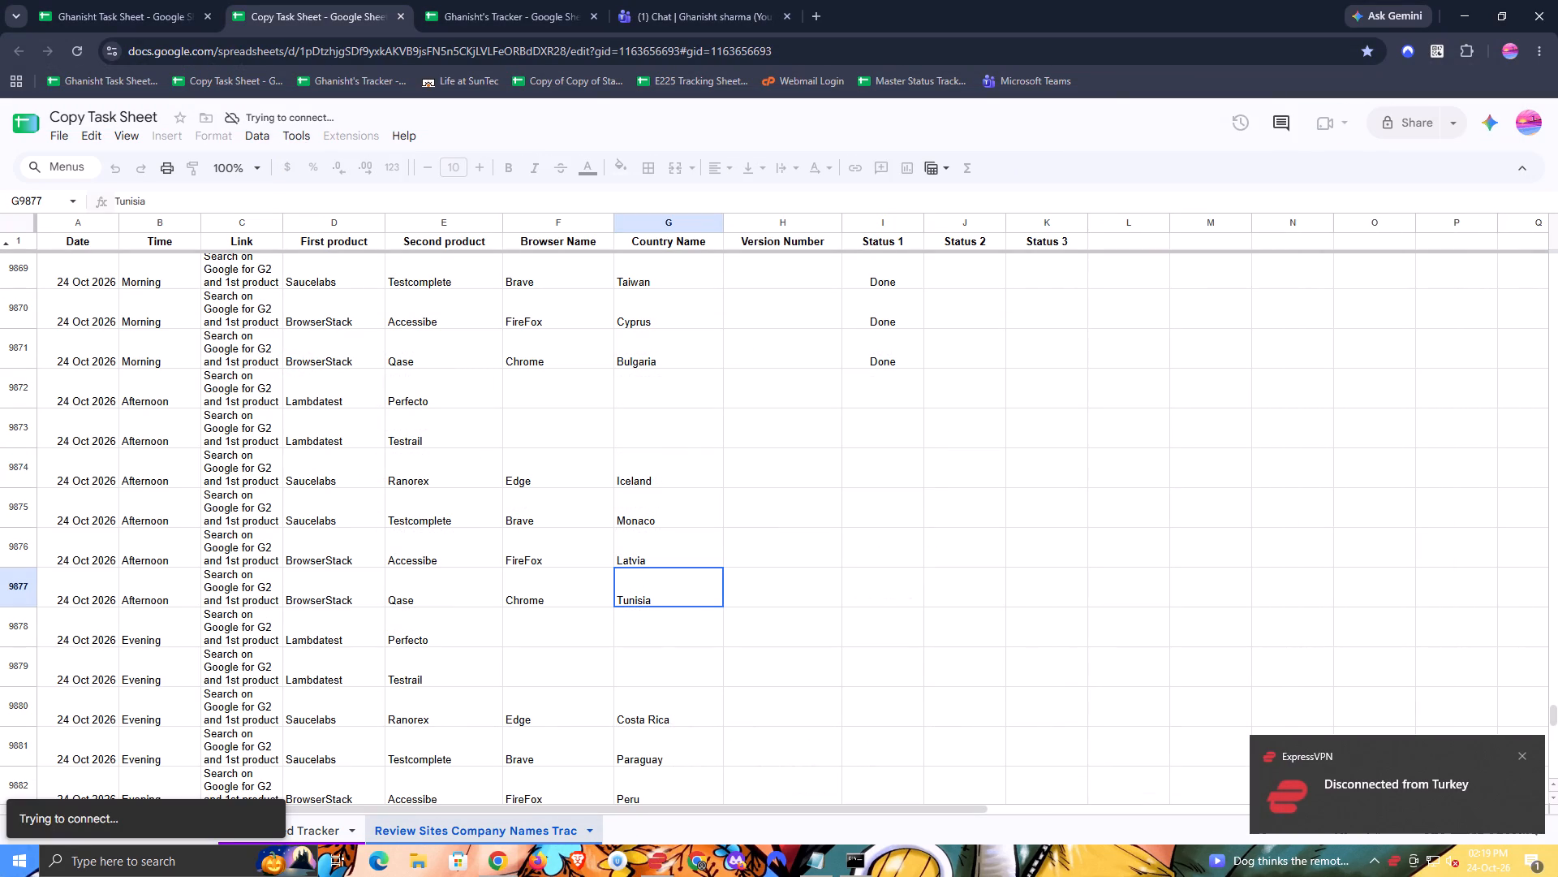
click(863, 630)
click(702, 577)
key(shift+t)
click(748, 591)
click(630, 607)
key(shift+t)
click(822, 676)
click(704, 613)
click(698, 588)
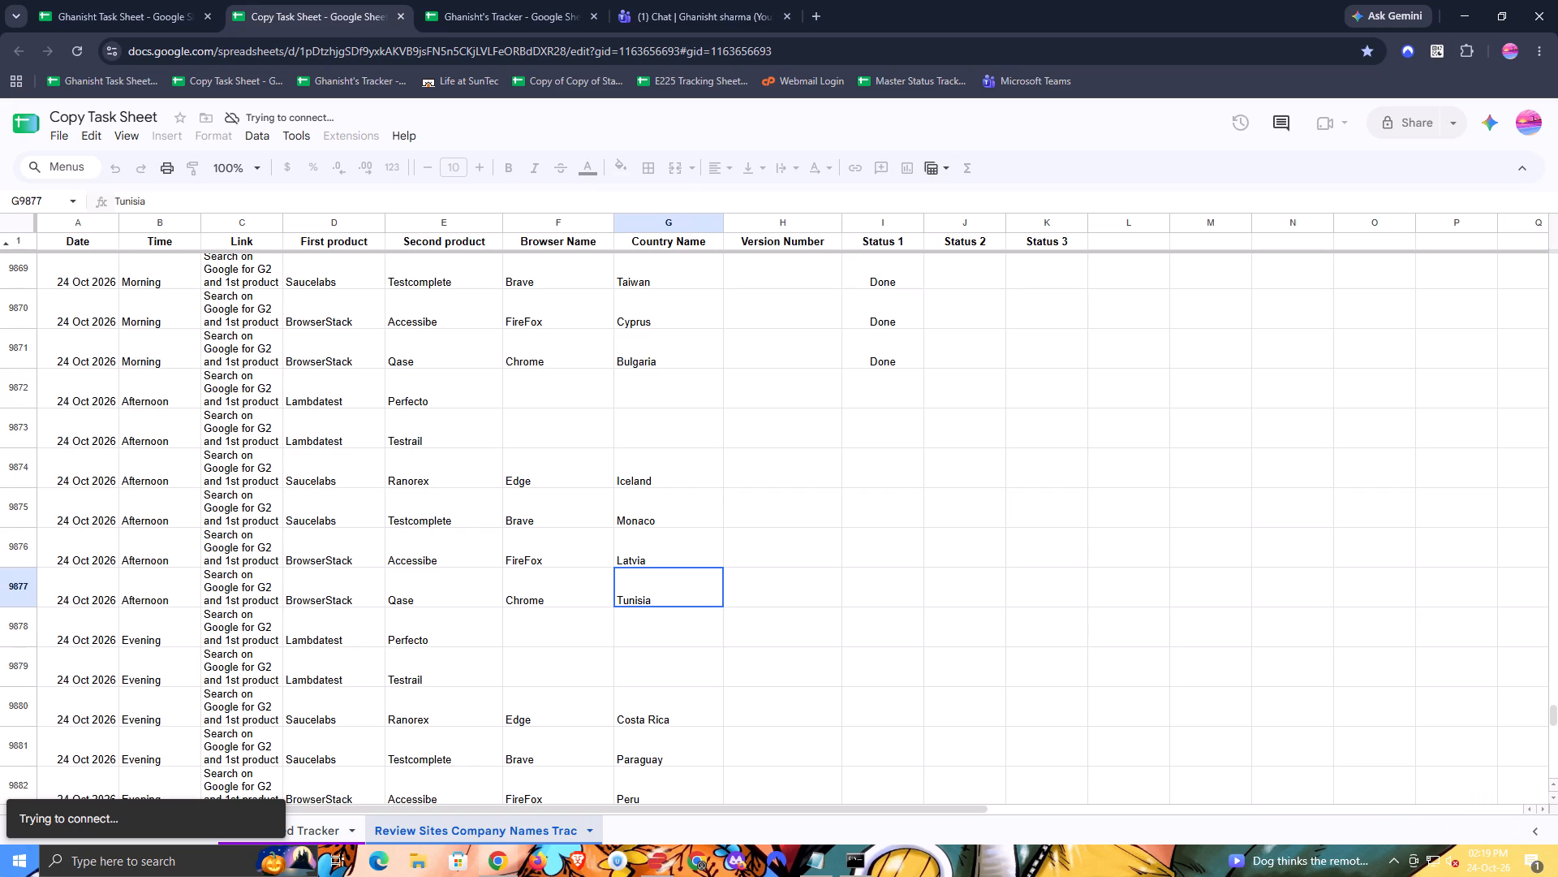
key(shift+t)
click(698, 588)
click(765, 564)
click(717, 577)
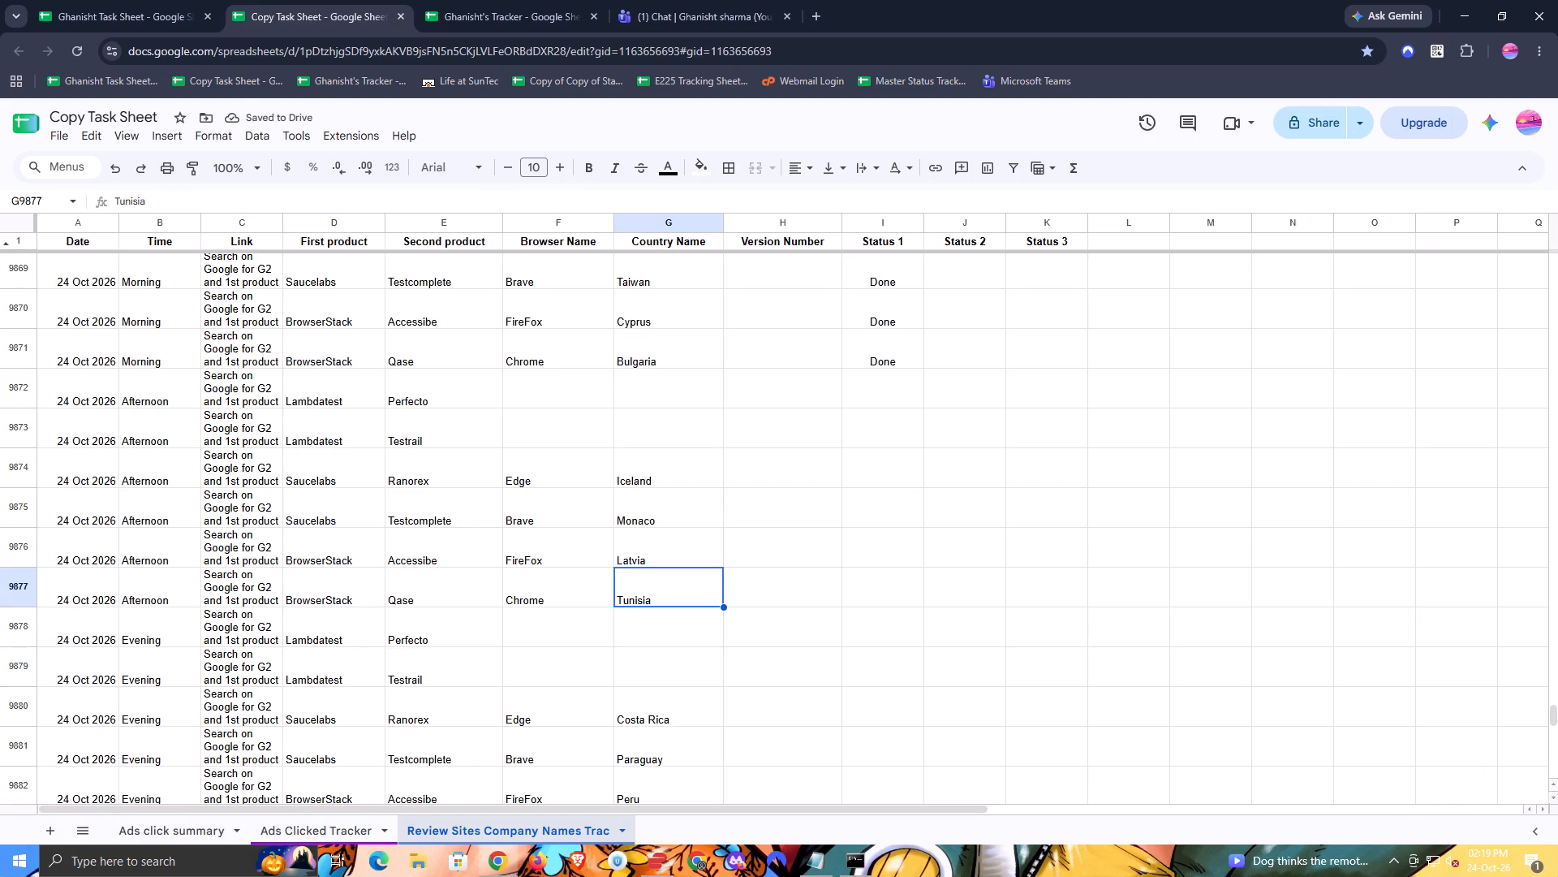
key(shift+t)
text(ur)
text(key)
key(Return)
Enter Done in Status 1 for the four afternoon rows Saucelabs–Ranorex, Saucelabs–Testcomplete, BrowserStack–Accessibe and BrowserStack–Qase.
key(Up)
key(Up)
key(Right)
key(Up)
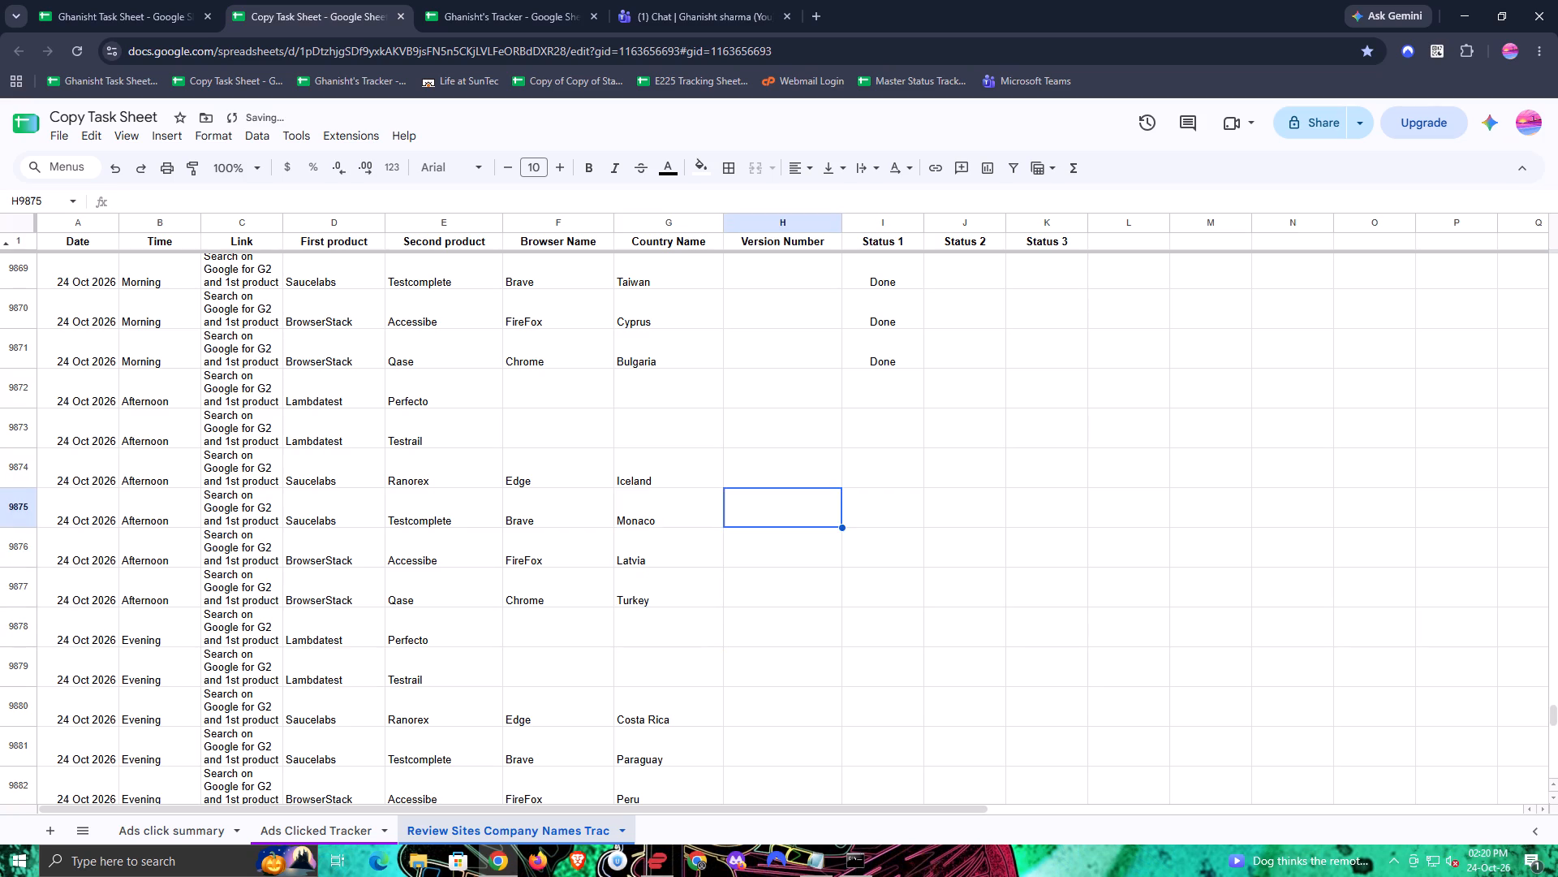
key(Right)
key(Up)
key(shift+d)
text(one)
key(Return)
key(d)
key(Return)
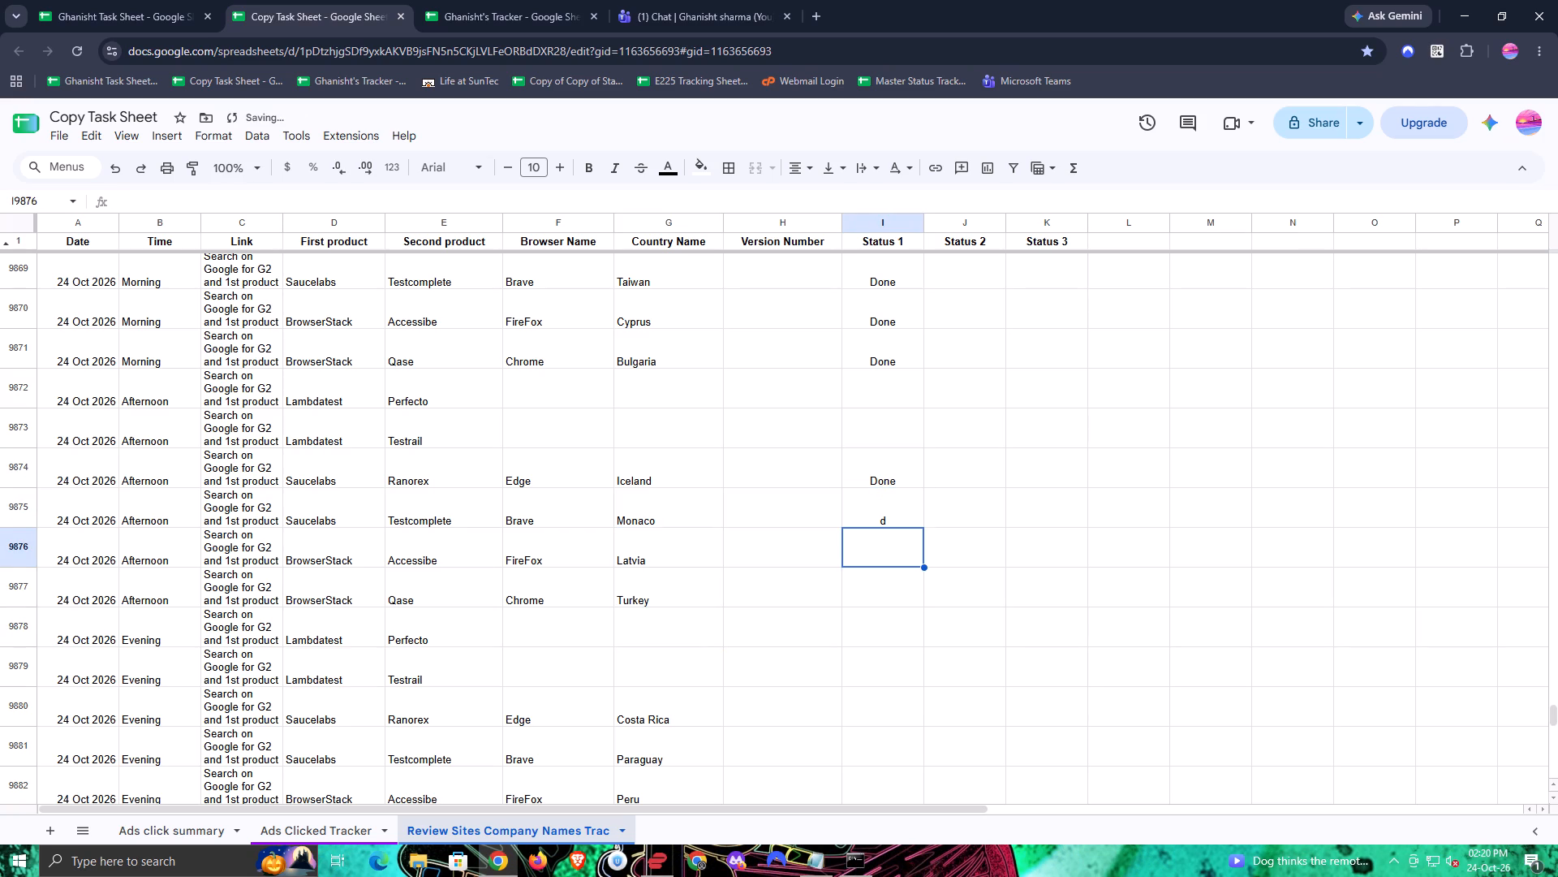
key(Up)
key(BackSpace)
key(d)
key(Return)
key(d)
key(Return)
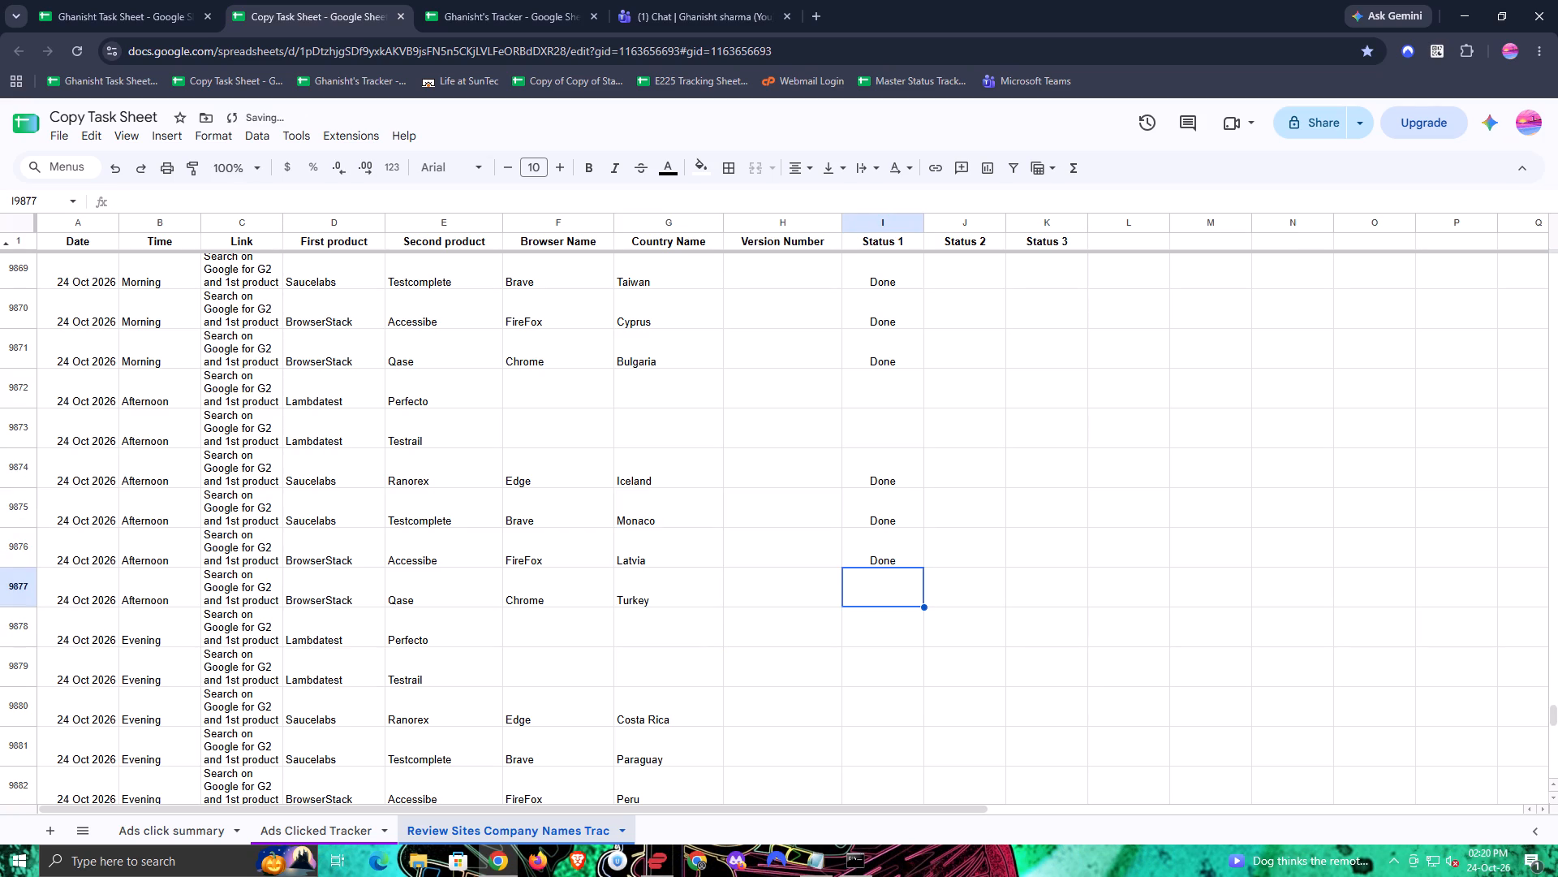
key(d)
key(Return)
key(Return)
key(Return)
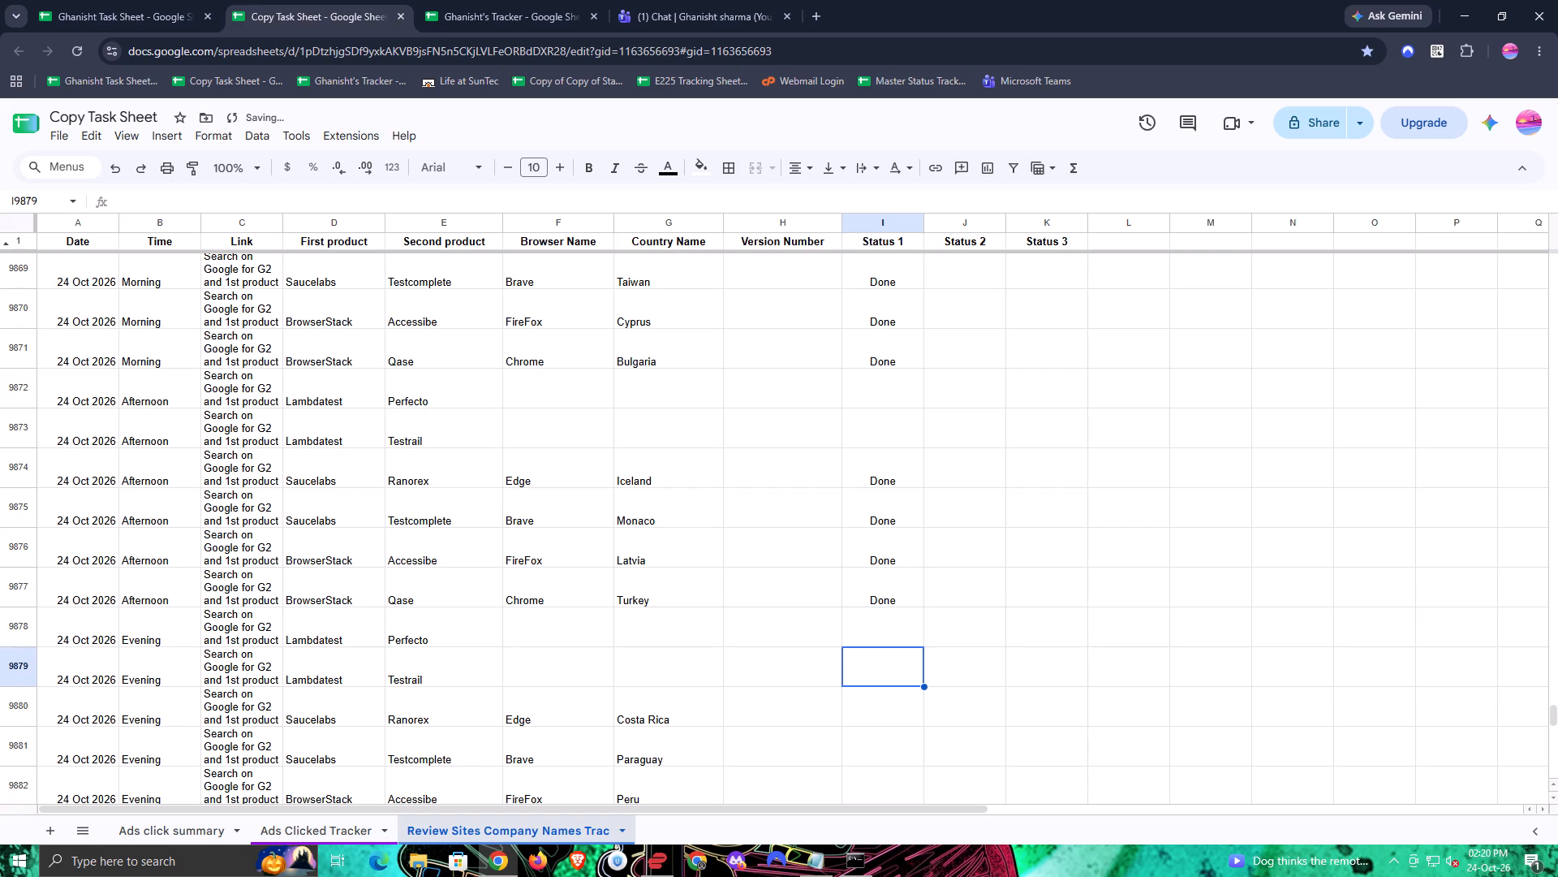
key(Return)
key(Return)
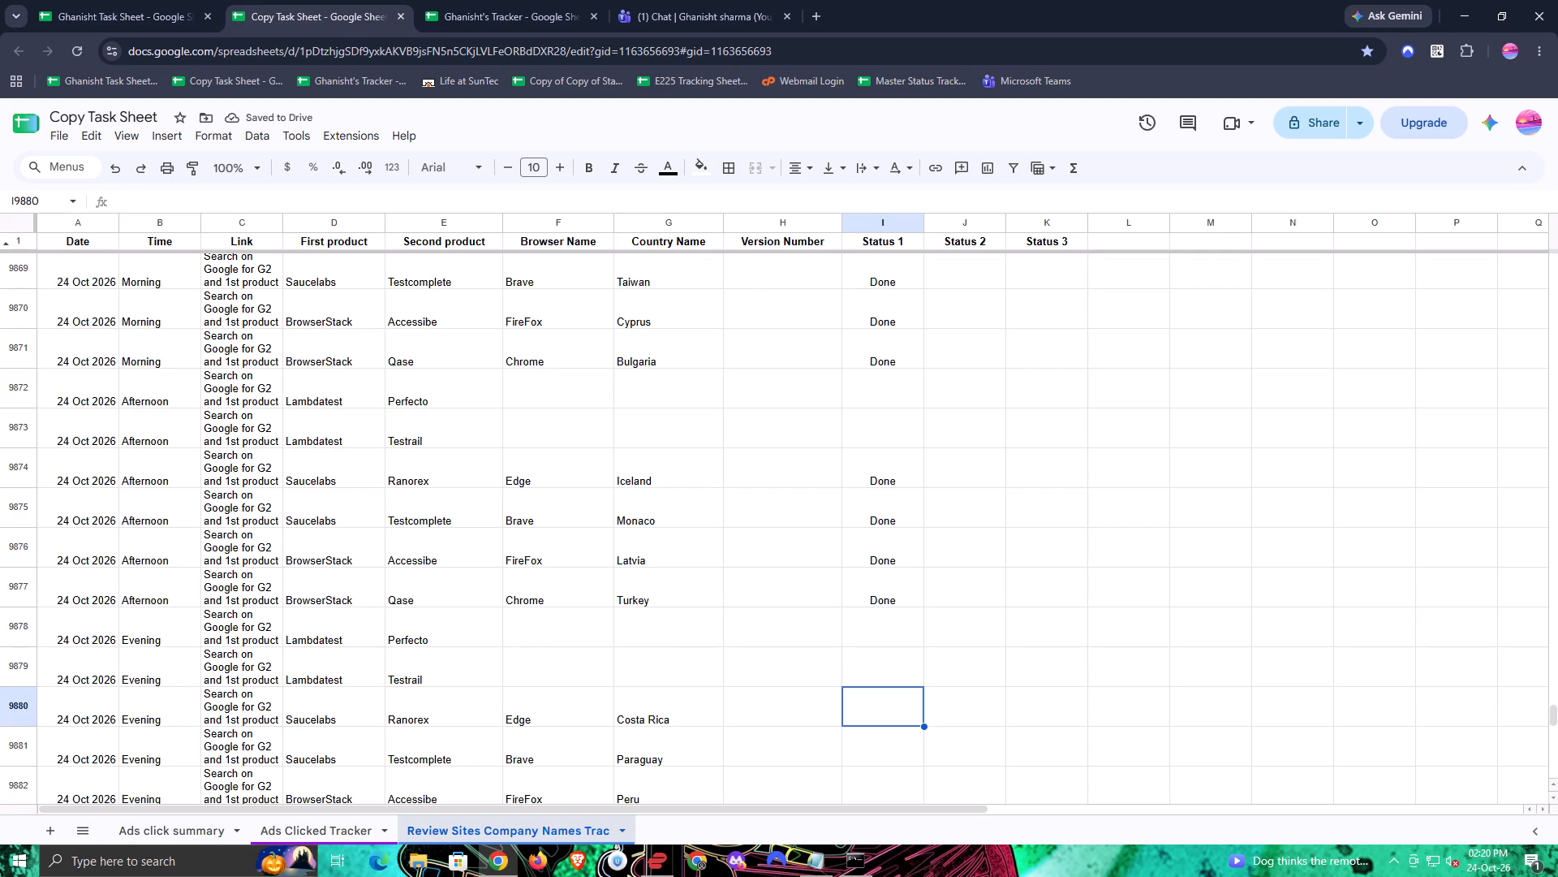